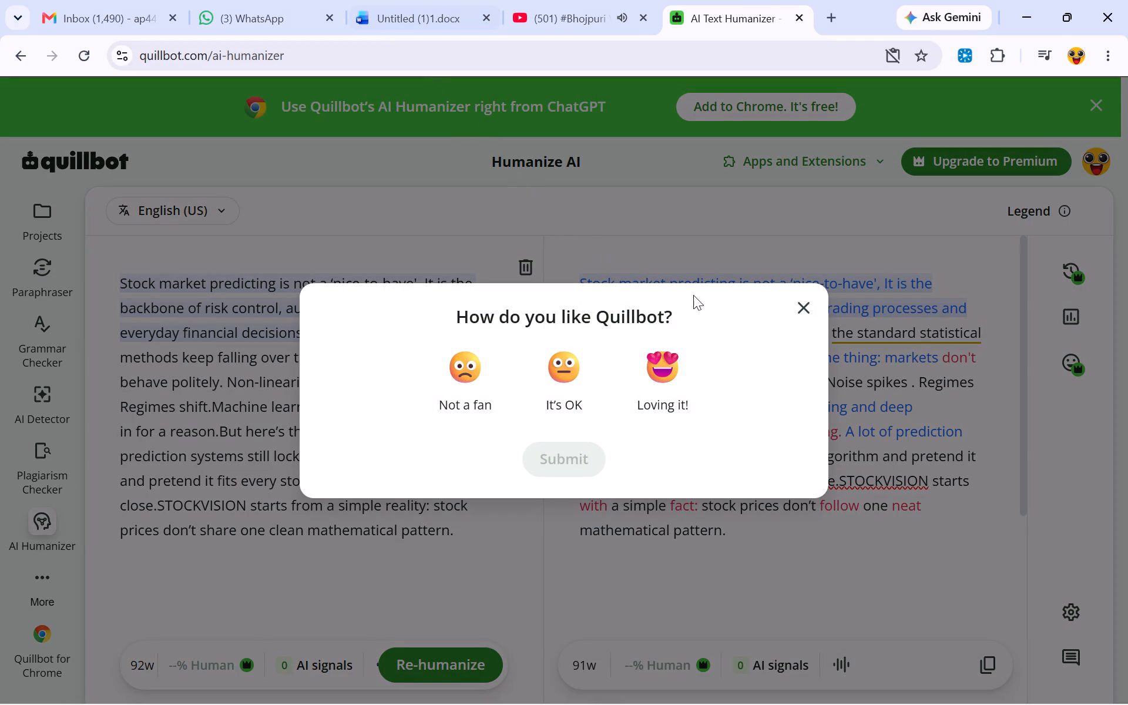
click(798, 310)
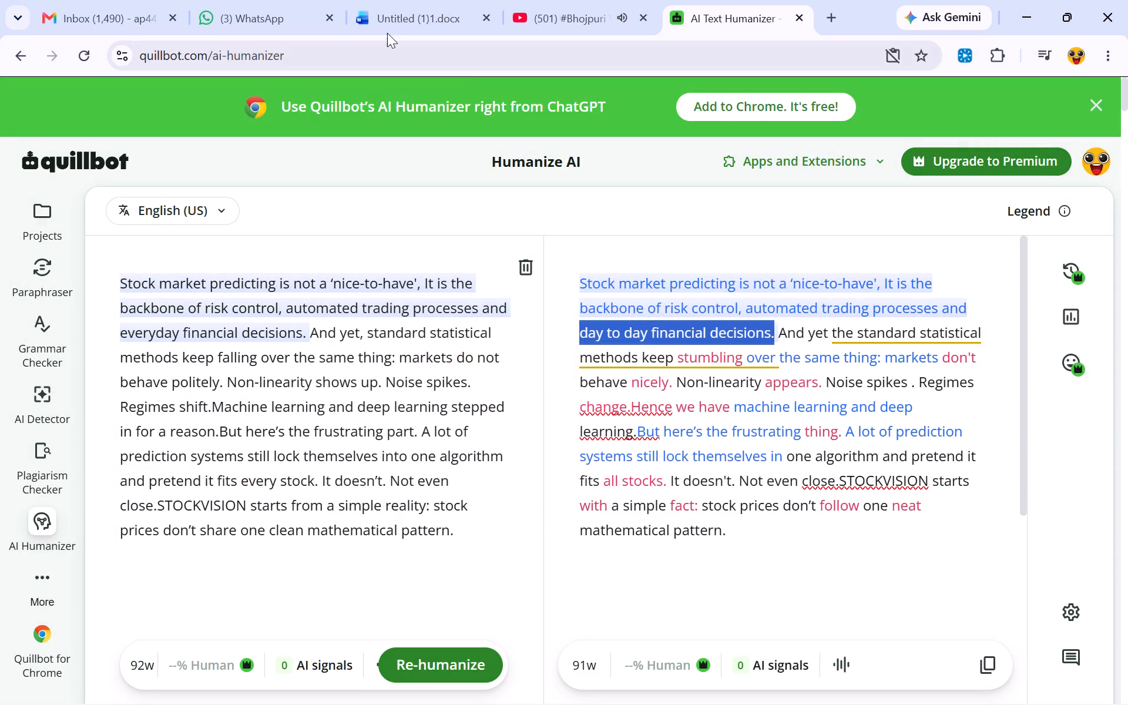
Replace "everyday financial decisions" in the Word document's Introduction with the copied "day to day financial decisions.", removing the duplicate period.
click(387, 9)
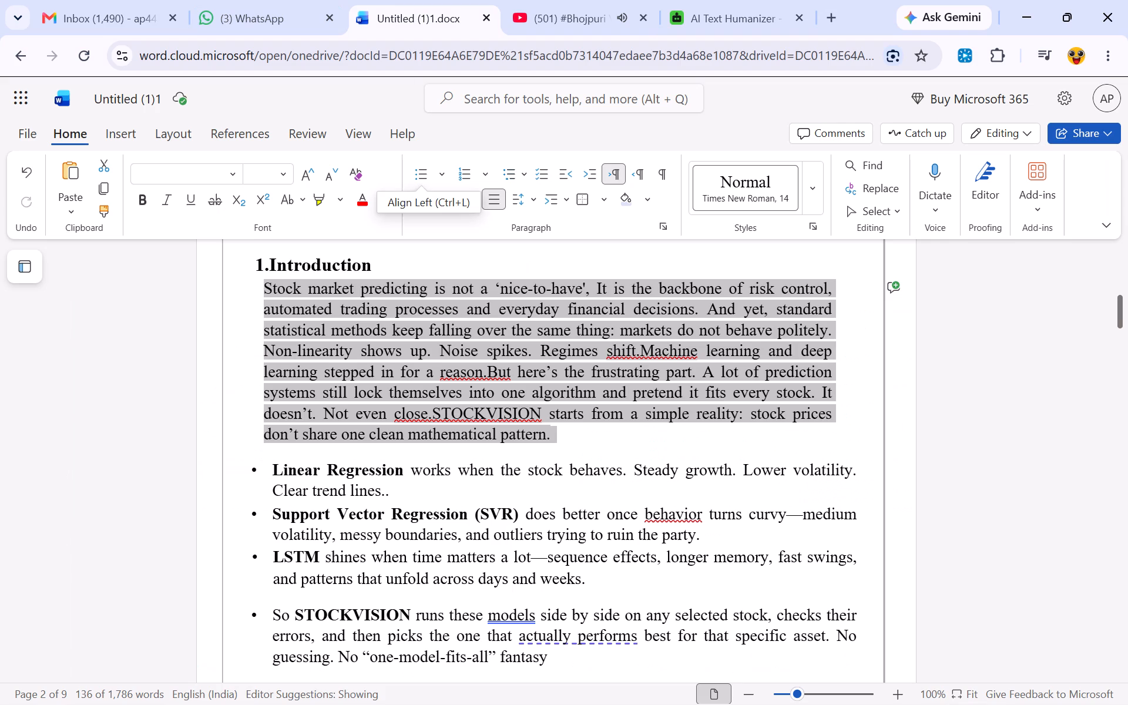
click(442, 341)
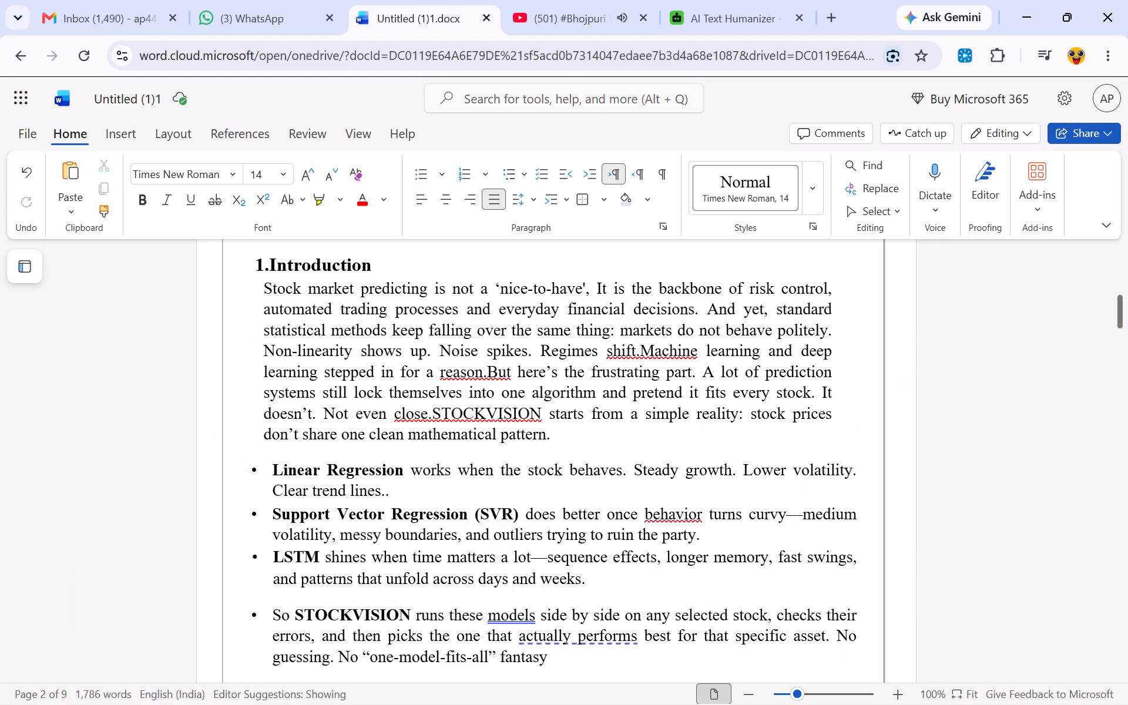
click(689, 310)
click(693, 311)
drag(693, 311, 496, 310)
key(Delete)
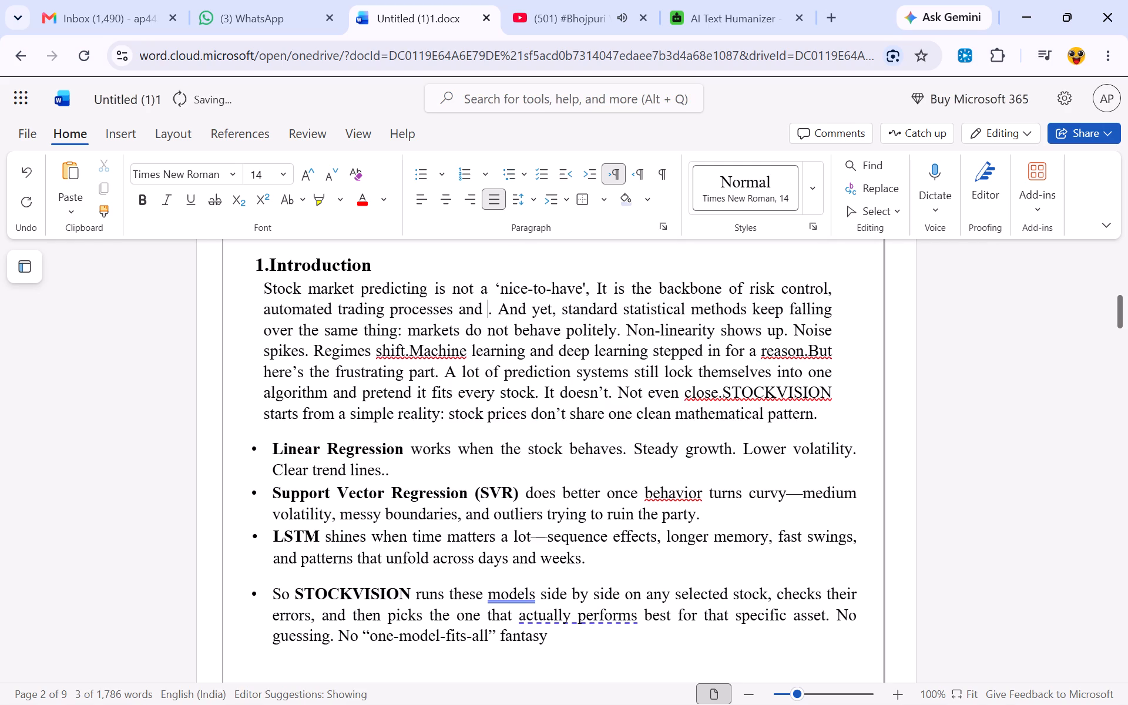
key(ctrl+v)
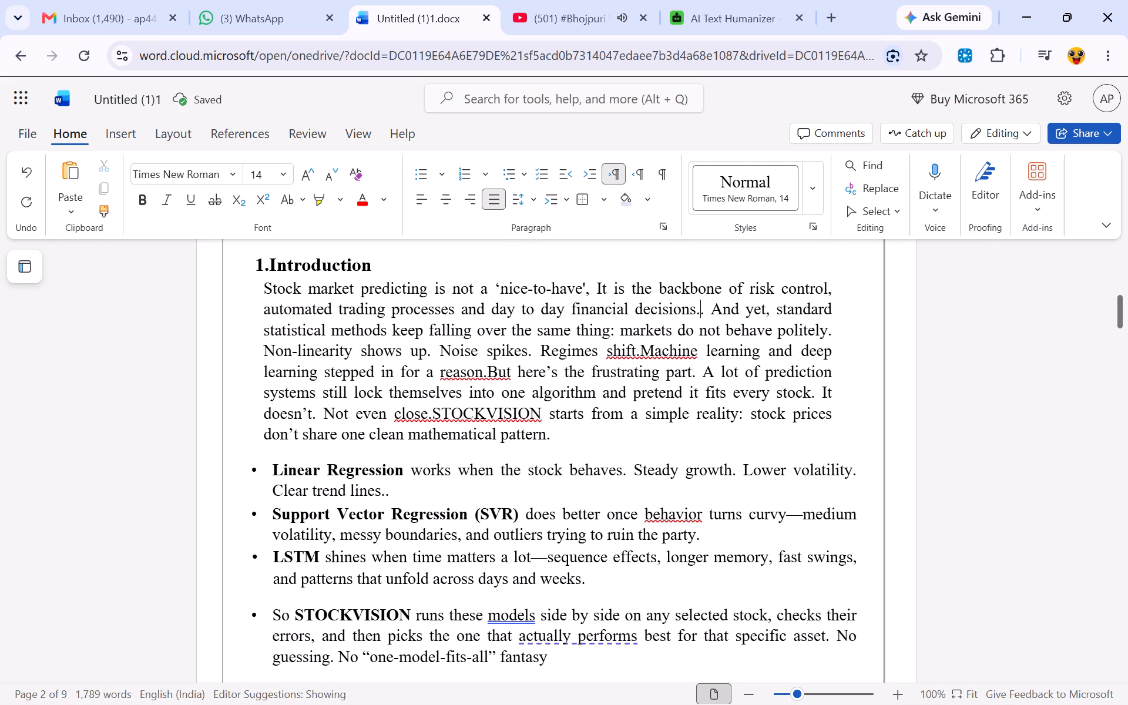
key(BackSpace)
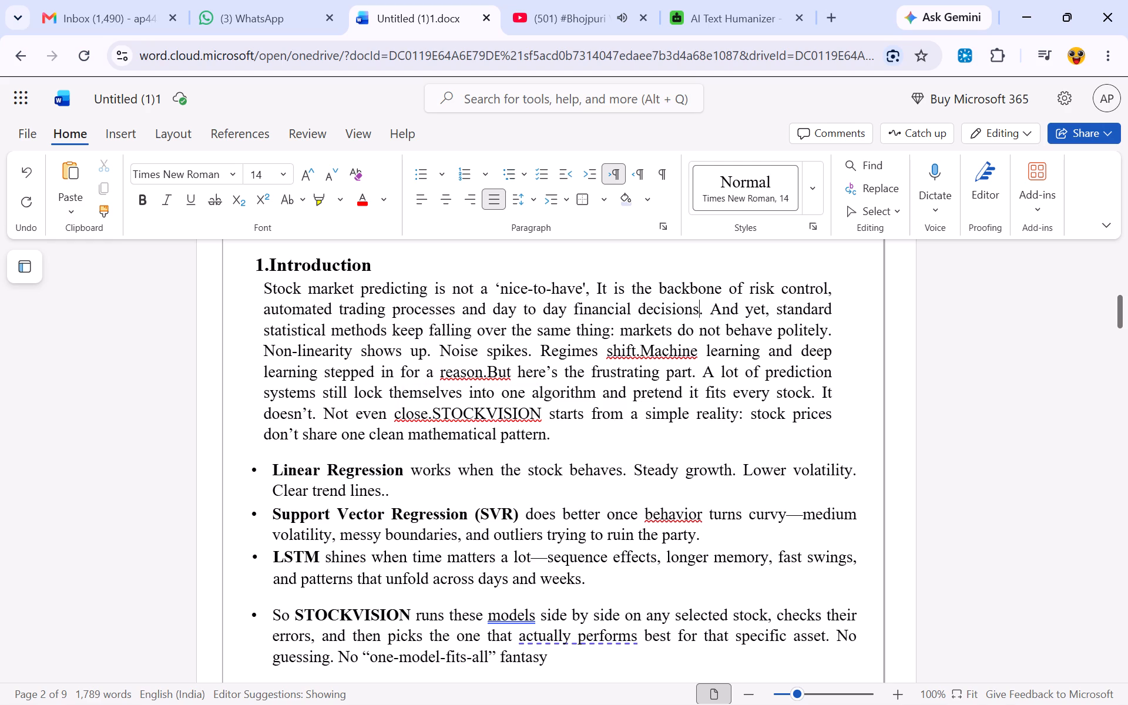
scroll(590, 399, right, 1)
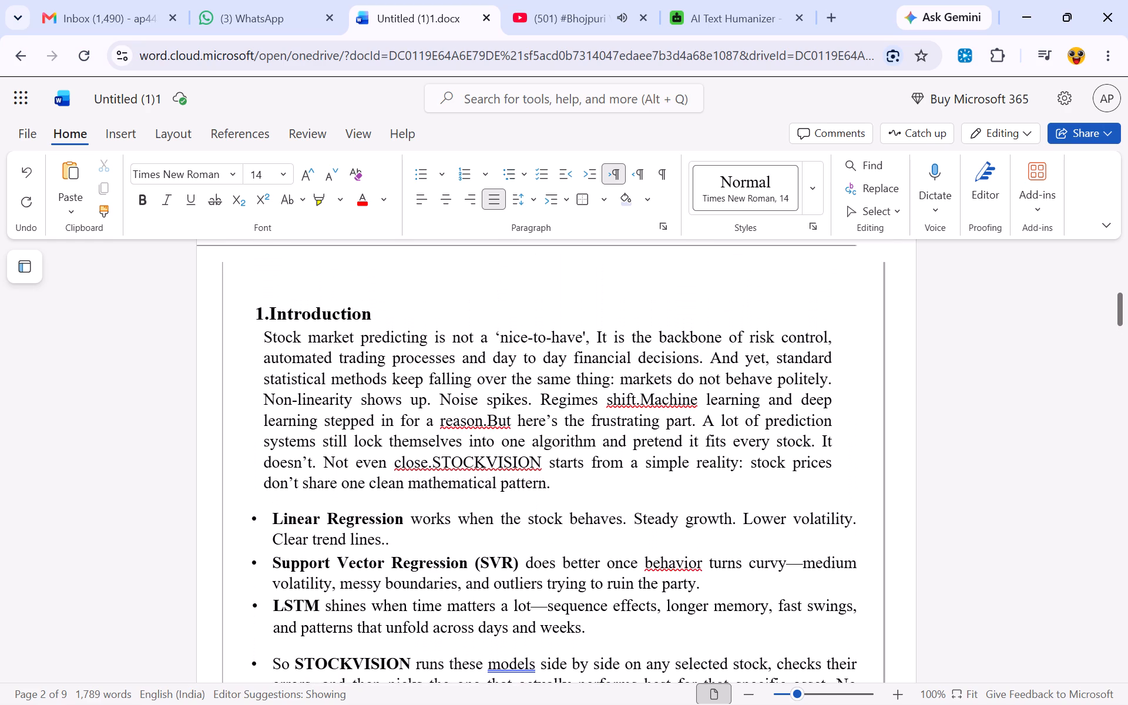
scroll(590, 399, right, 1)
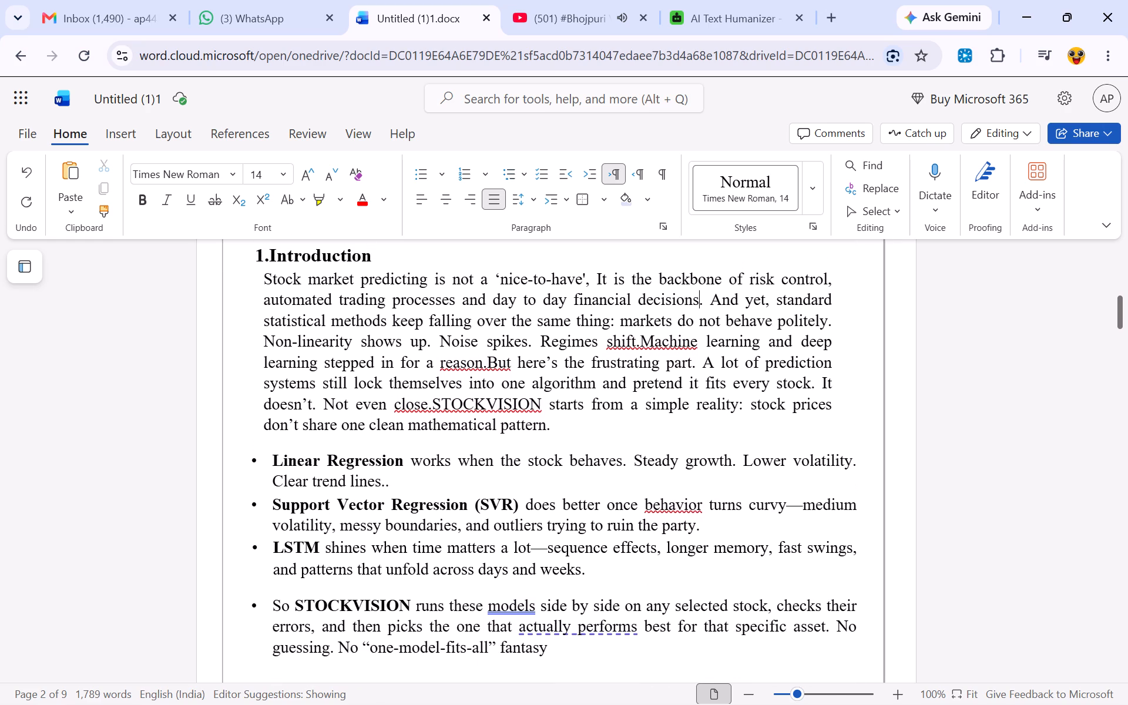
scroll(590, 399, right, 1)
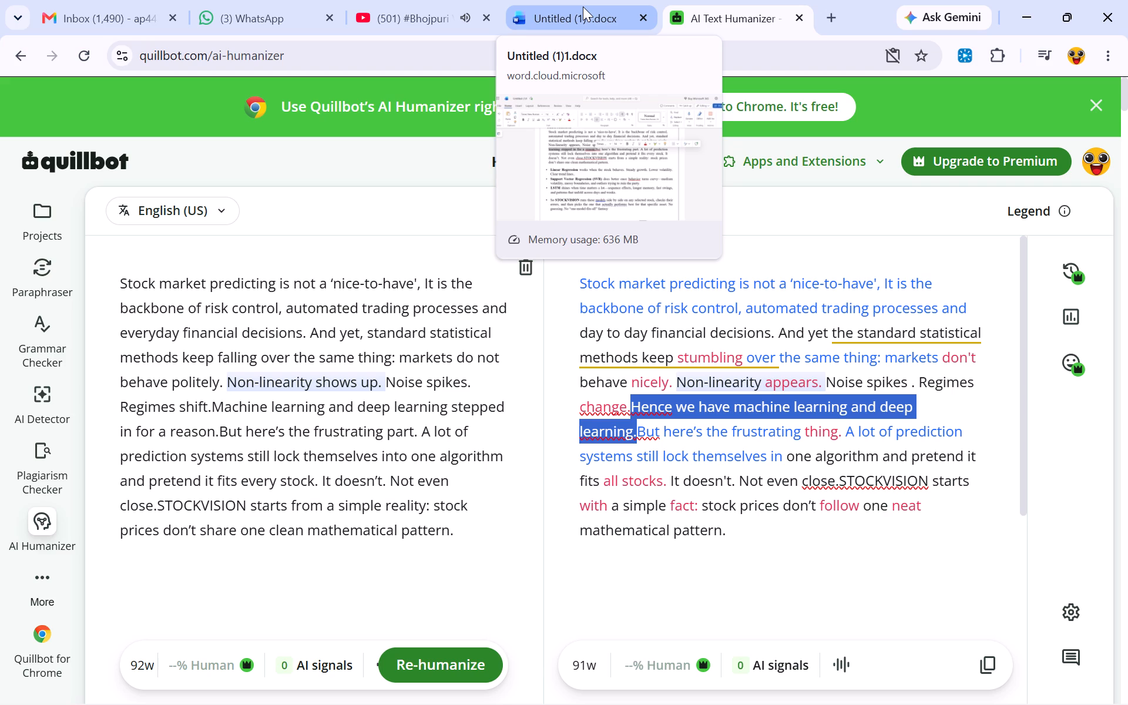
click(583, 6)
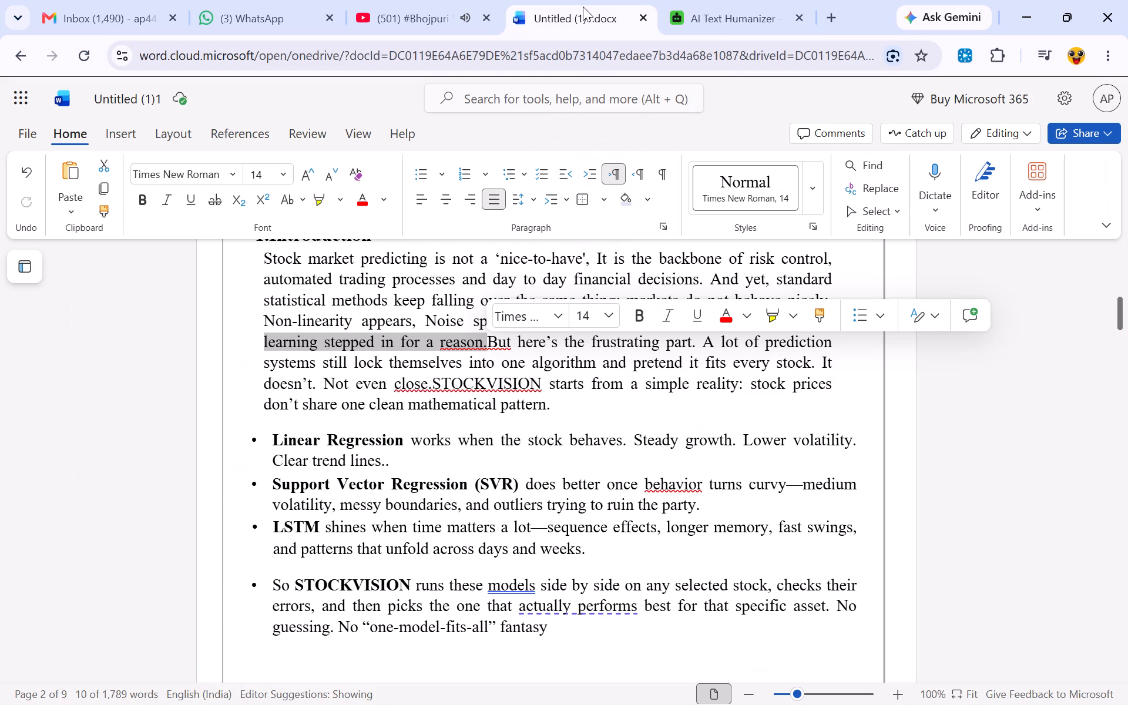
key(BackSpace)
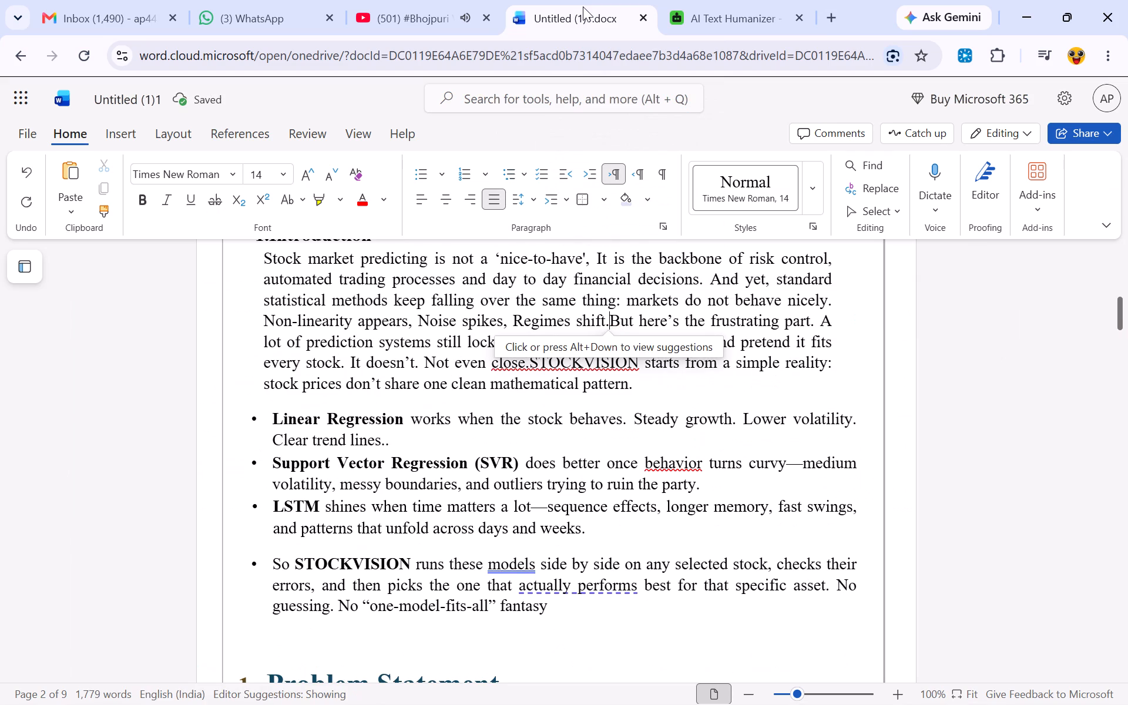
key(ctrl+v)
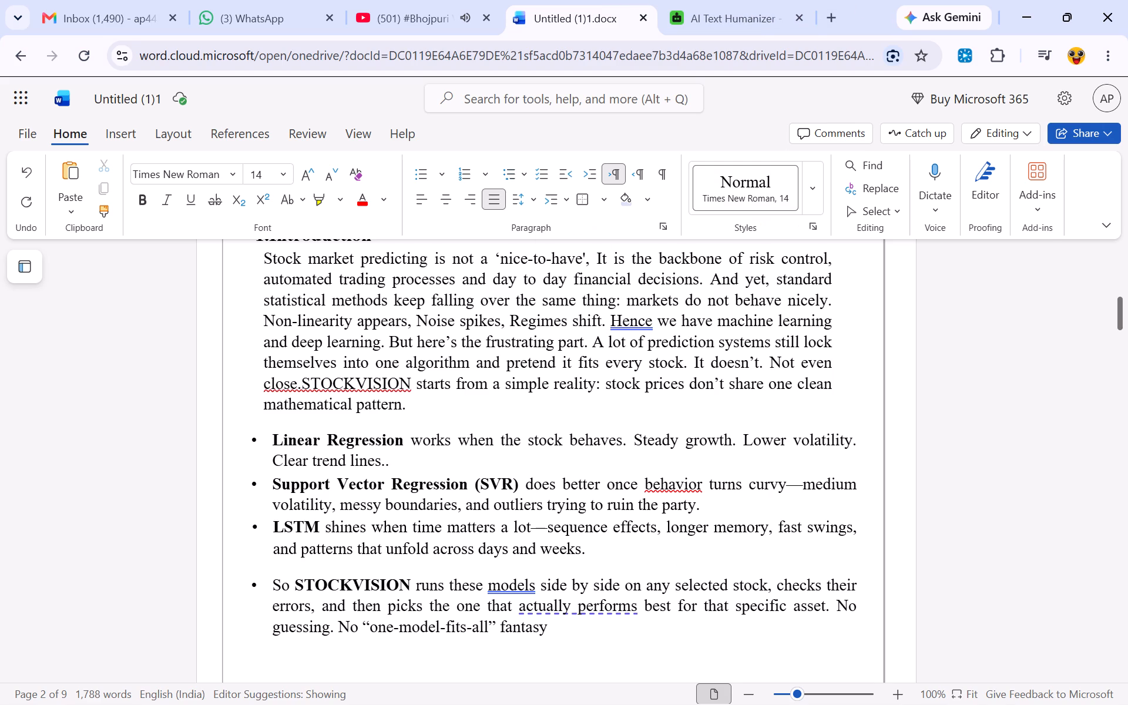
Replace the period after "markets do not behave nicely" with a comma.
click(830, 307)
key(BackSpace)
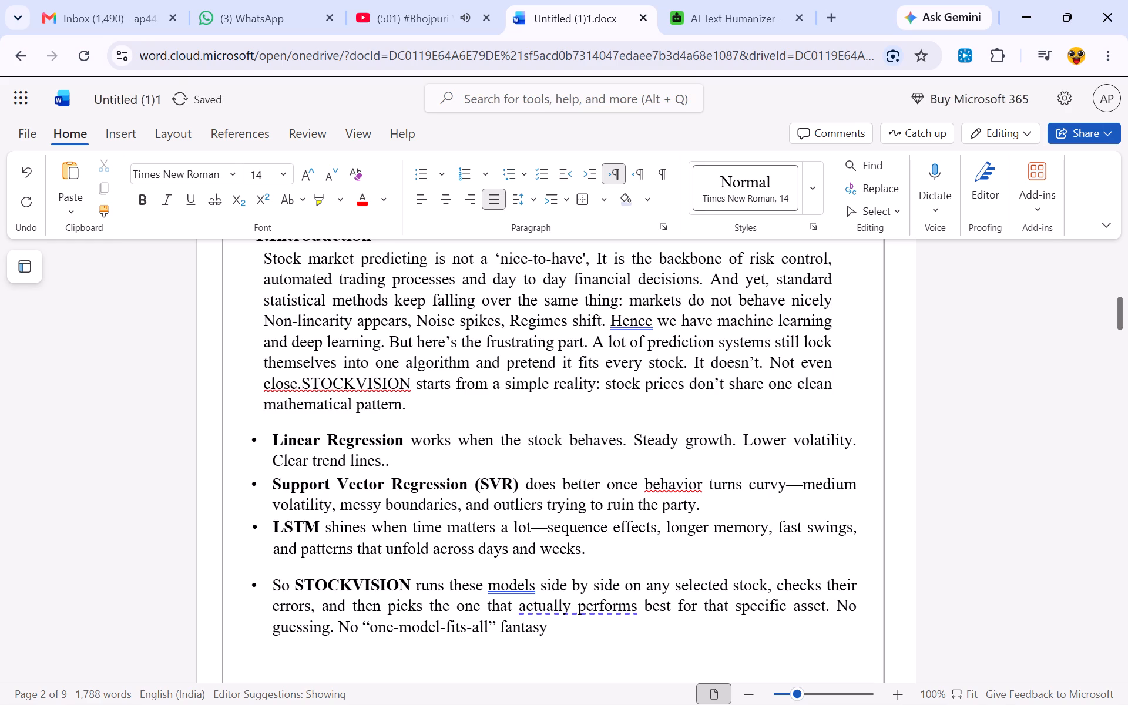
key(comma)
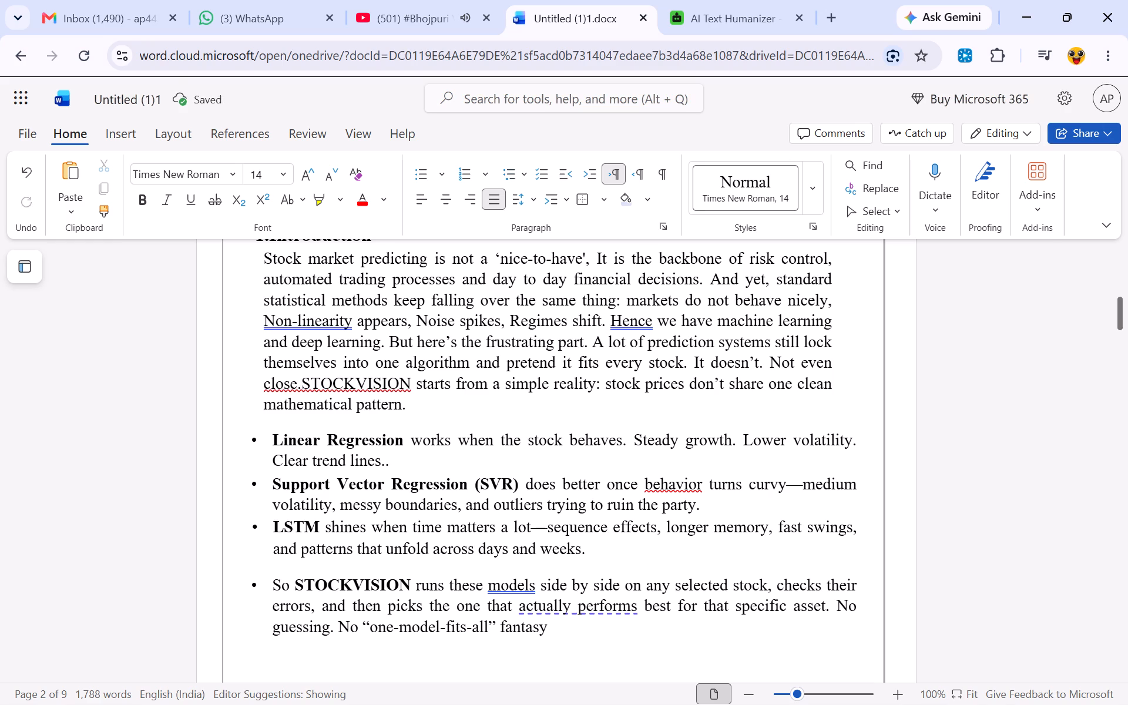
Lowercase the initial letters of "Non-linearity", "Noise" and "Regimes" in the Introduction paragraph.
click(289, 321)
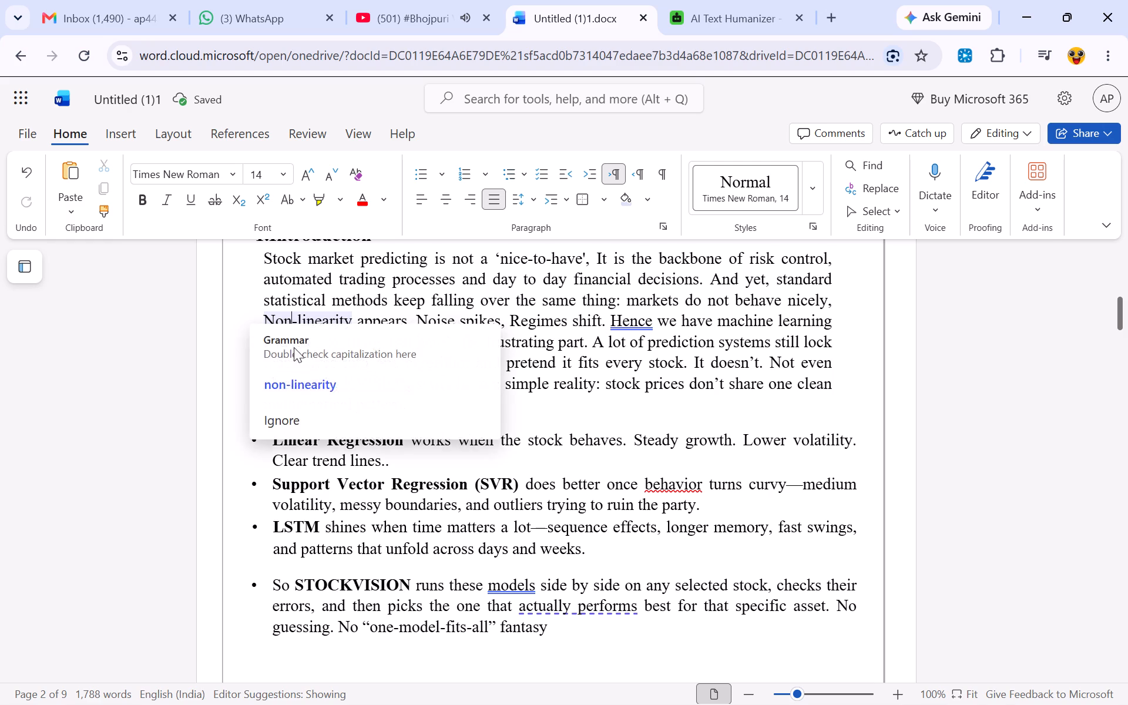
click(294, 388)
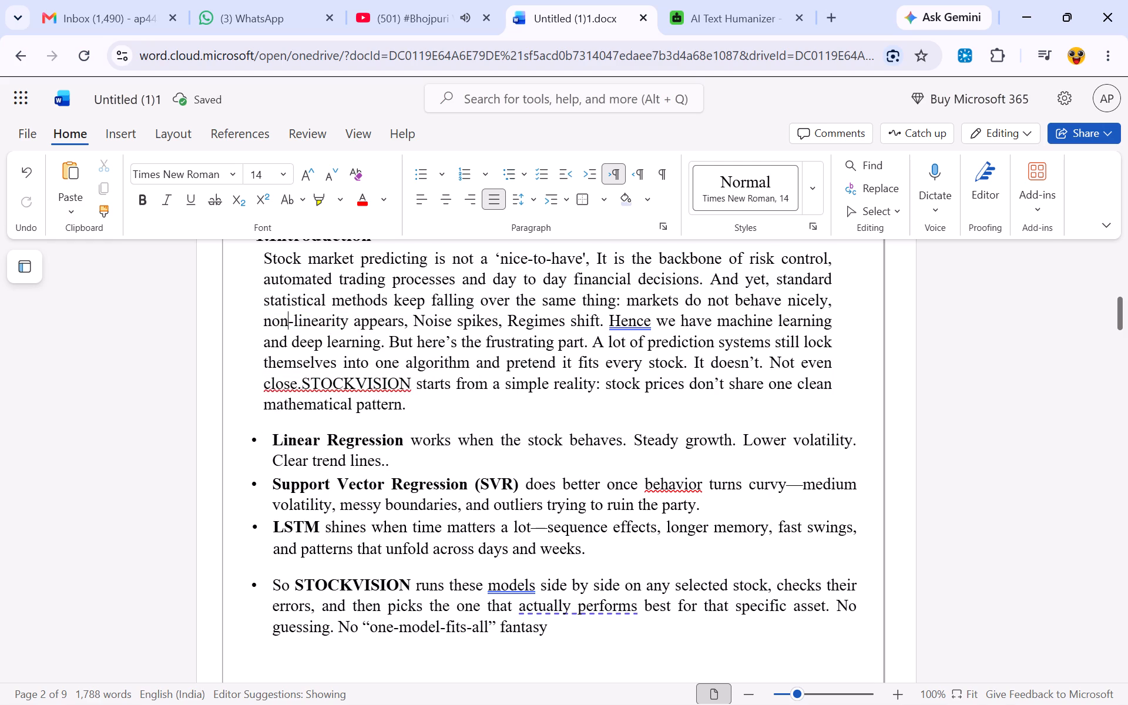
click(425, 317)
key(BackSpace)
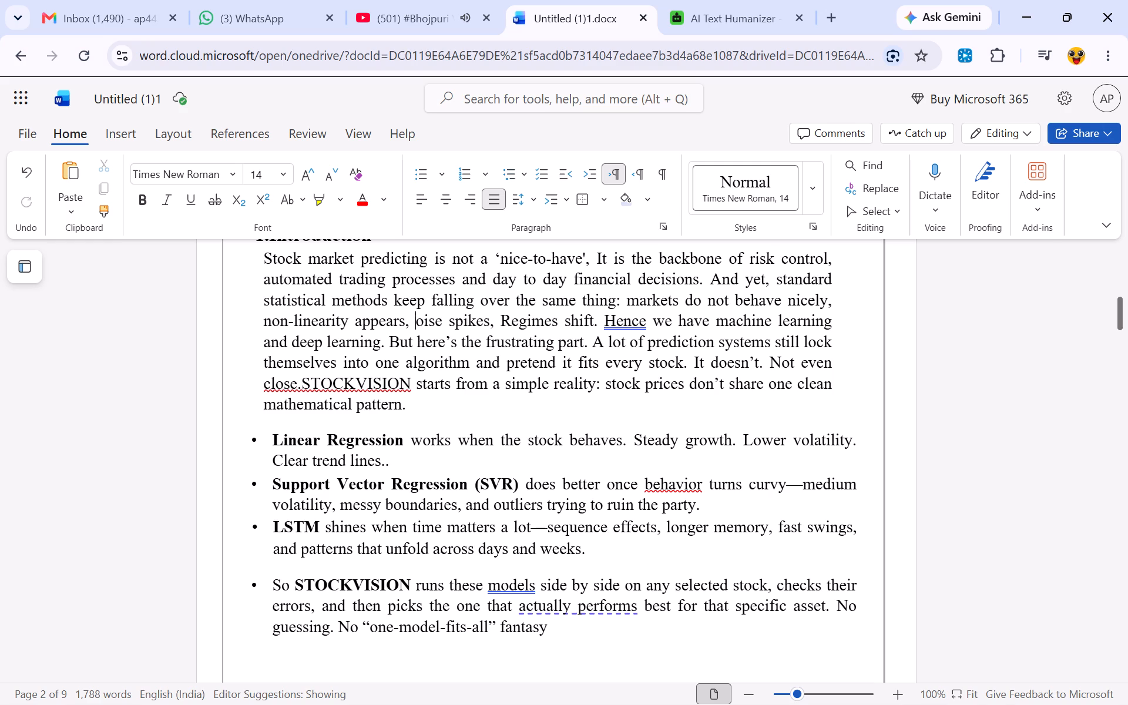
key(n)
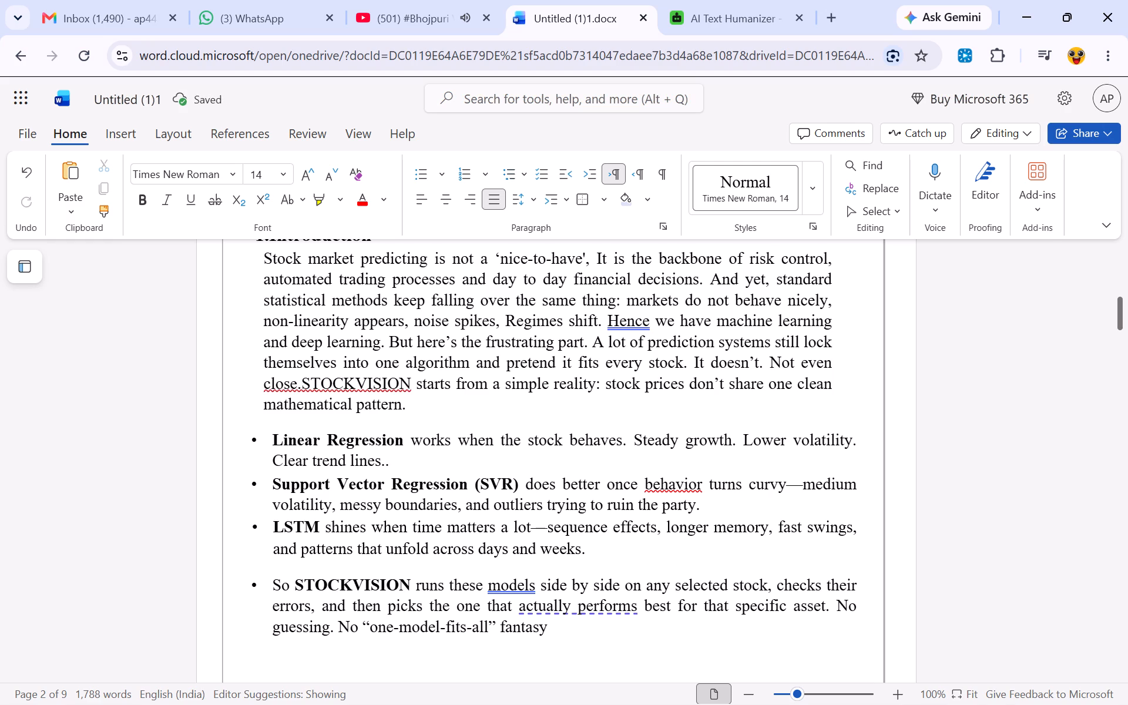
click(513, 320)
key(BackSpace)
key(r)
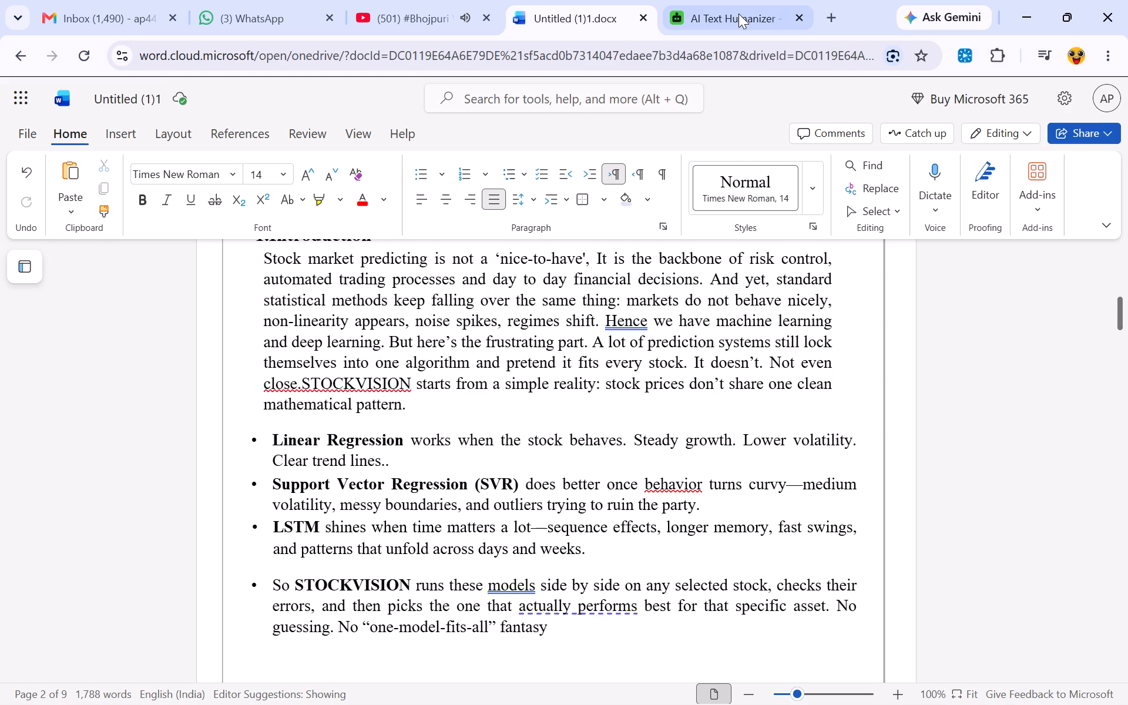
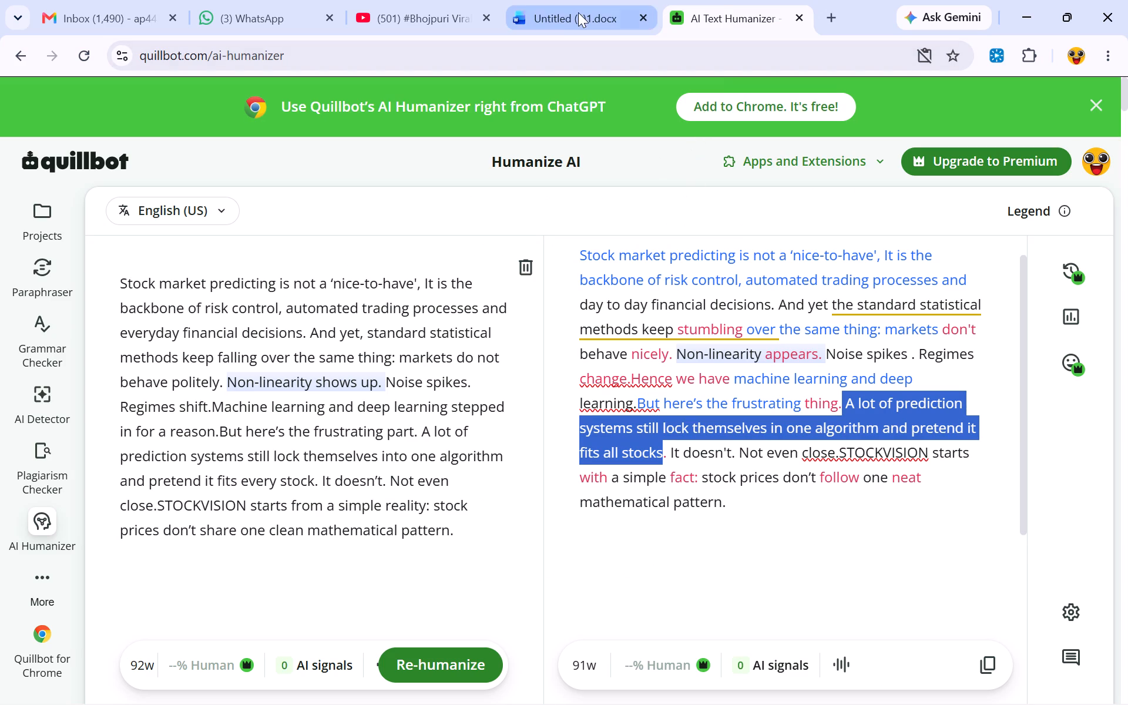
click(566, 0)
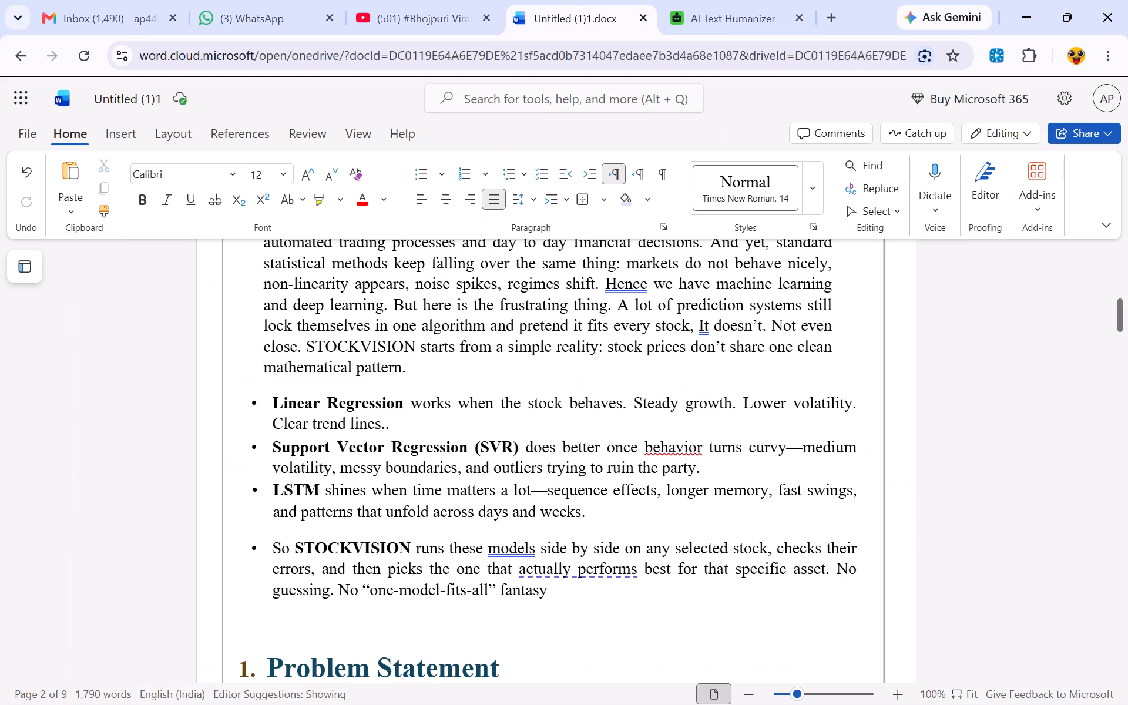
scroll(485, 347, down, 1)
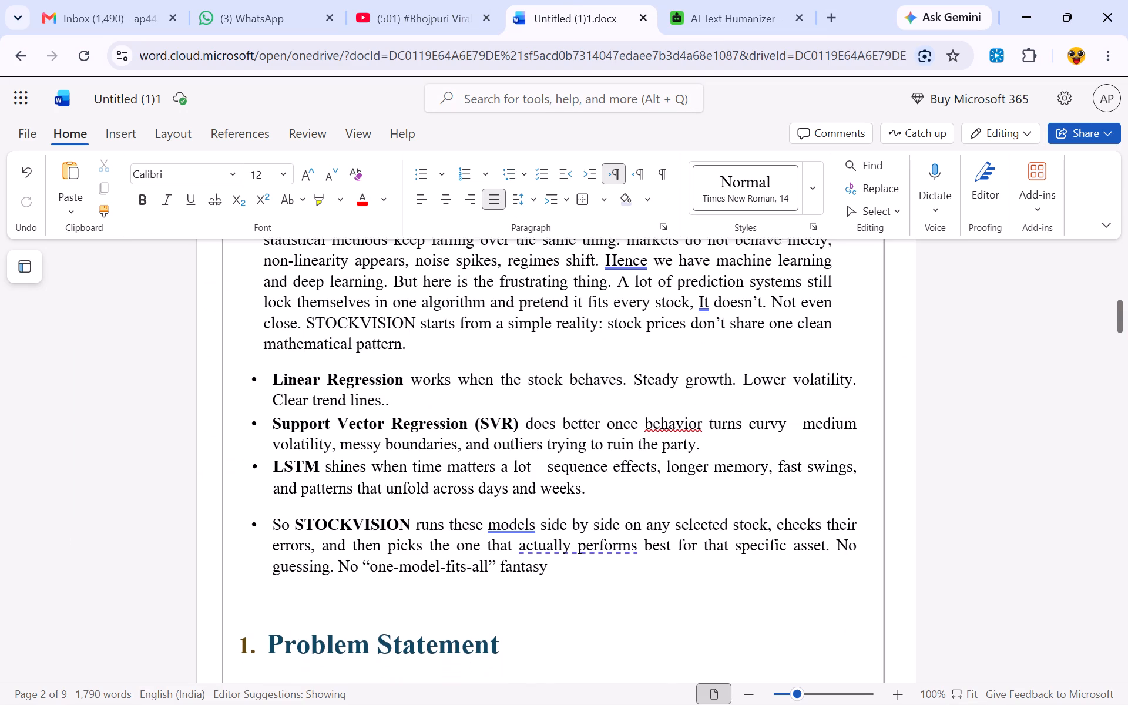
scroll(485, 347, down, 1)
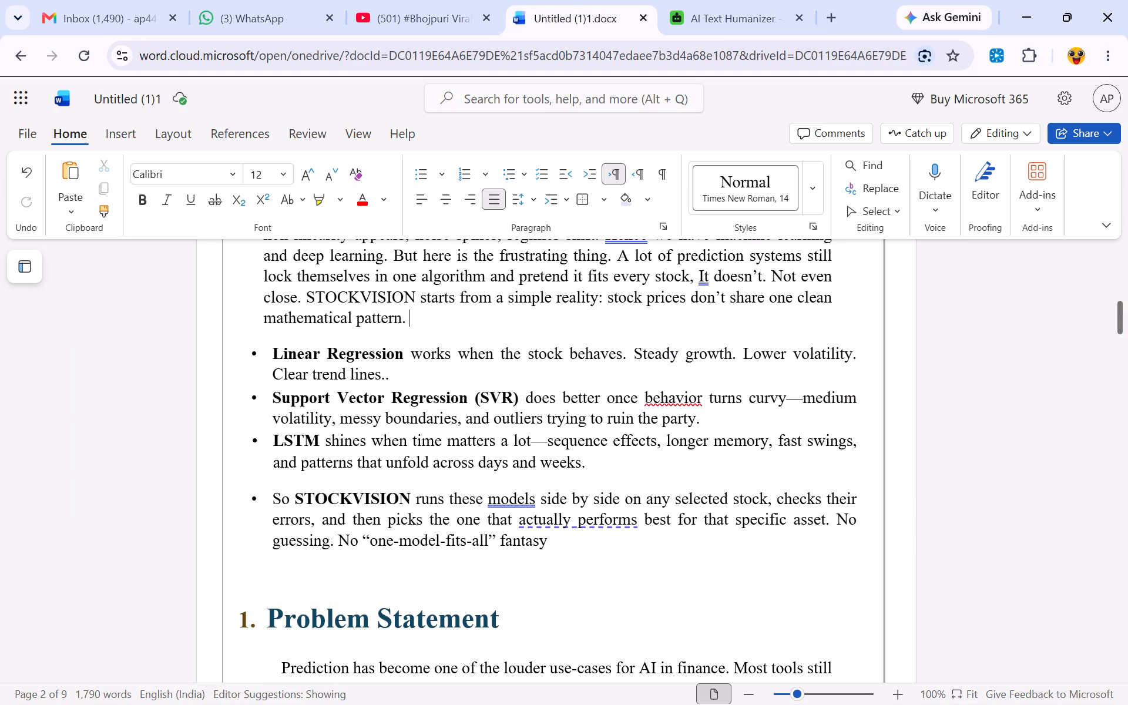
scroll(407, 353, up, 2)
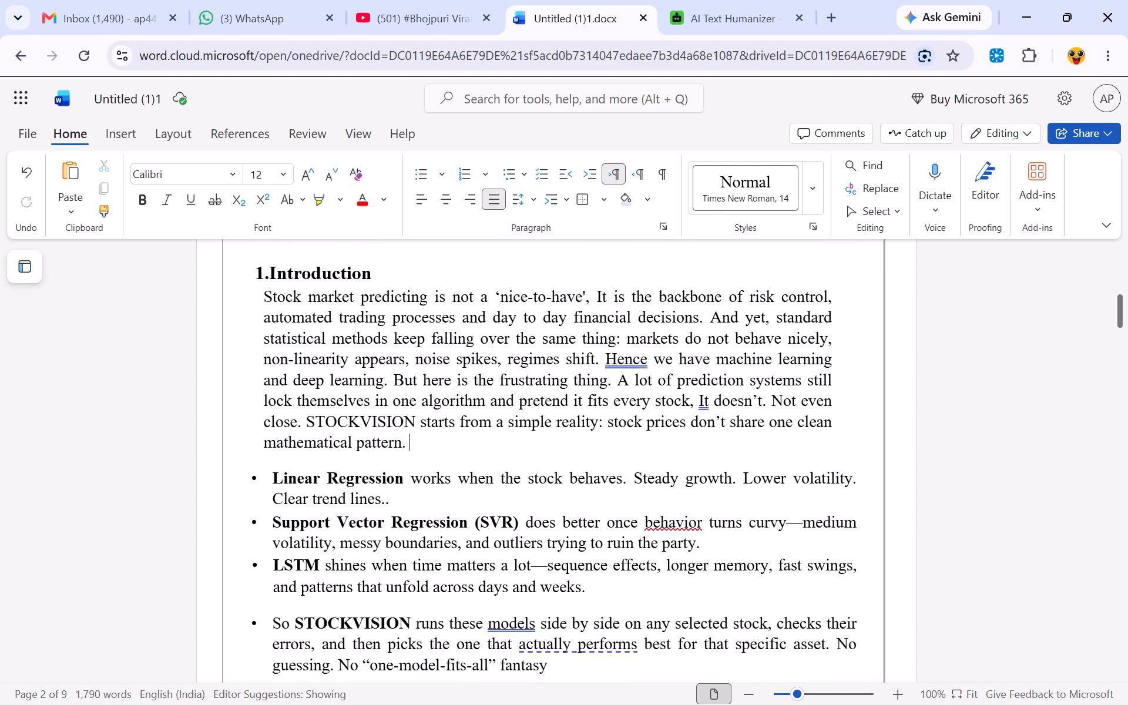
scroll(284, 450, down, 1)
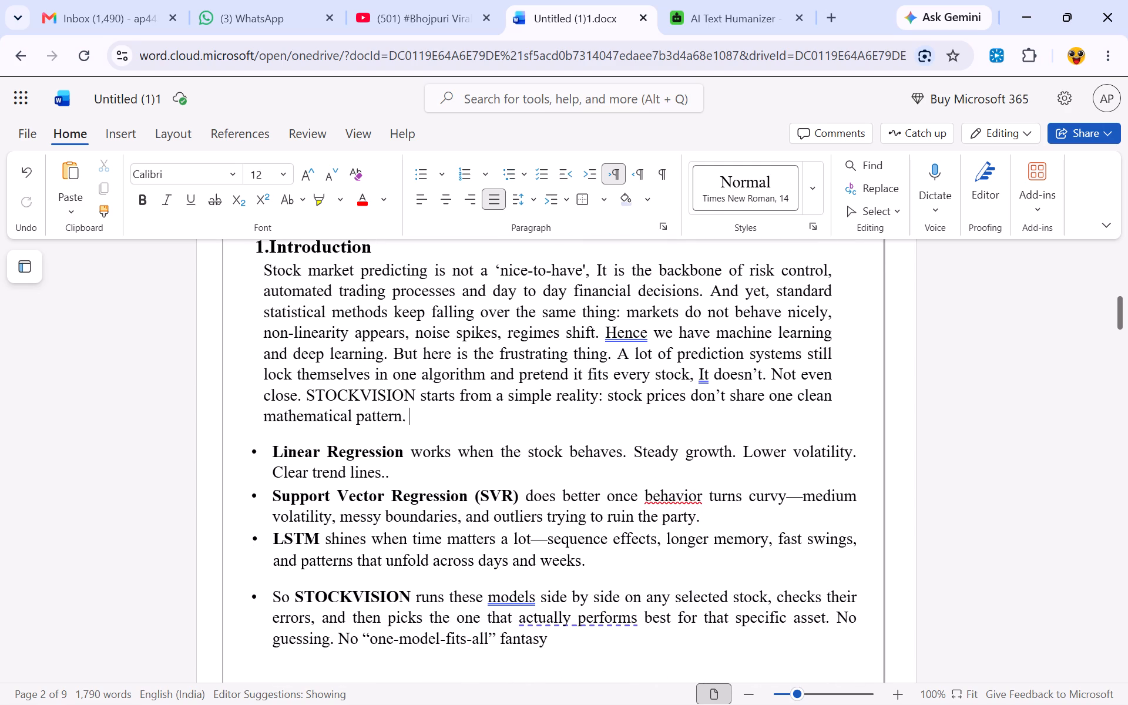
Set the font size of the bold "Linear Regression" label in the first Introduction bullet to 12.
click(404, 452)
drag(404, 452, 274, 445)
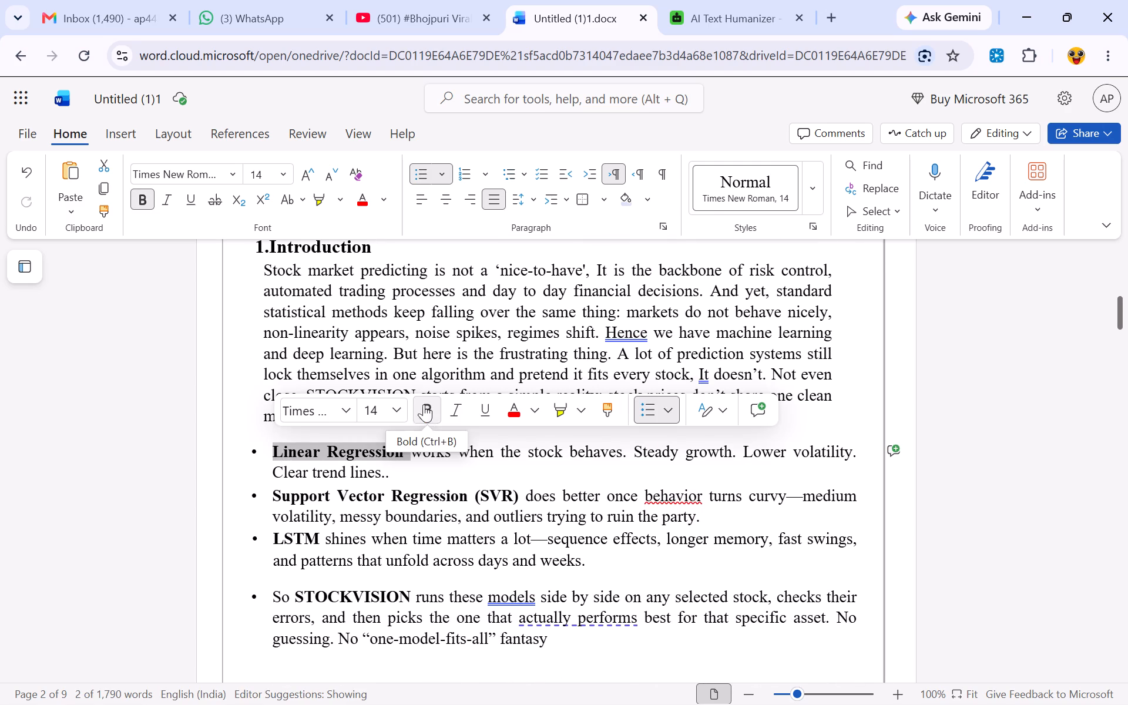
click(395, 404)
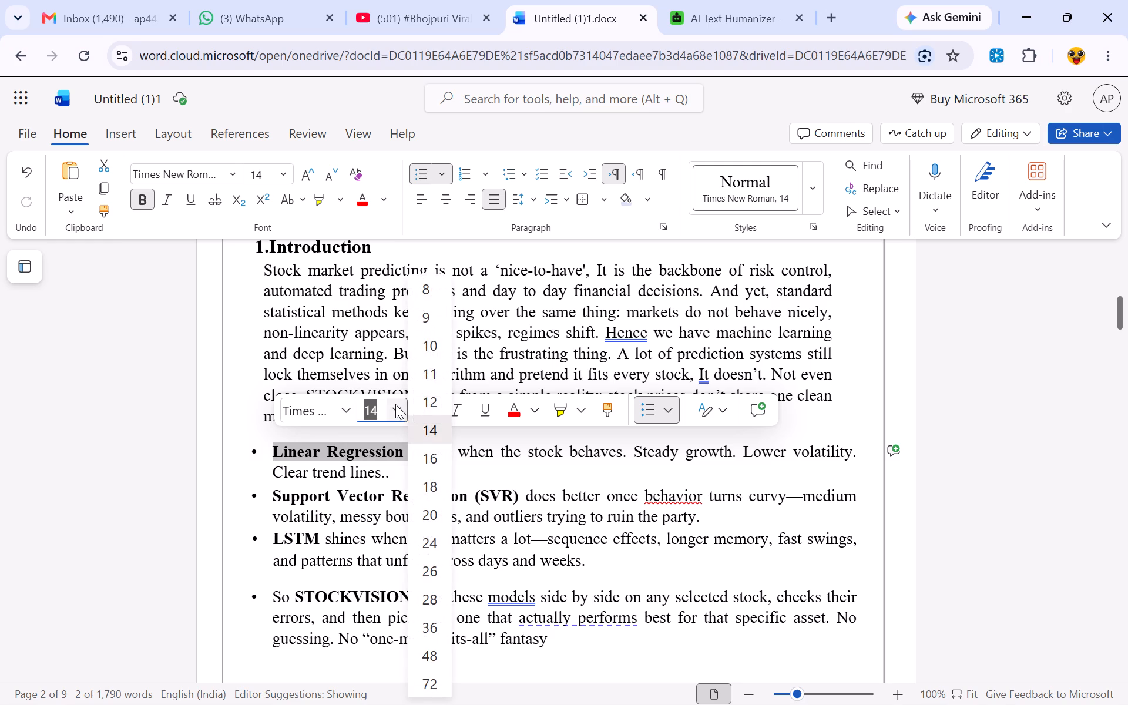
click(423, 406)
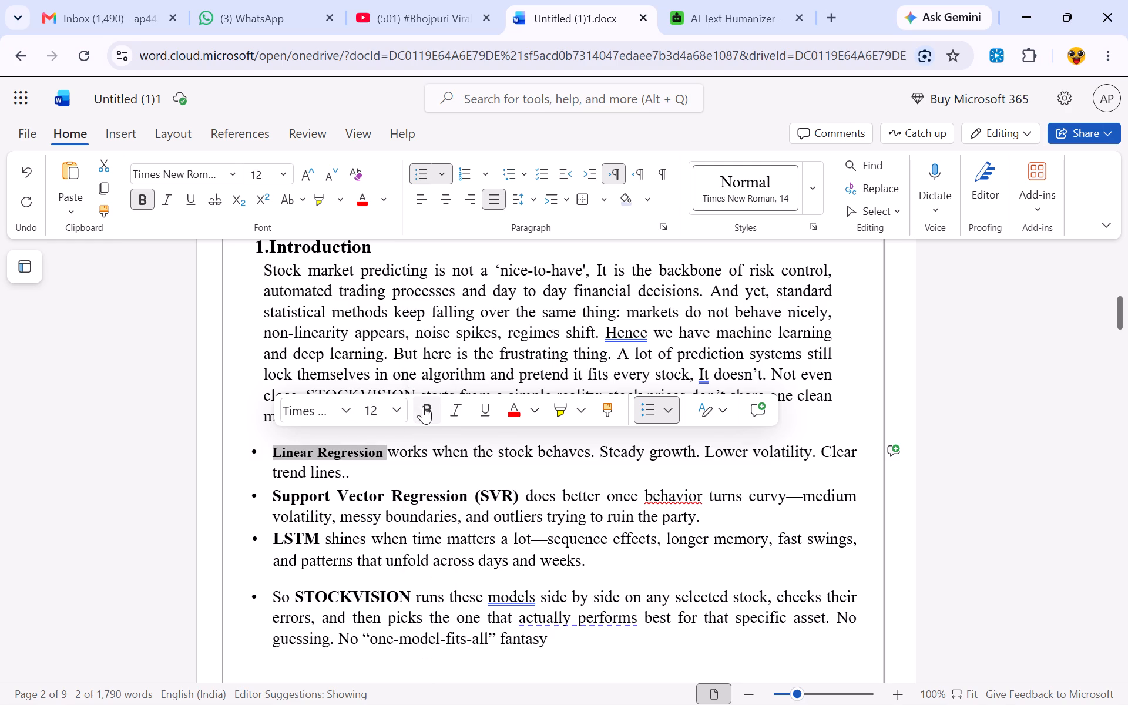
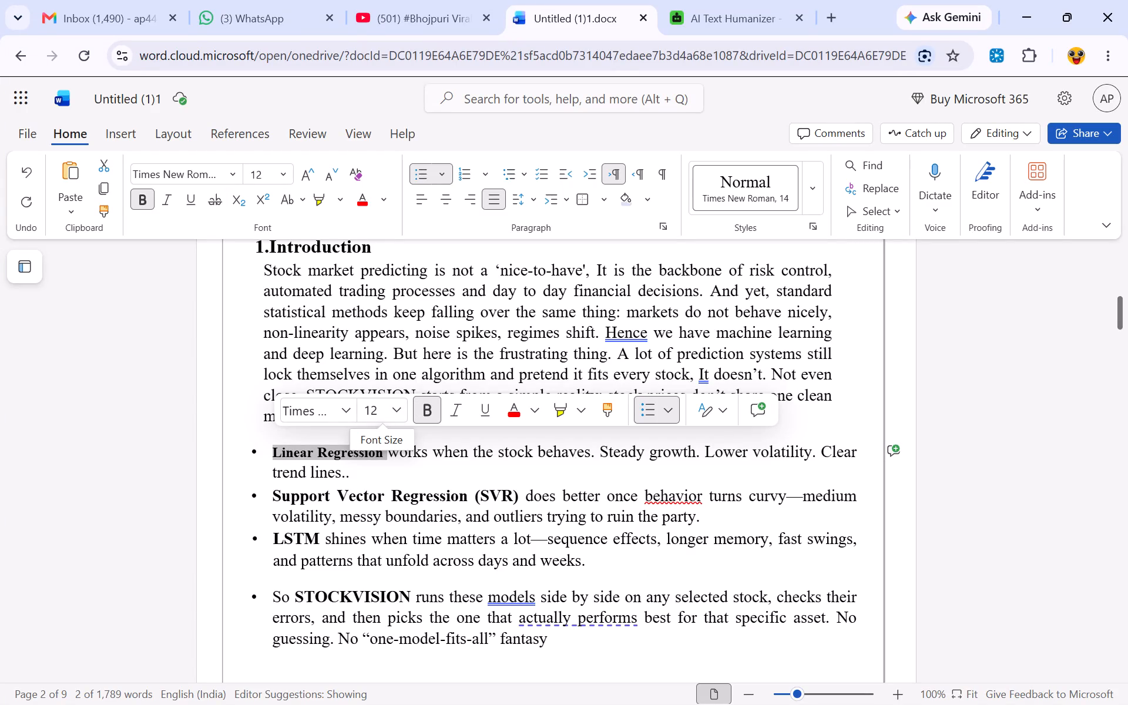
Set the font size of the bold "Support Vector Regression (SVR)" label in the second Introduction bullet to 12.
click(516, 492)
drag(518, 499, 501, 497)
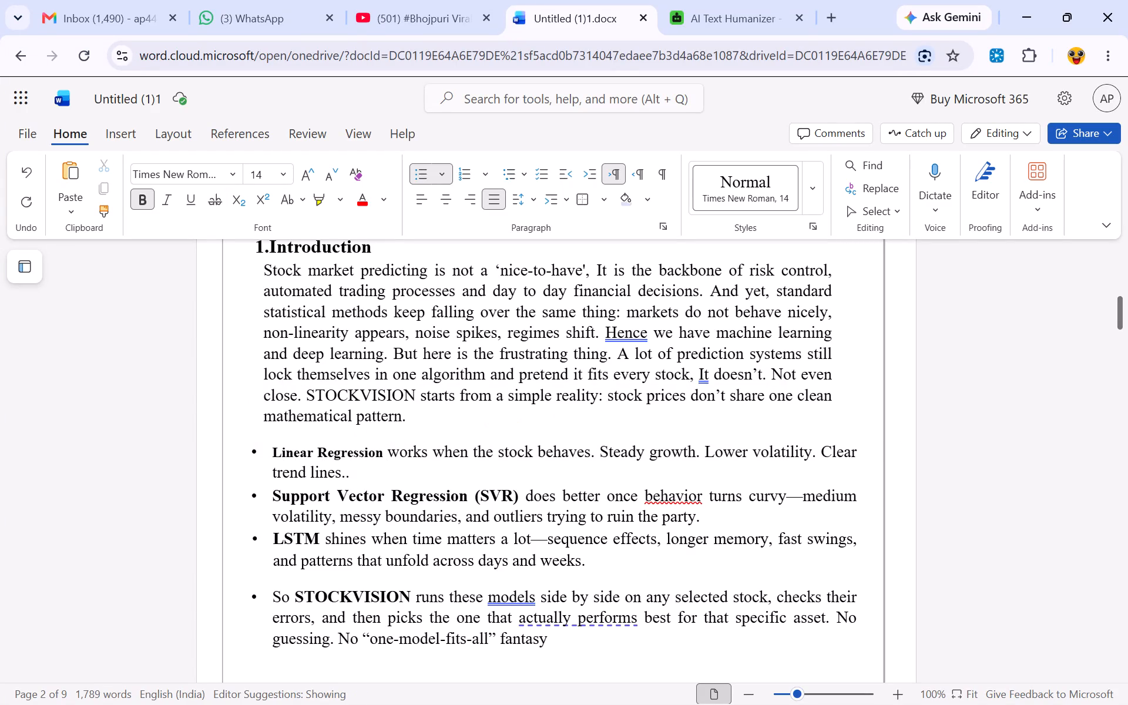
drag(501, 497, 268, 493)
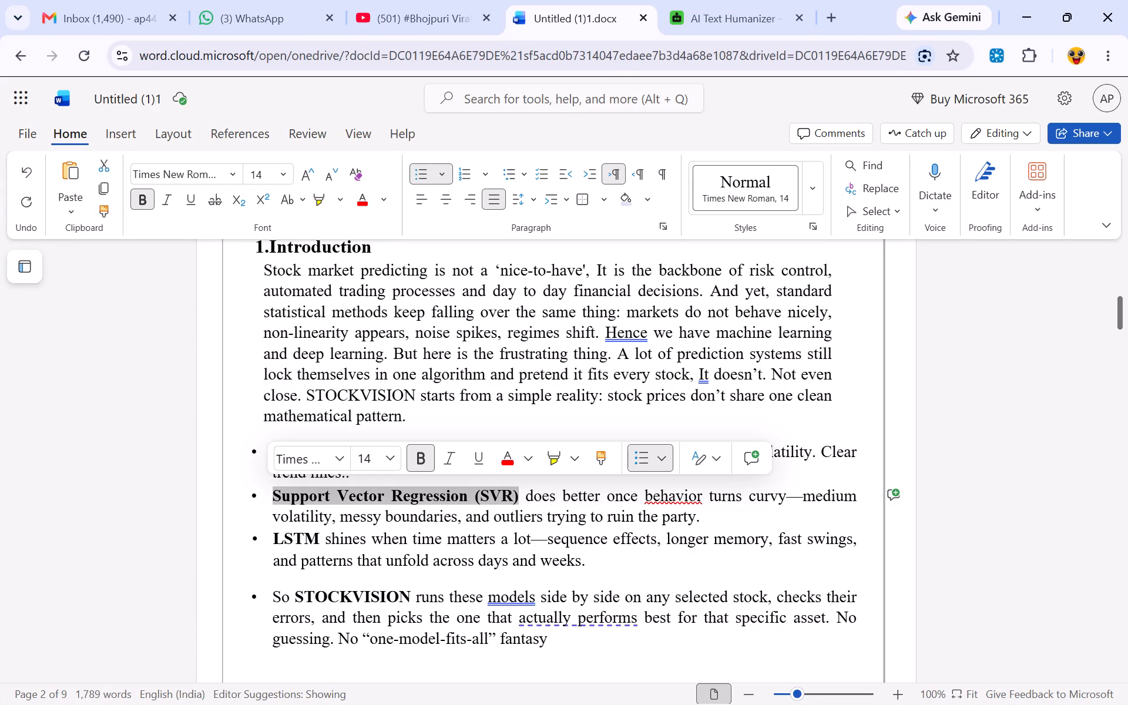
click(391, 458)
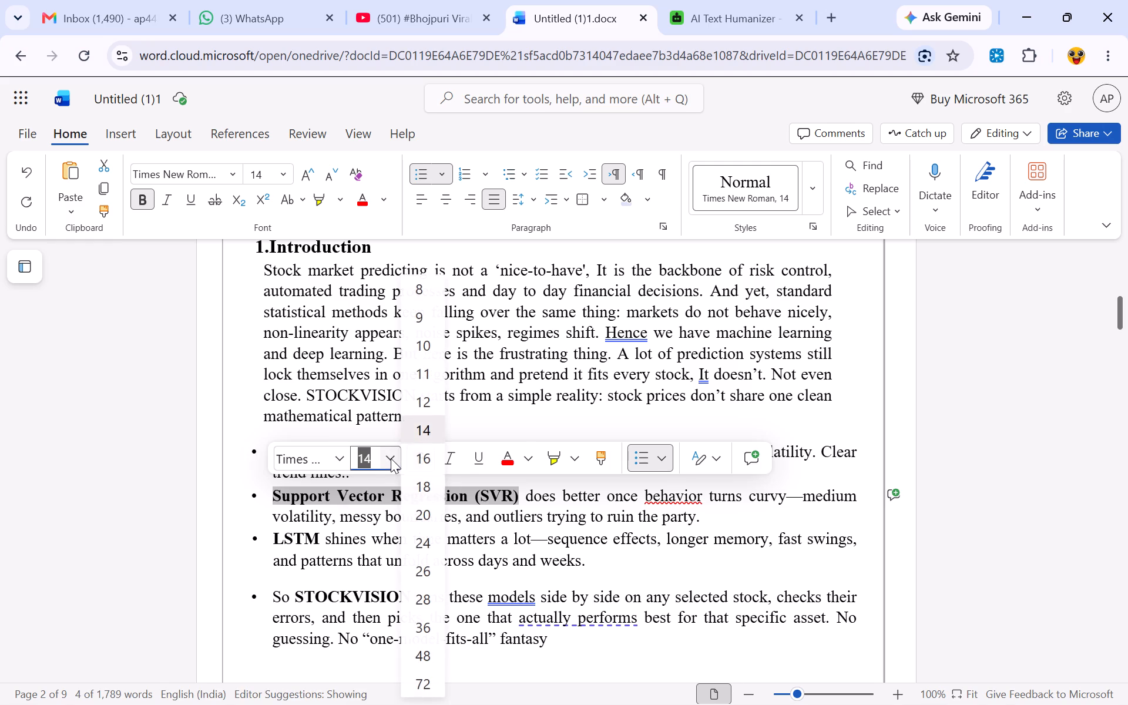
click(430, 410)
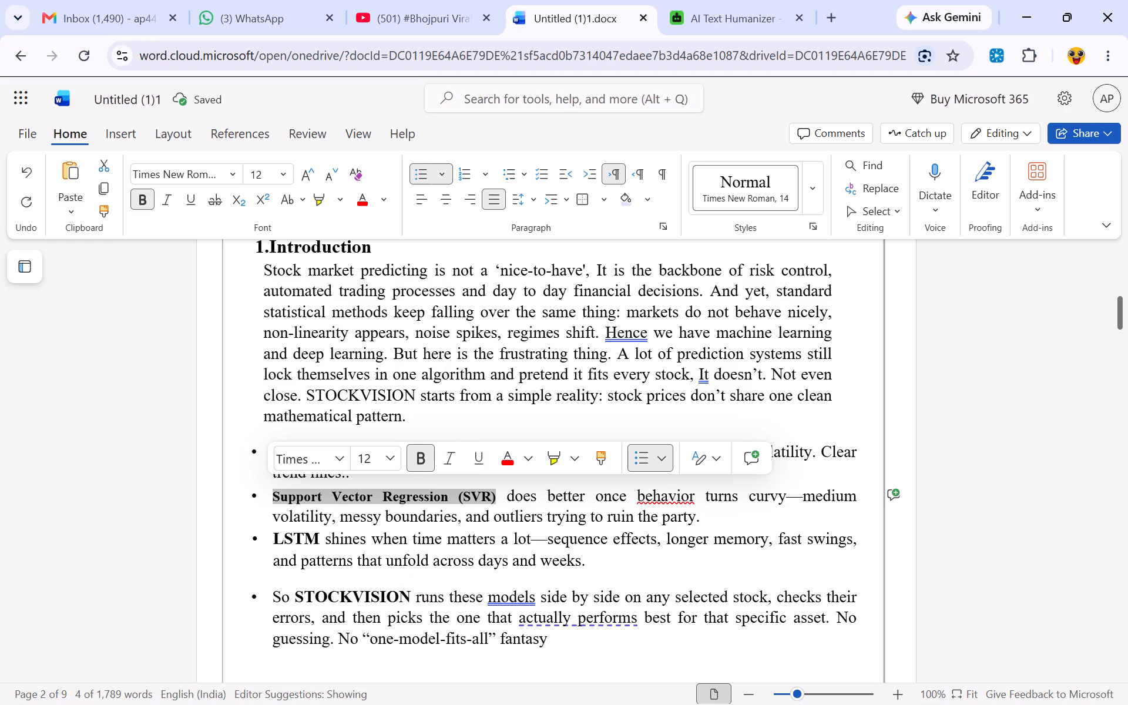
Set the font size of the bold "LSTM" label in the third Introduction bullet to 12.
drag(318, 540, 270, 535)
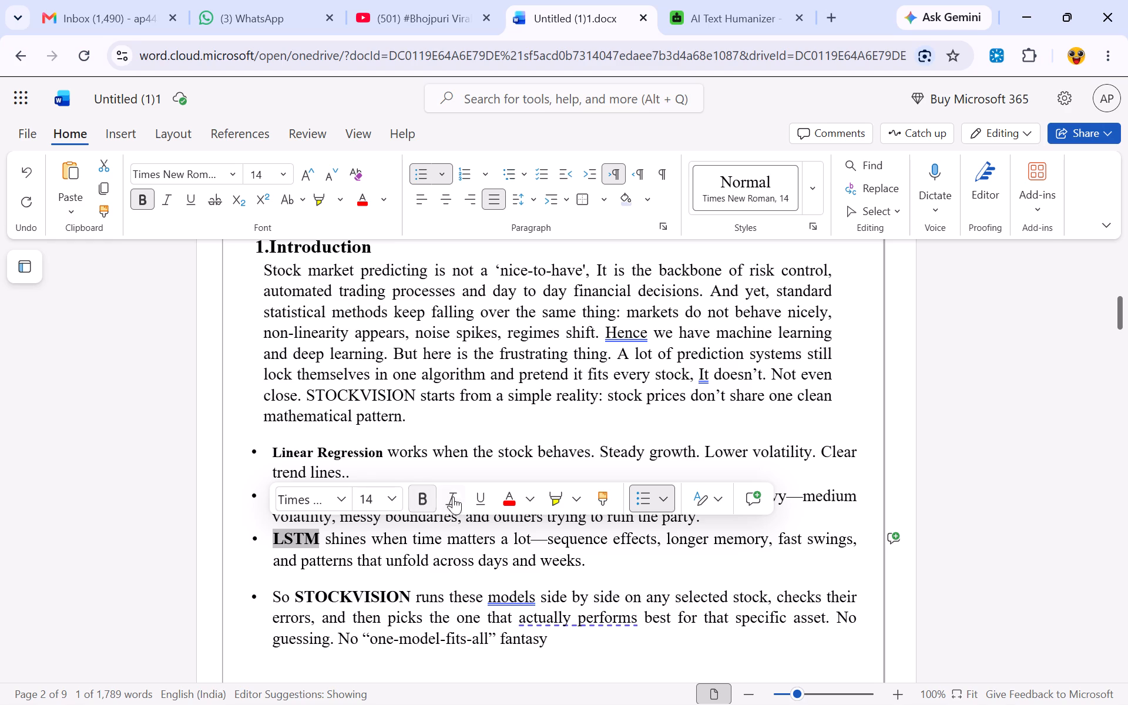
click(391, 500)
click(439, 401)
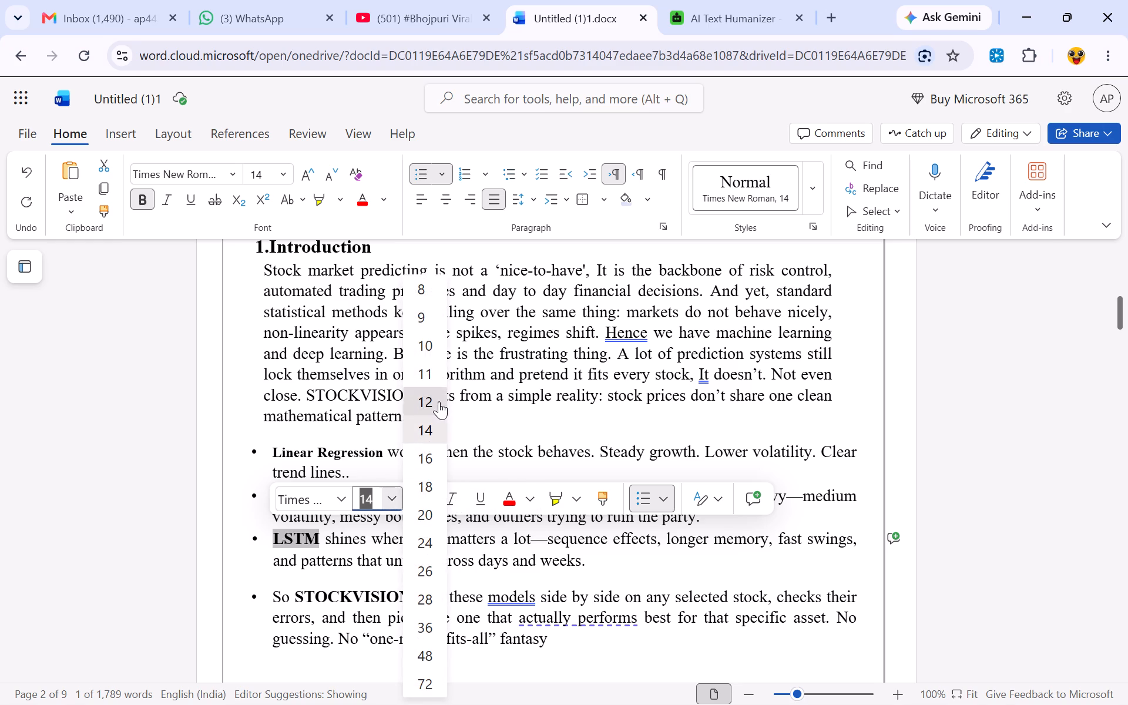
click(252, 505)
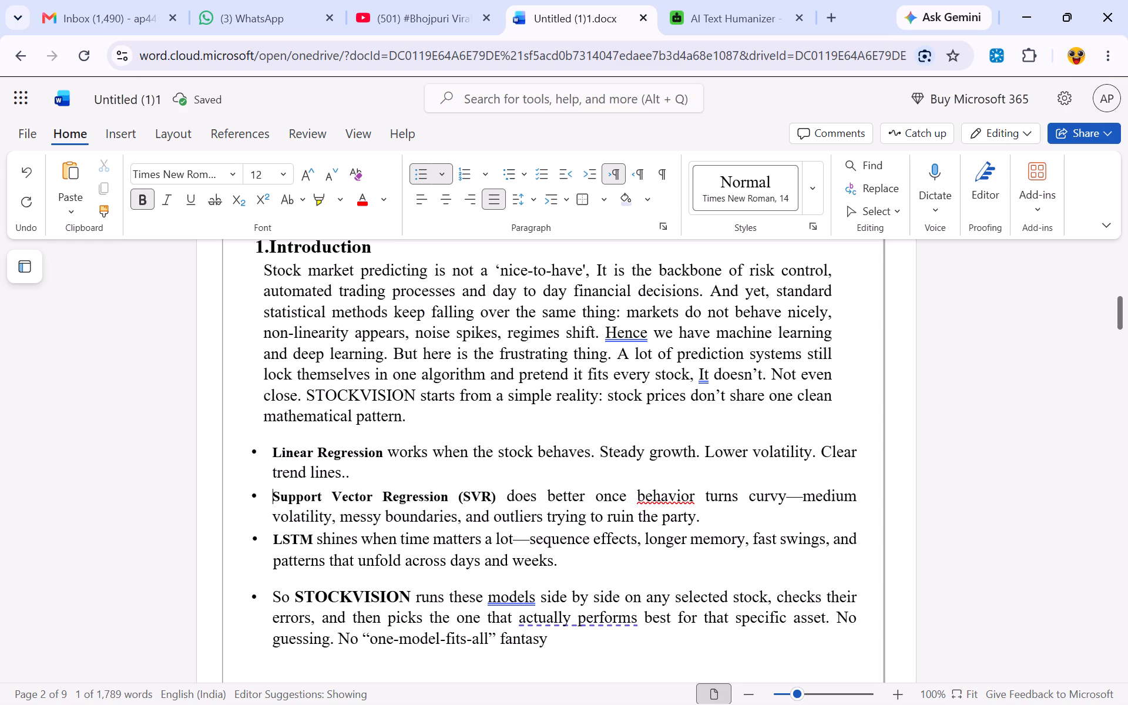
Set the font size of the bold "STOCKVISION" label in the last Introduction bullet to 12.
scroll(287, 548, down, 1)
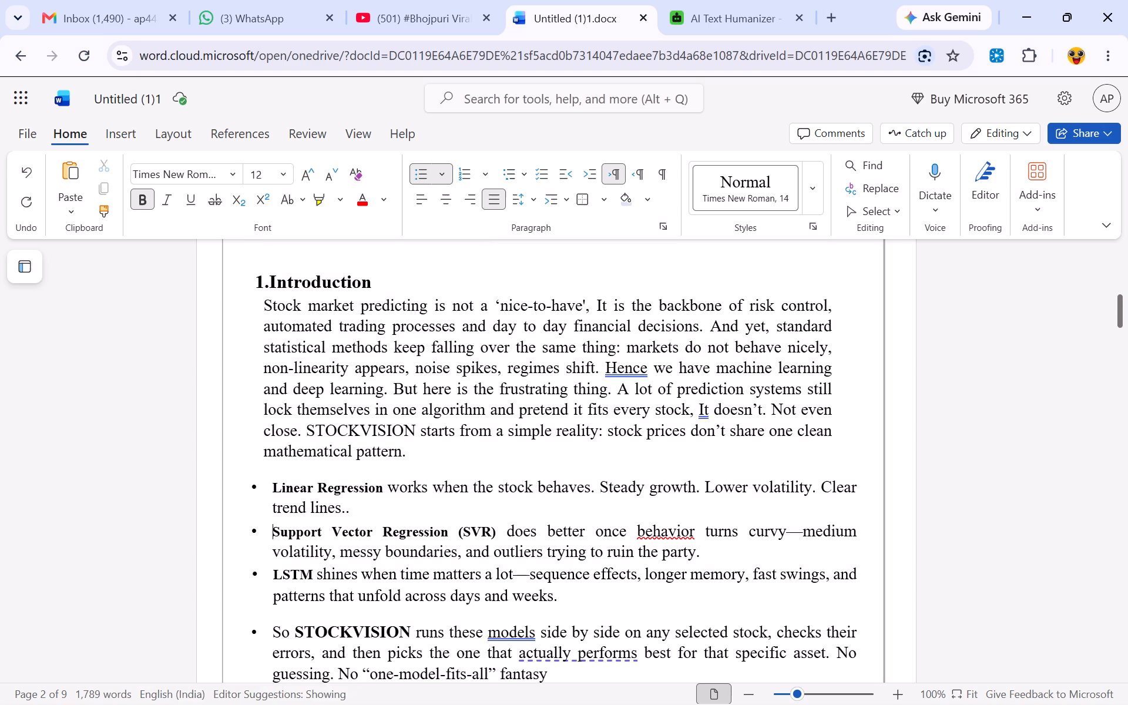
scroll(287, 548, down, 1)
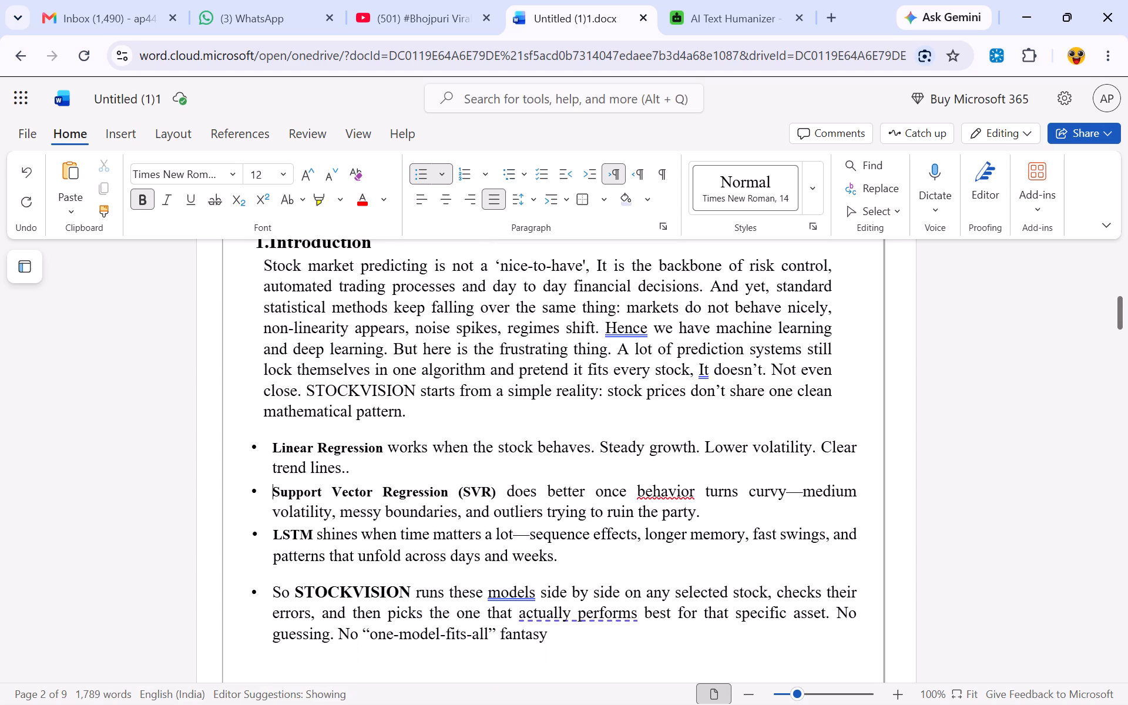
drag(412, 590, 325, 579)
drag(325, 579, 287, 590)
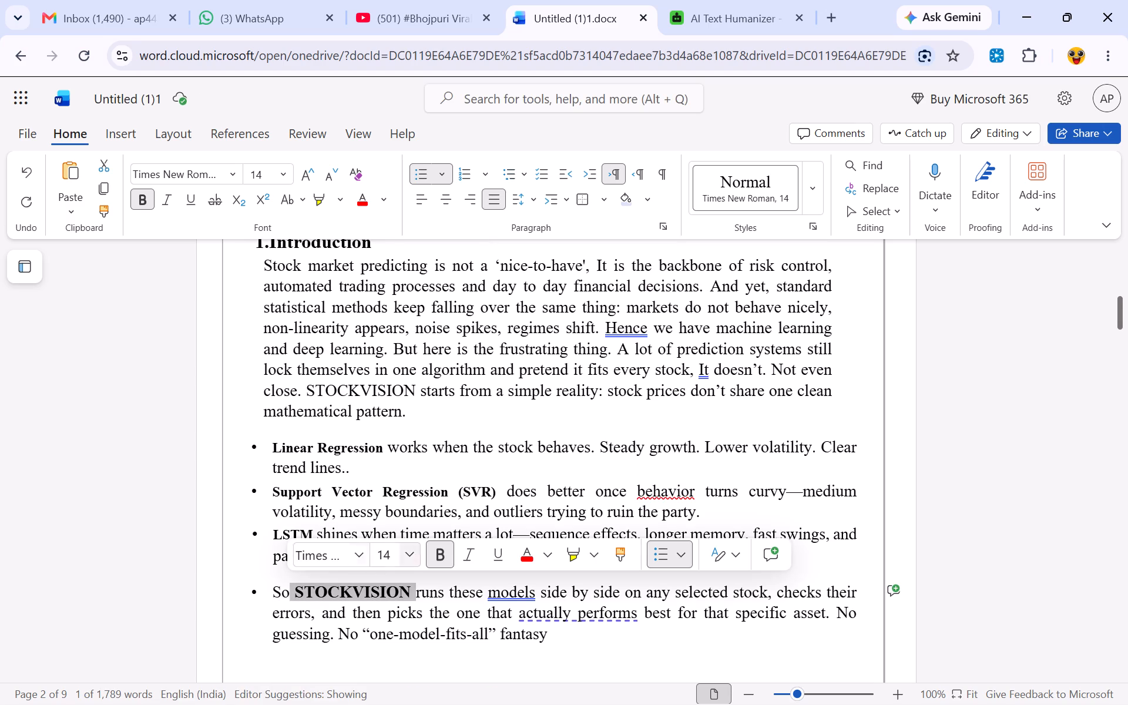
drag(422, 548, 407, 553)
click(407, 553)
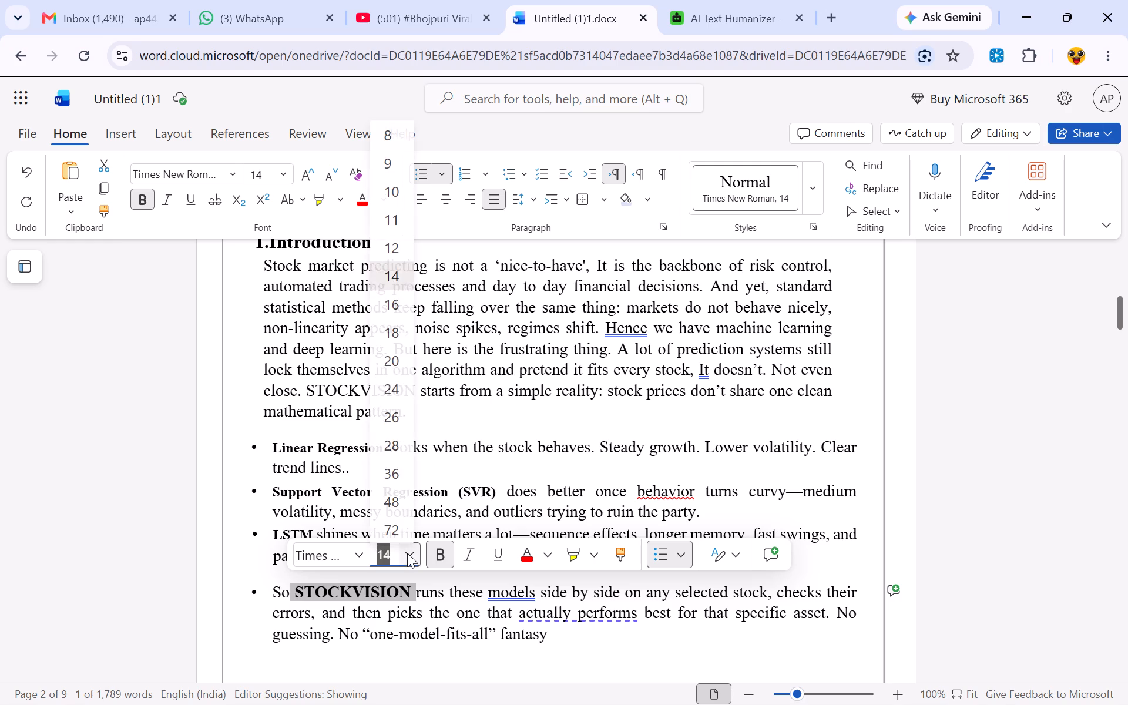
click(394, 241)
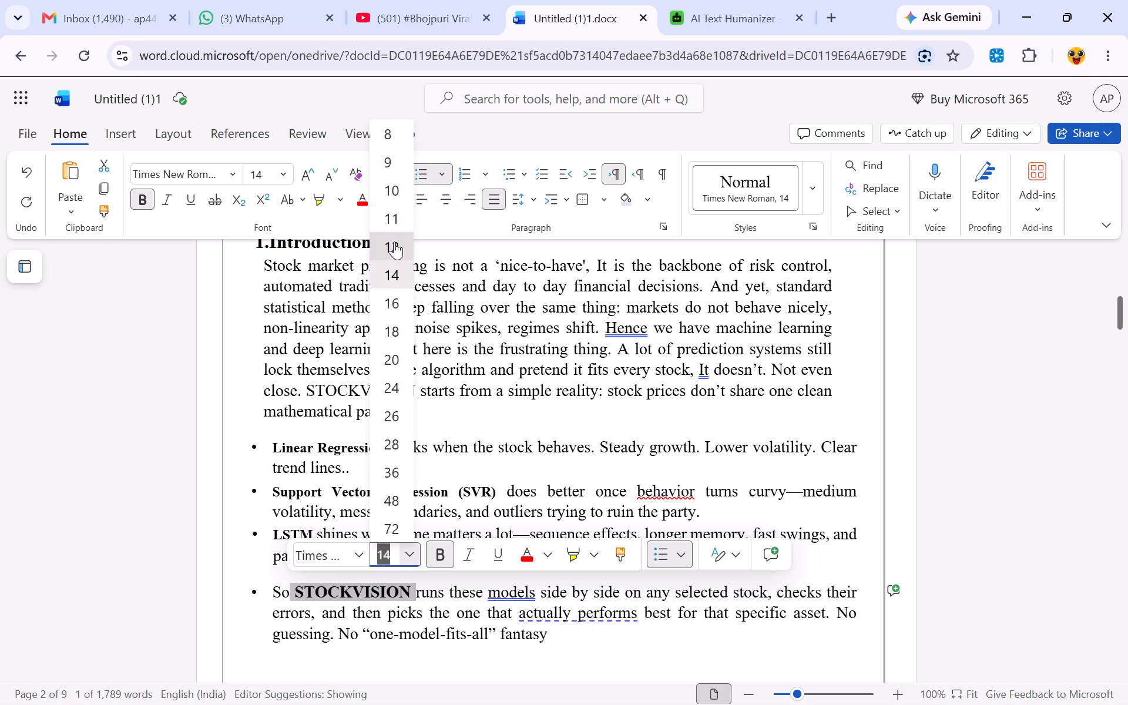
click(241, 480)
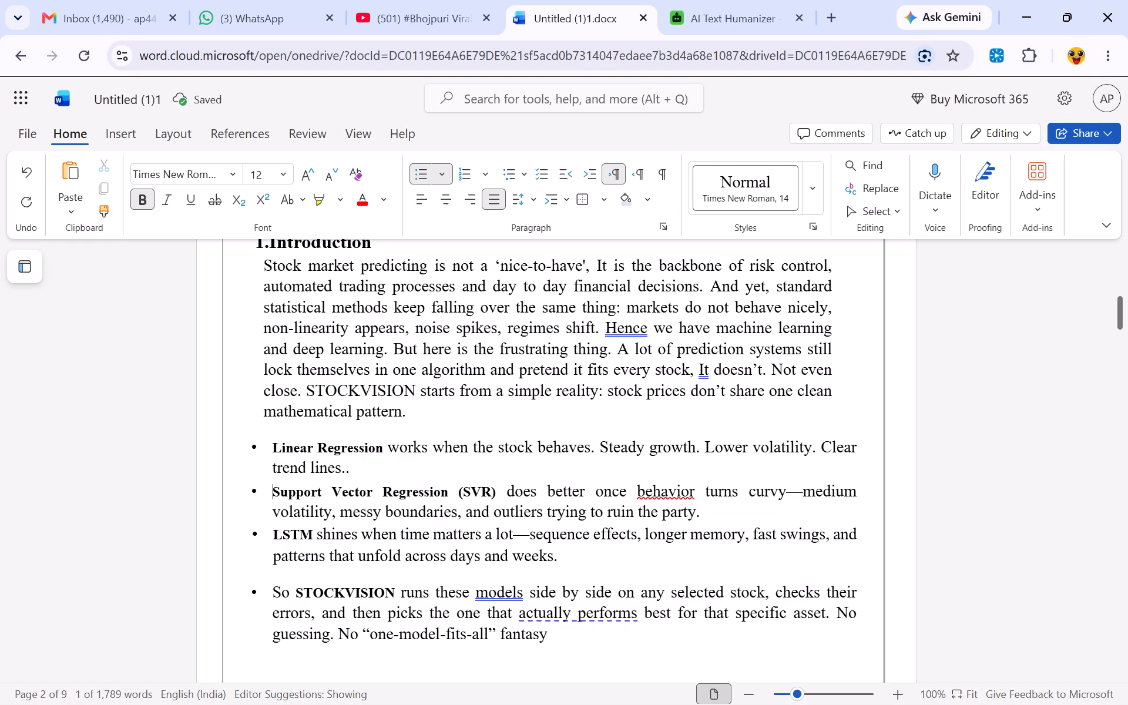
Set the font size of the Introduction paragraph, from "Stock market predicting" to "mathematical pattern", to 12.
scroll(375, 541, down, 1)
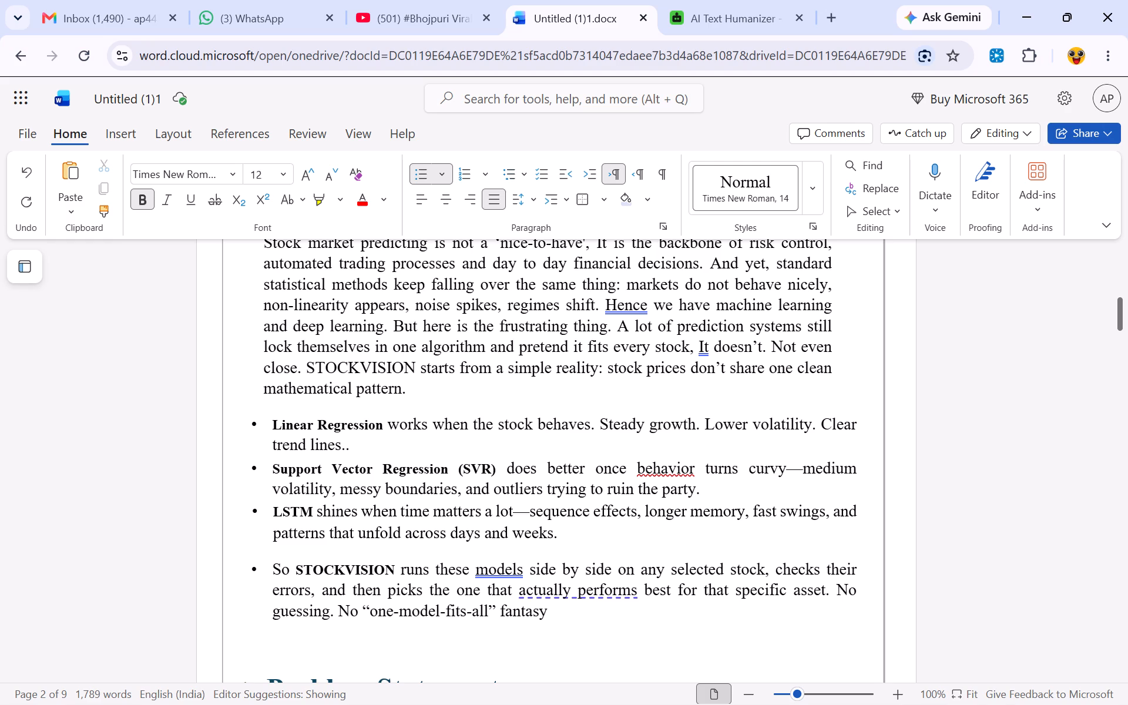
click(401, 428)
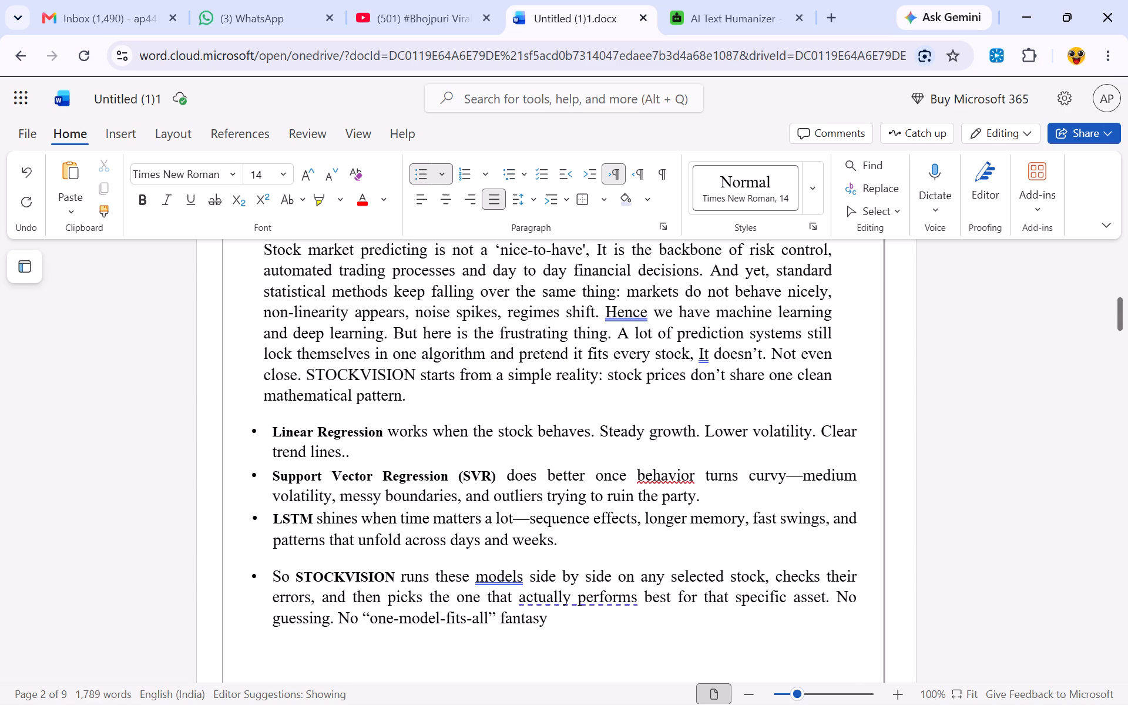
scroll(387, 435, up, 1)
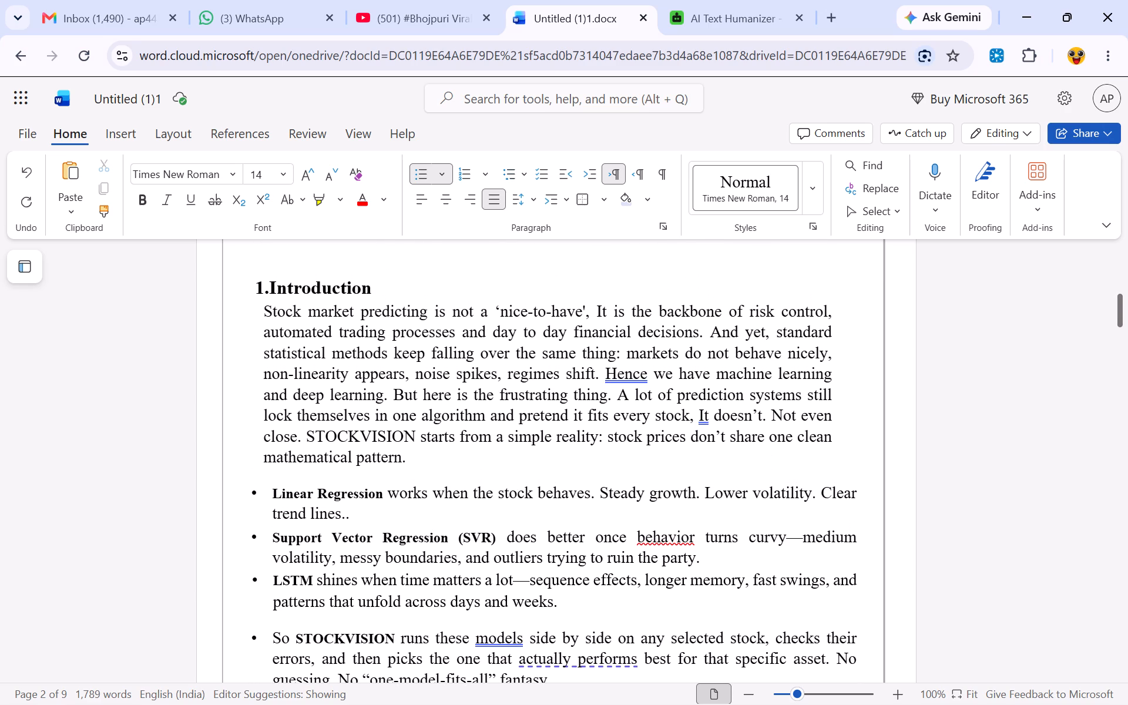
drag(403, 458, 232, 318)
click(355, 285)
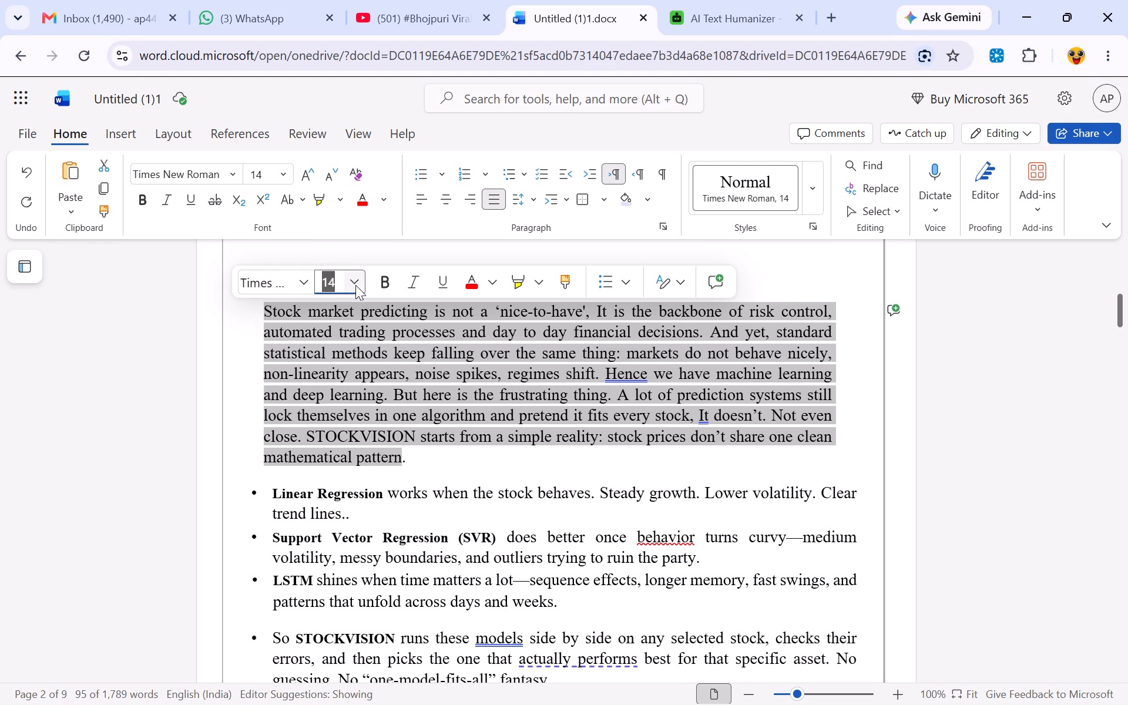
click(391, 401)
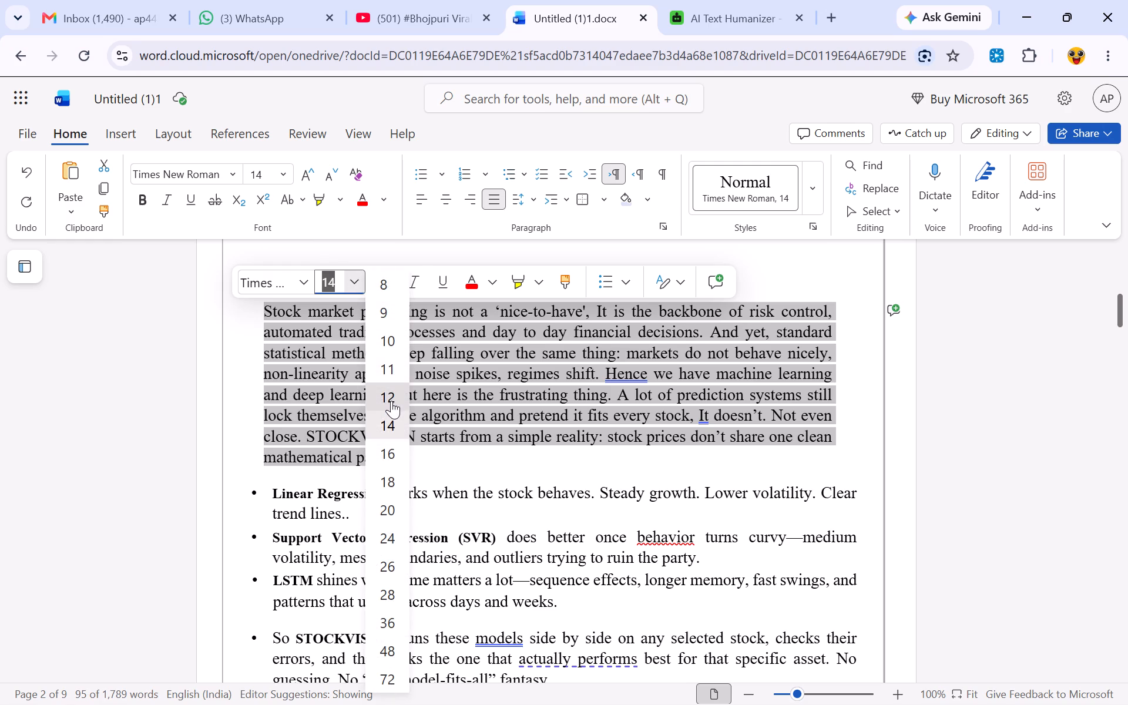
click(415, 419)
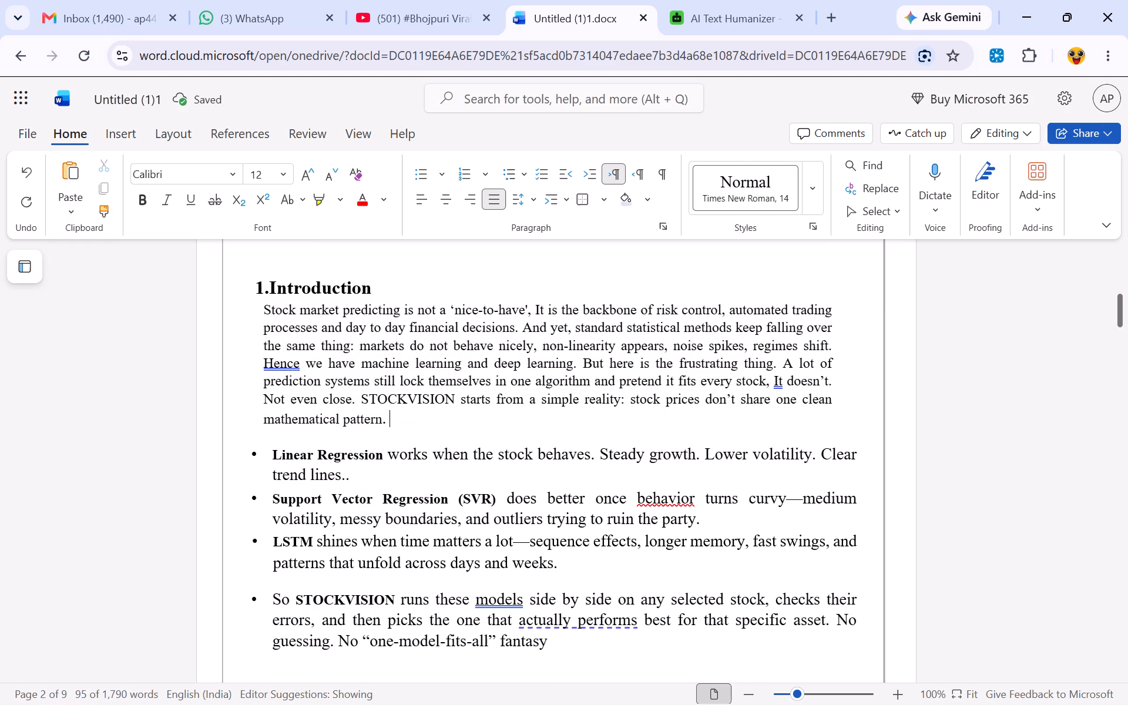
Set the font size of all four Introduction bullets, from "Linear Regression" to "fantasy", to 12.
scroll(464, 545, down, 1)
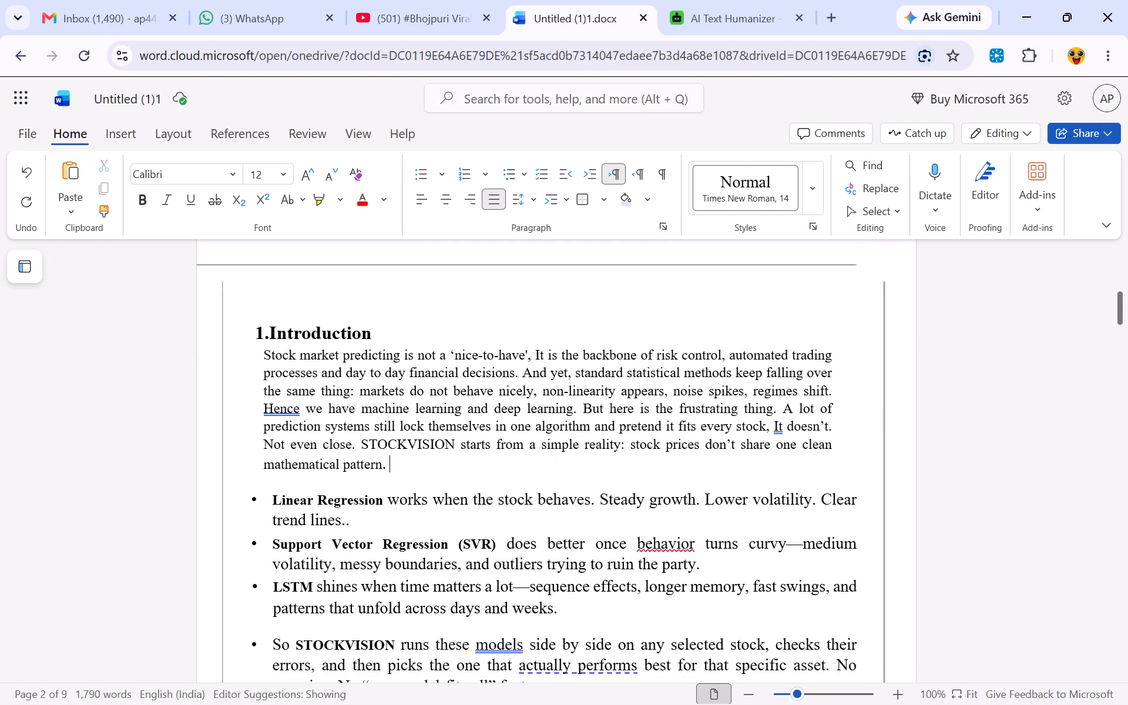
scroll(464, 545, down, 1)
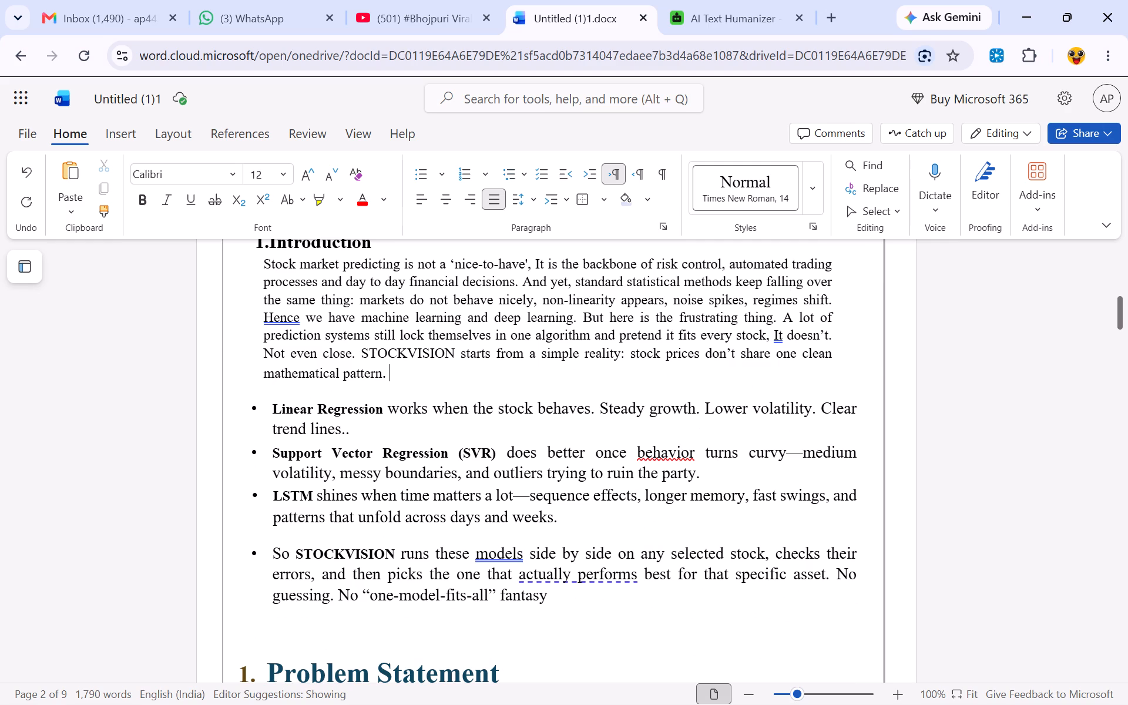
drag(554, 612, 287, 434)
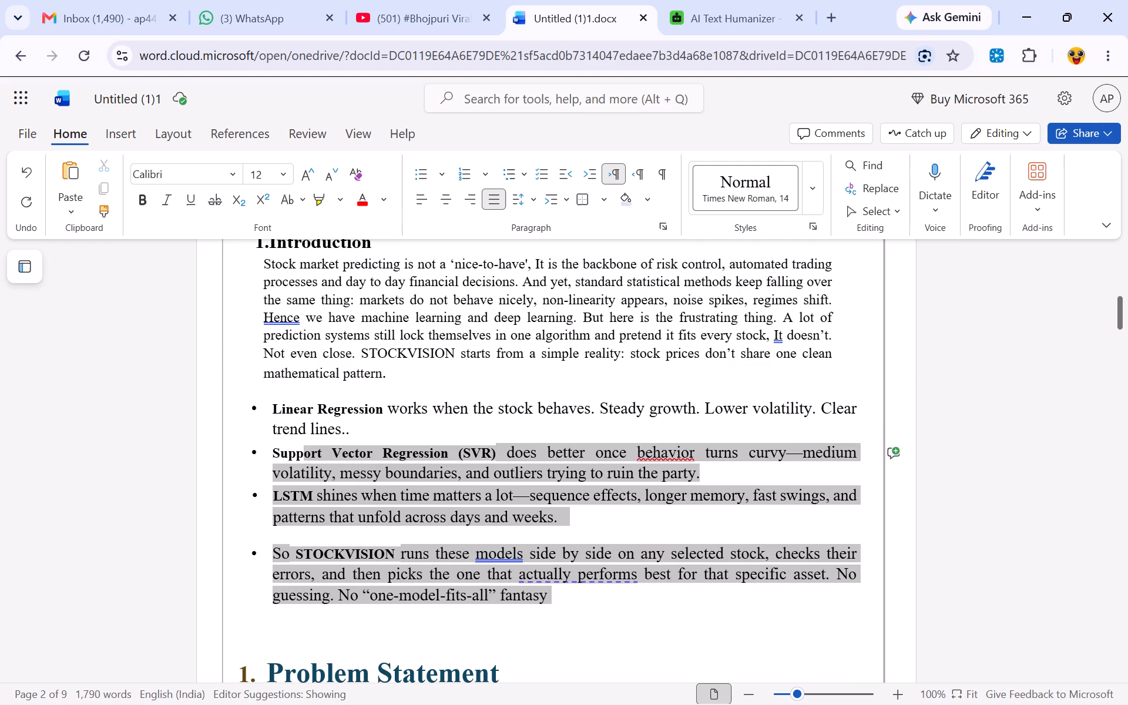
drag(287, 434, 259, 412)
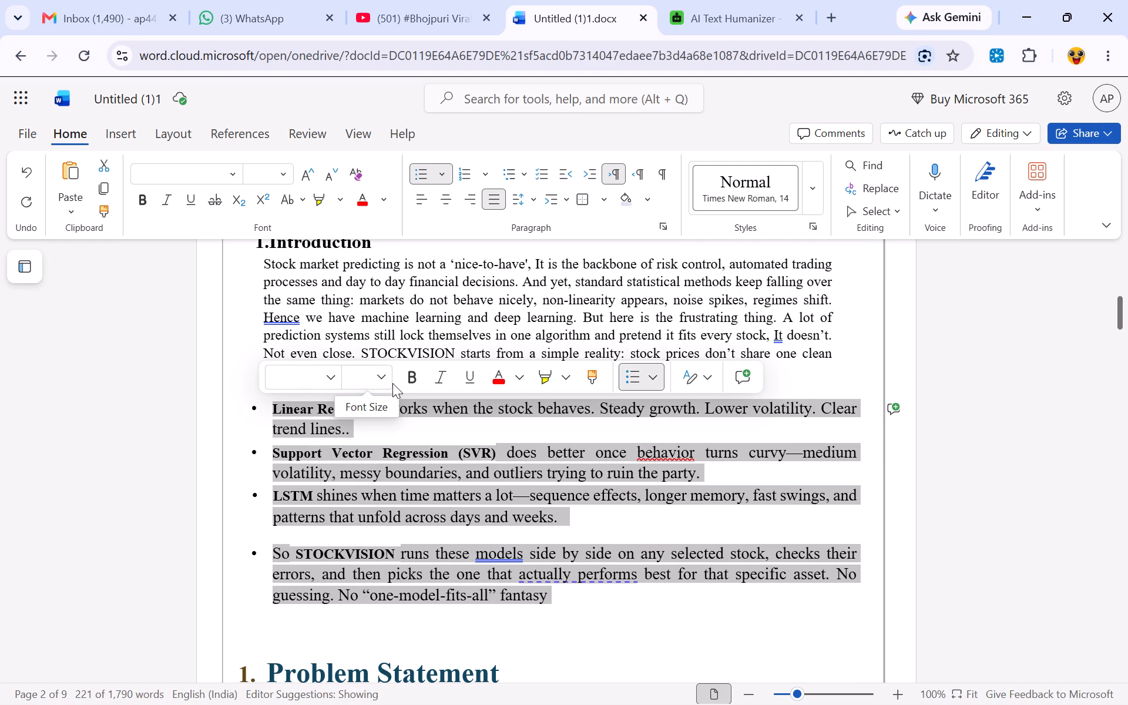
click(382, 372)
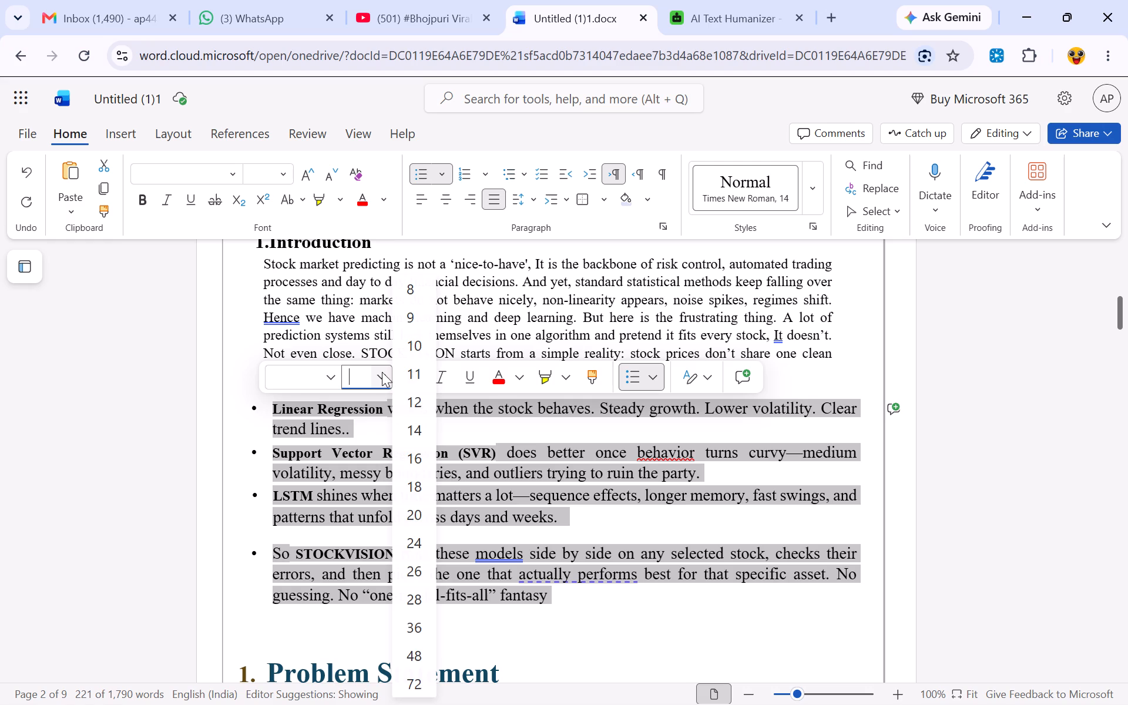
click(417, 403)
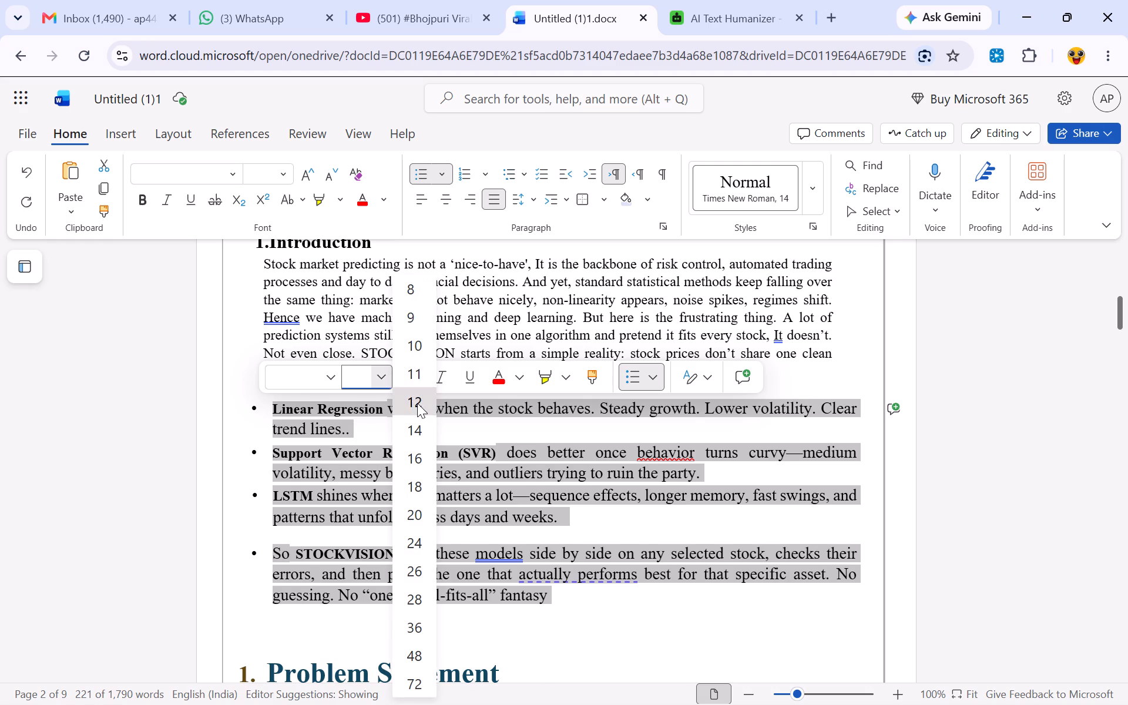
click(422, 562)
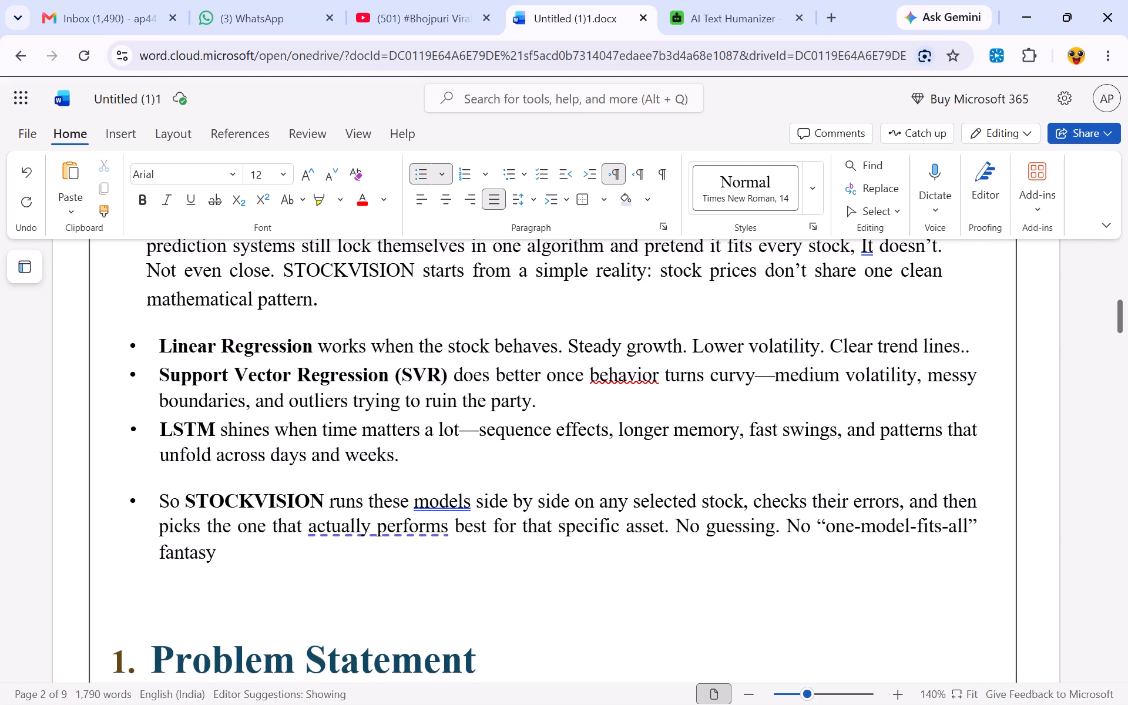
Delete the extra period after "Clear trend lines" in the Linear Regression bullet.
click(975, 345)
key(BackSpace)
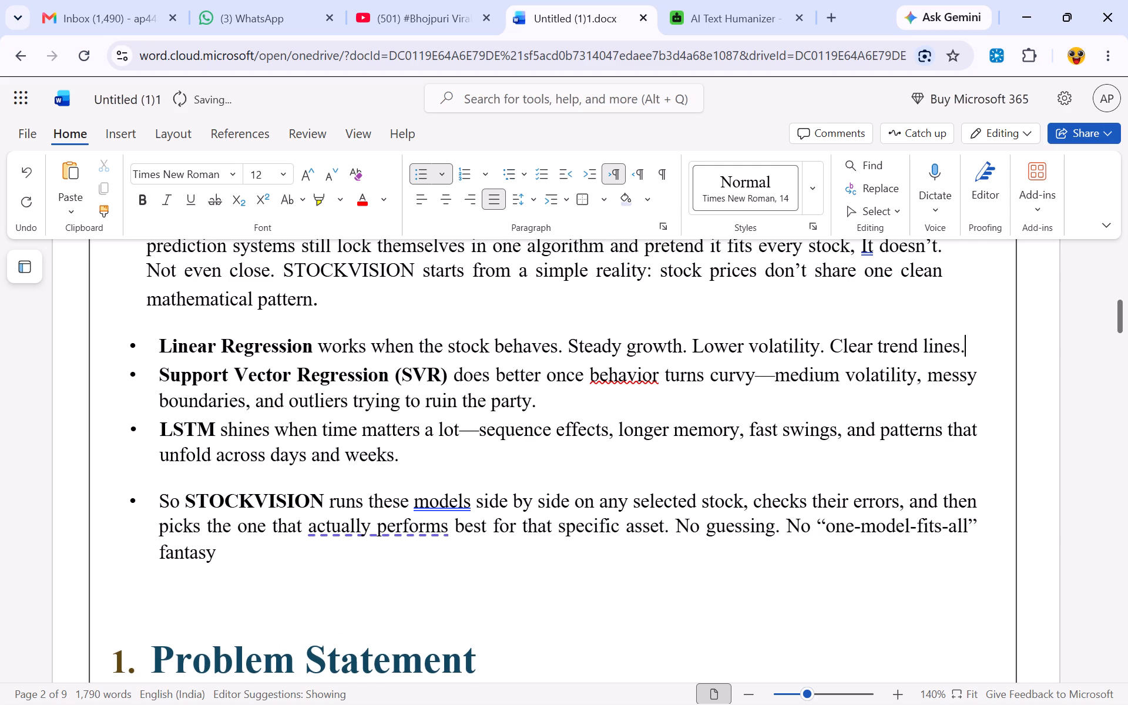
drag(973, 345, 149, 343)
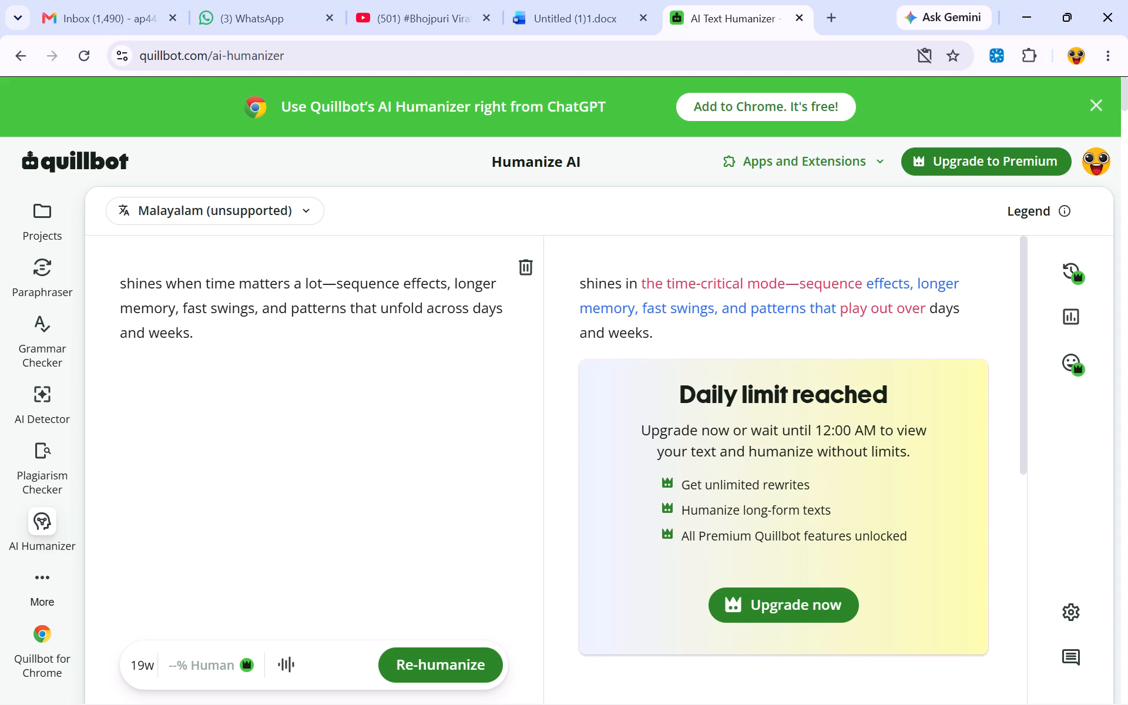
Switch to the Word document and look over the Introduction bullets and the Problem Statement section at a smaller zoom.
click(620, 16)
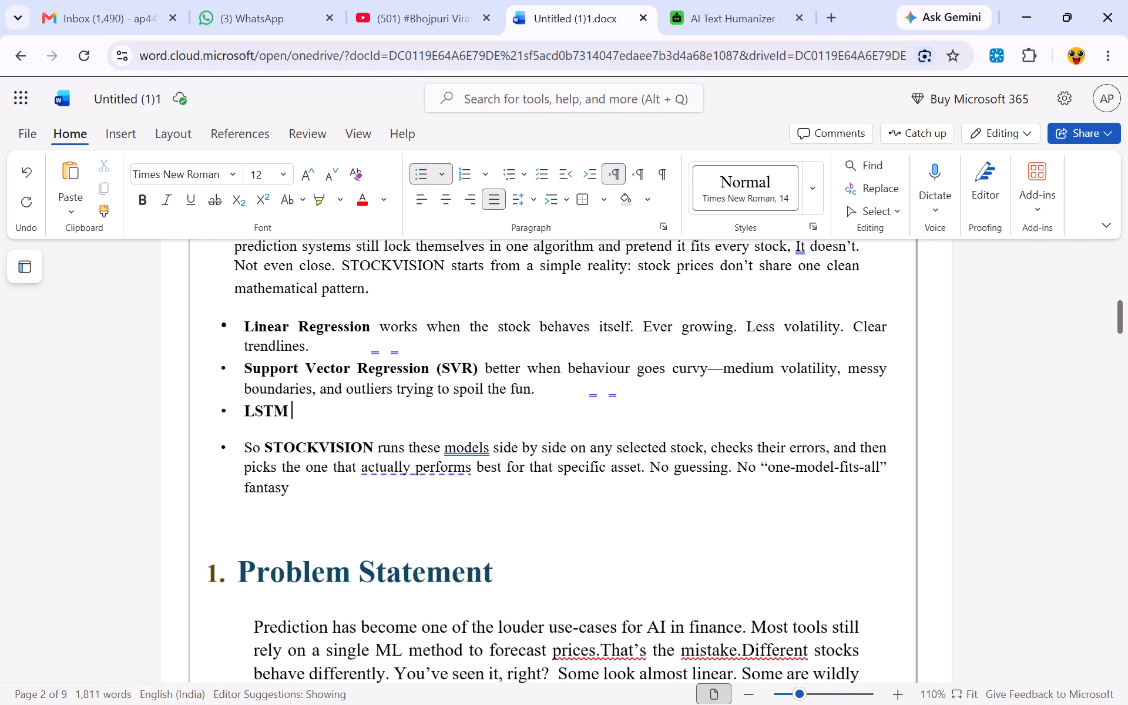
scroll(425, 473, down, 1)
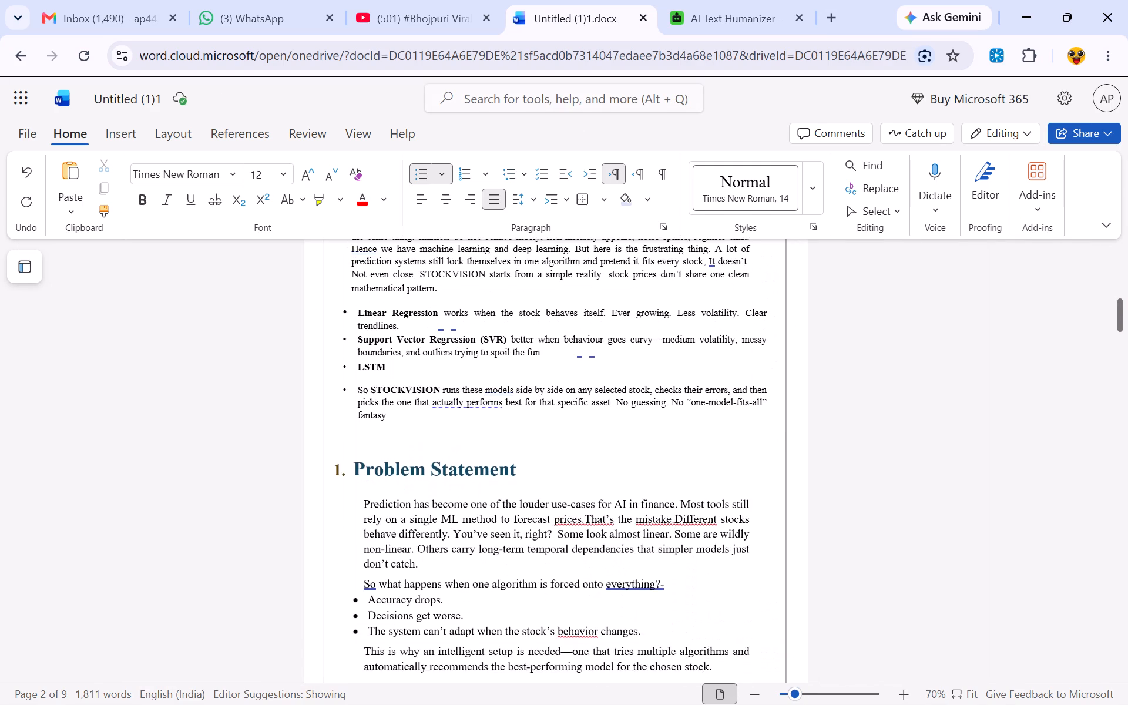
scroll(425, 473, down, 1)
scroll(425, 473, up, 2)
scroll(425, 473, down, 1)
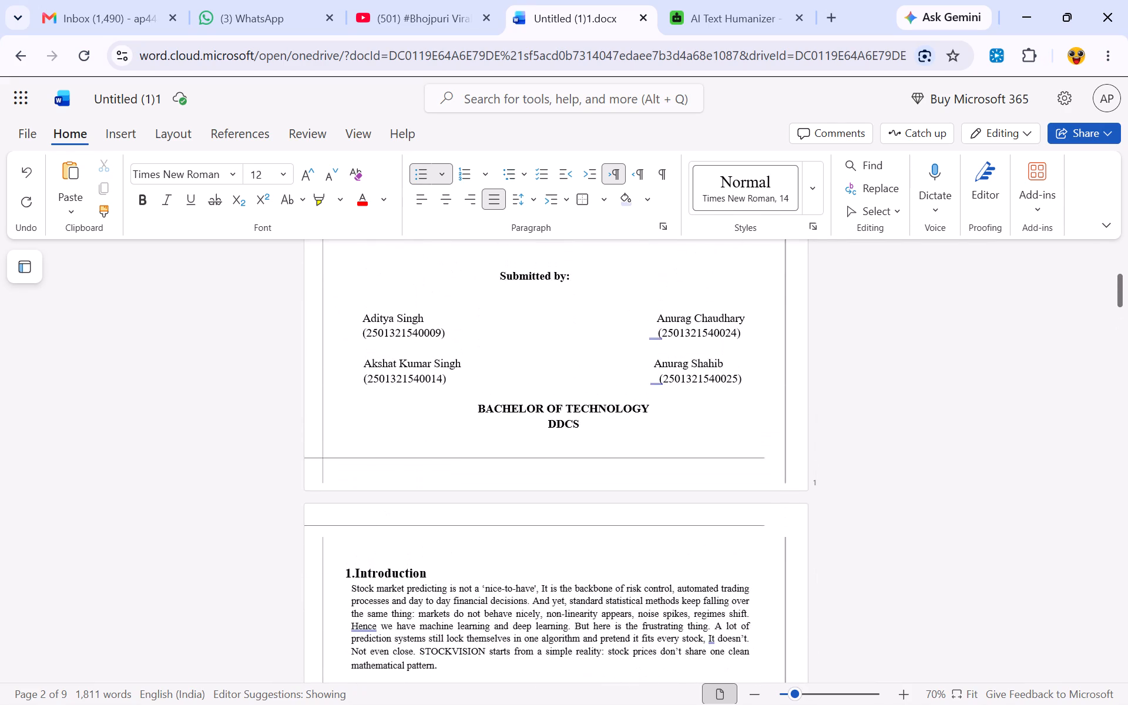
scroll(425, 473, down, 1)
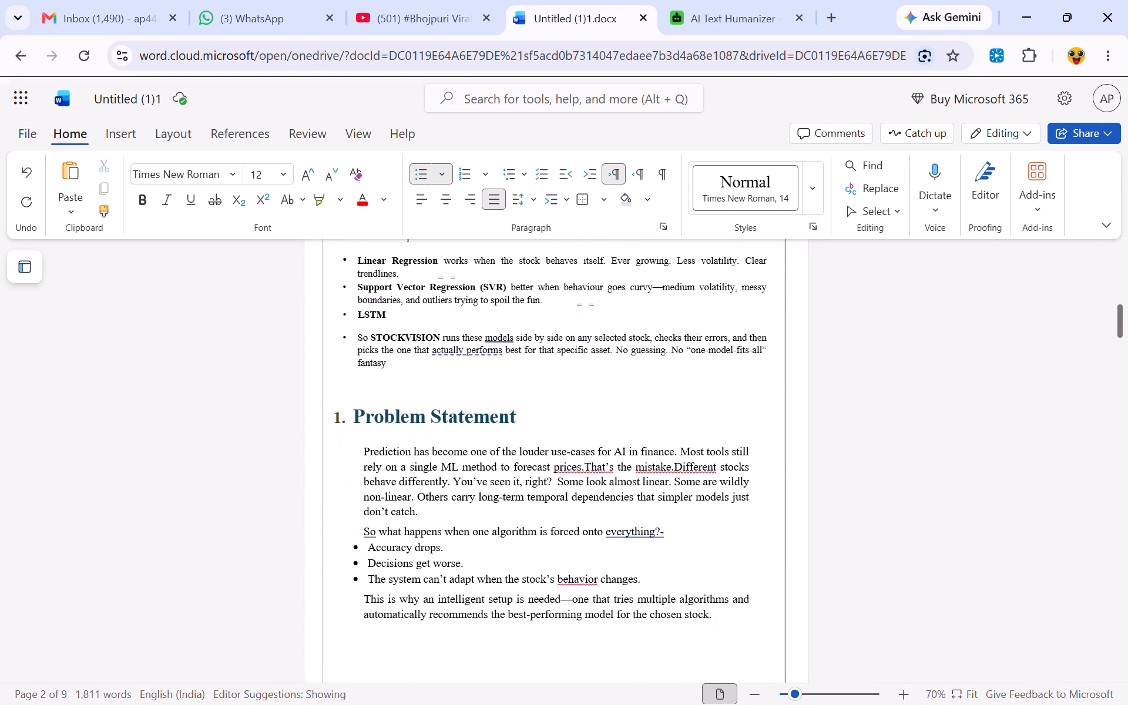
scroll(425, 473, down, 2)
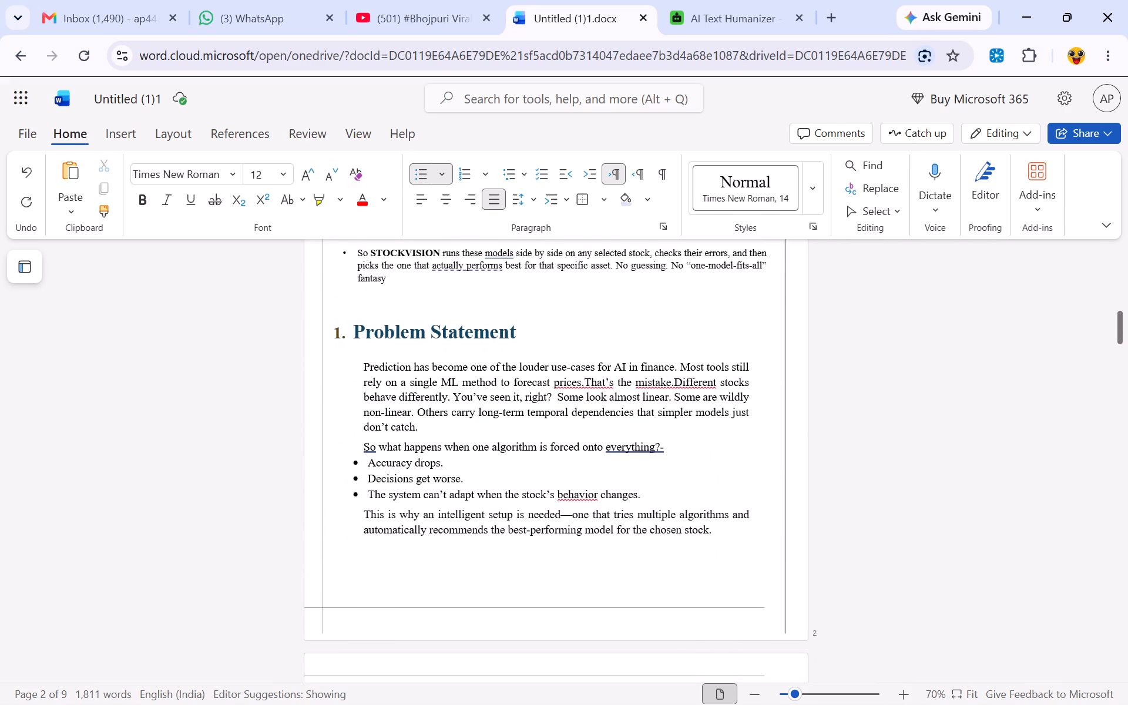
scroll(425, 473, down, 1)
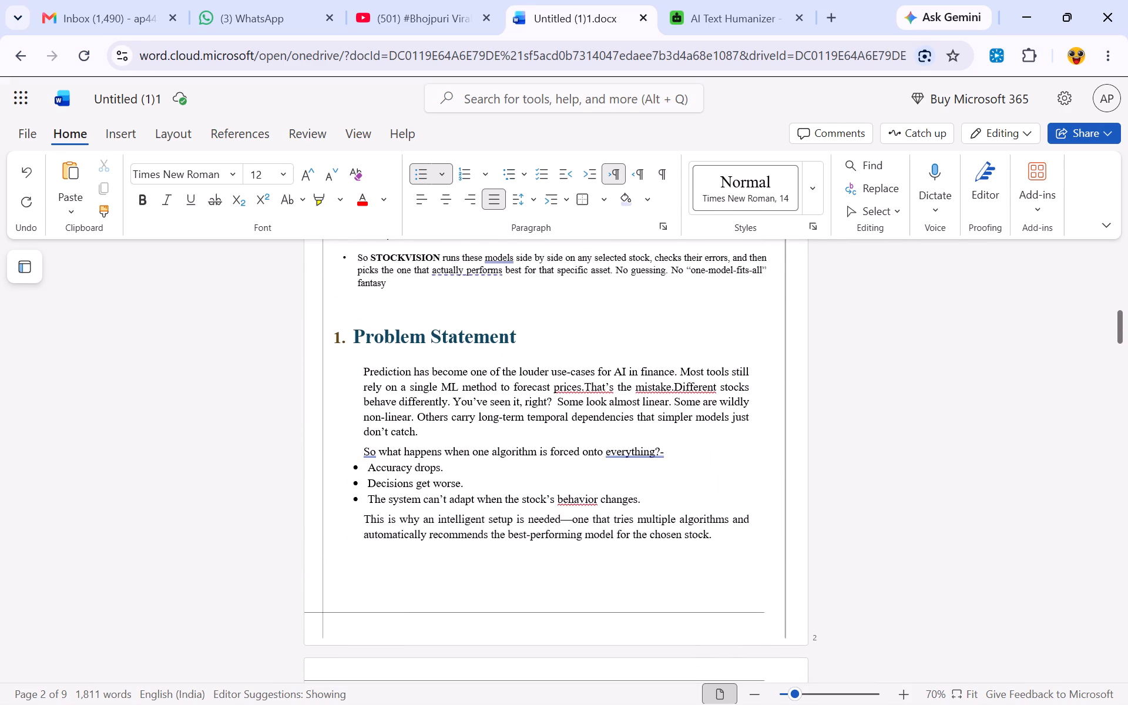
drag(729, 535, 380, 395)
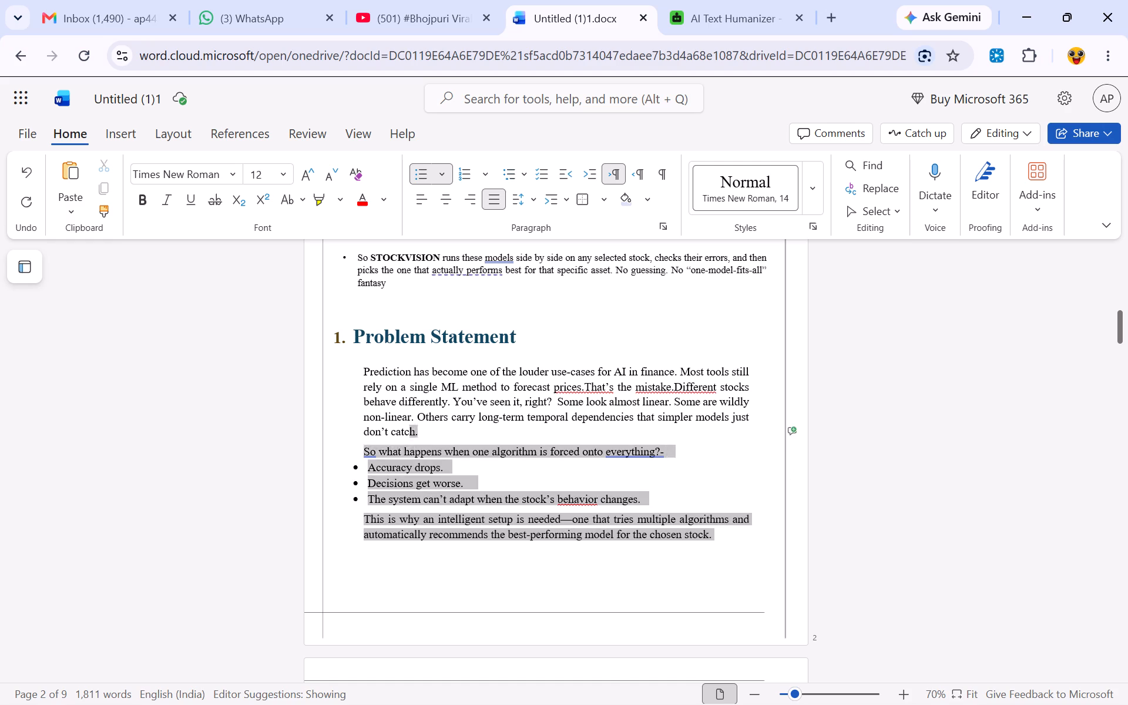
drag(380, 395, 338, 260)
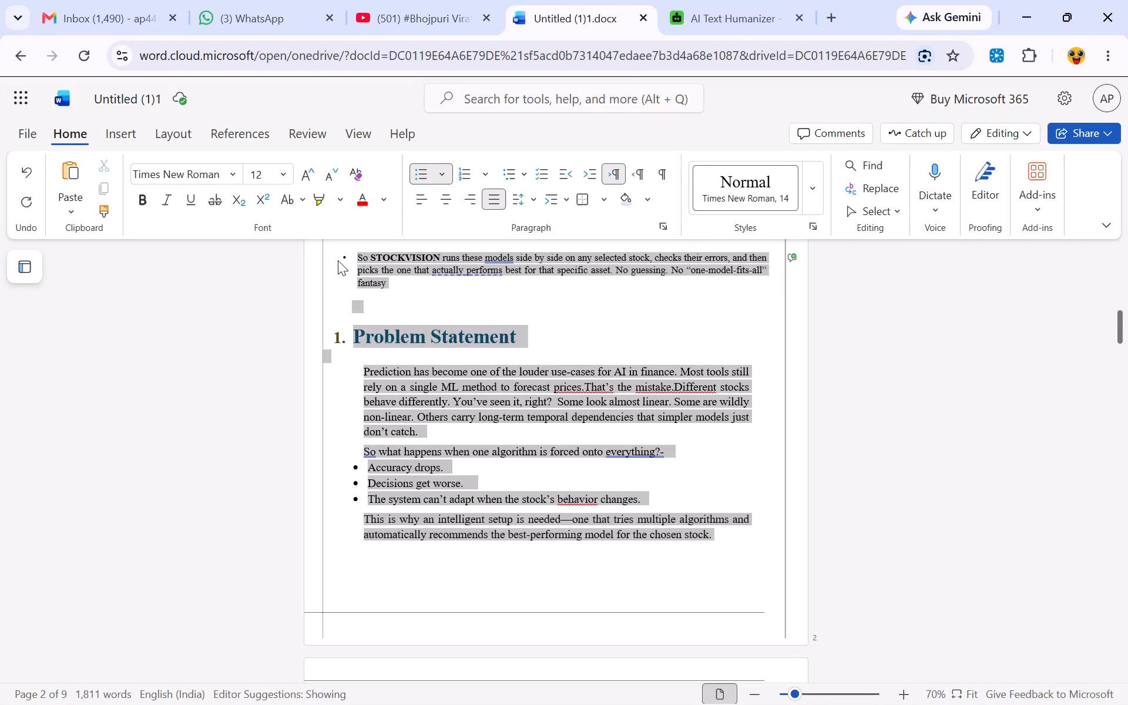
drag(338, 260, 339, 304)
Undo the deletion of the LSTM bullet's text.
scroll(339, 304, up, 1)
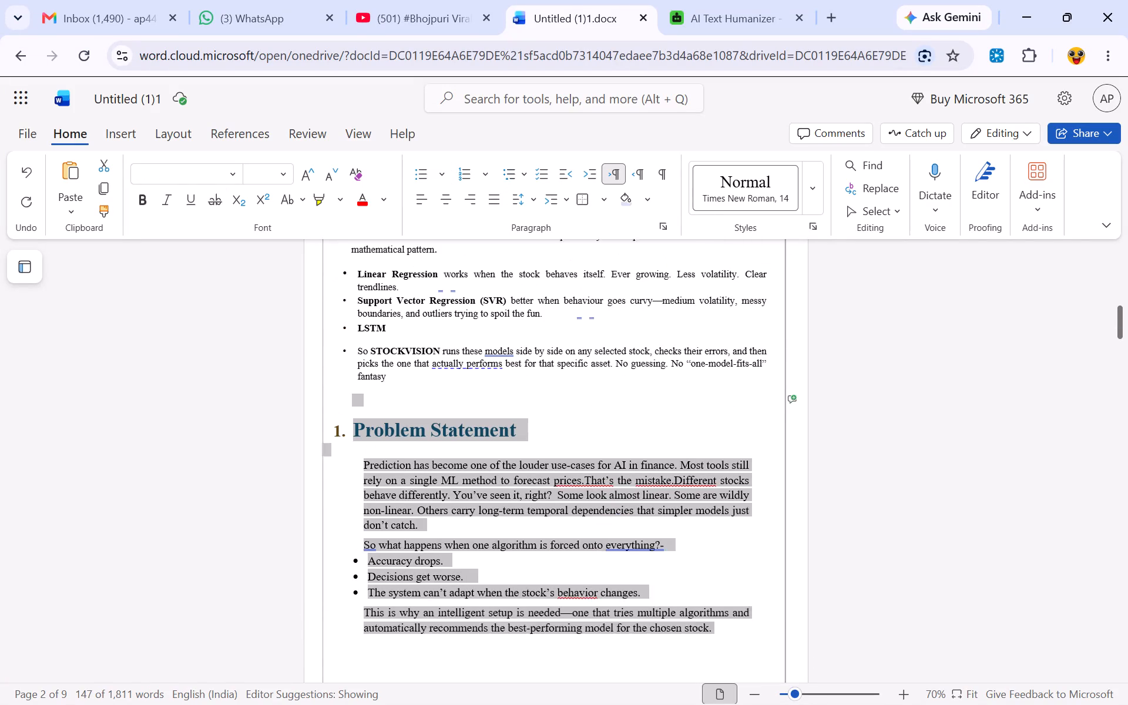
scroll(339, 304, up, 2)
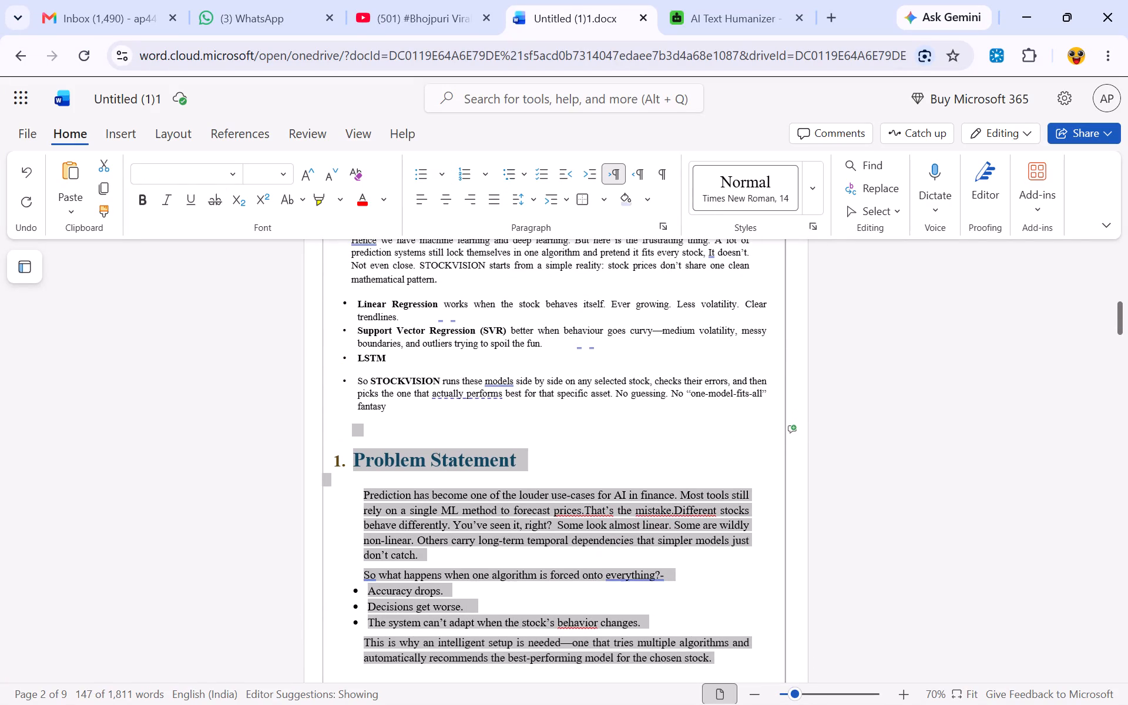
key(ctrl+z)
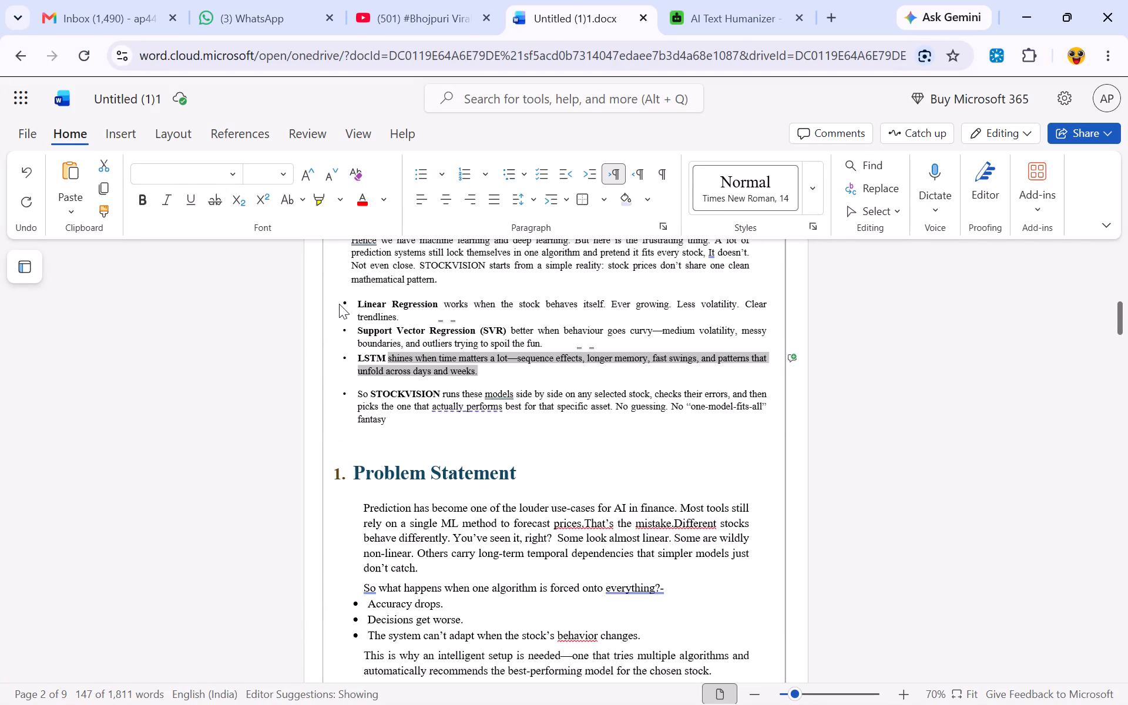
Copy the text from the LSTM bullet through the end of the Problem Statement section.
click(356, 356)
drag(356, 356, 562, 607)
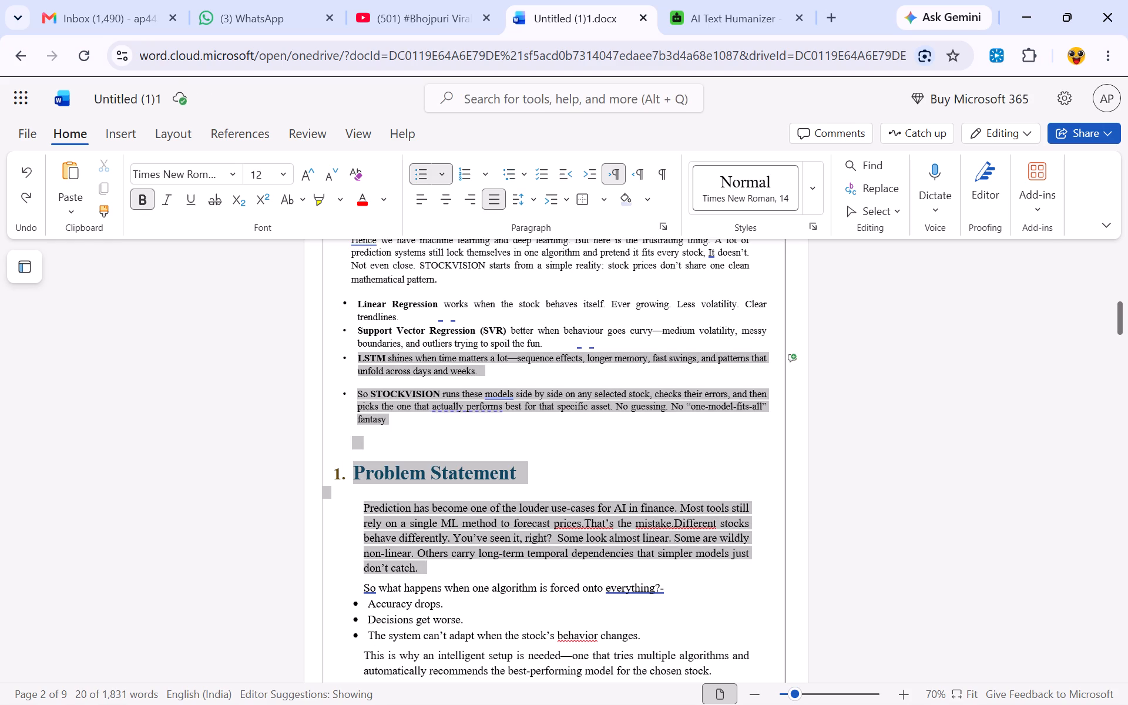
drag(562, 607, 538, 337)
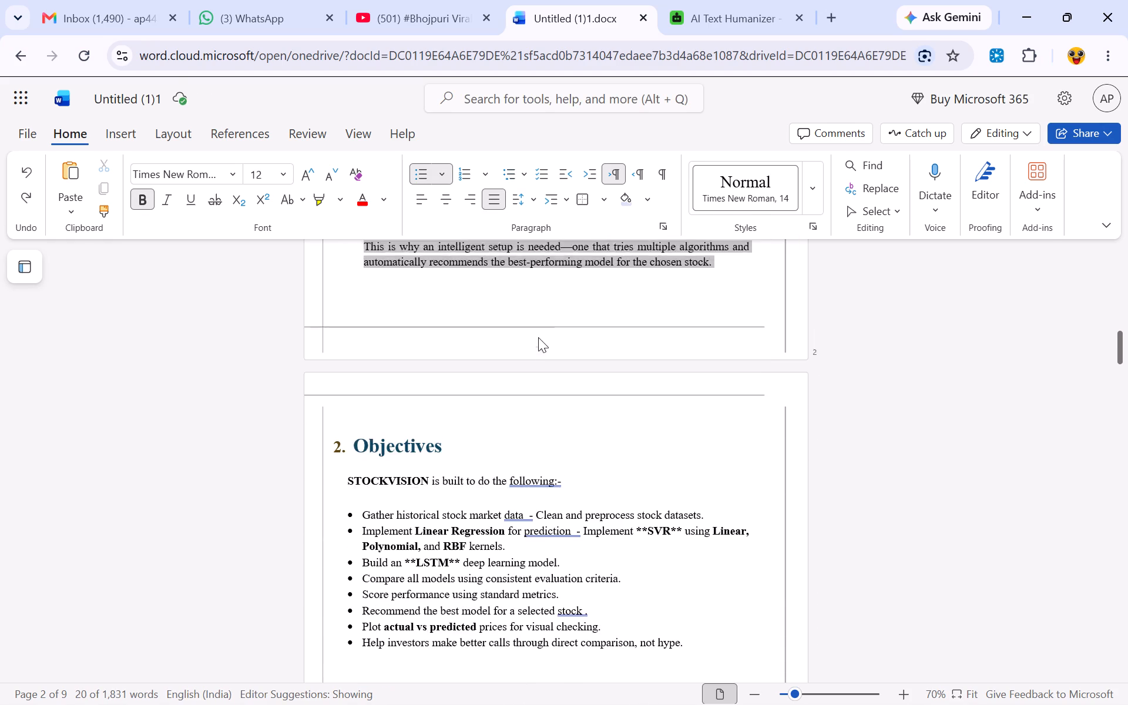
drag(538, 337, 661, 300)
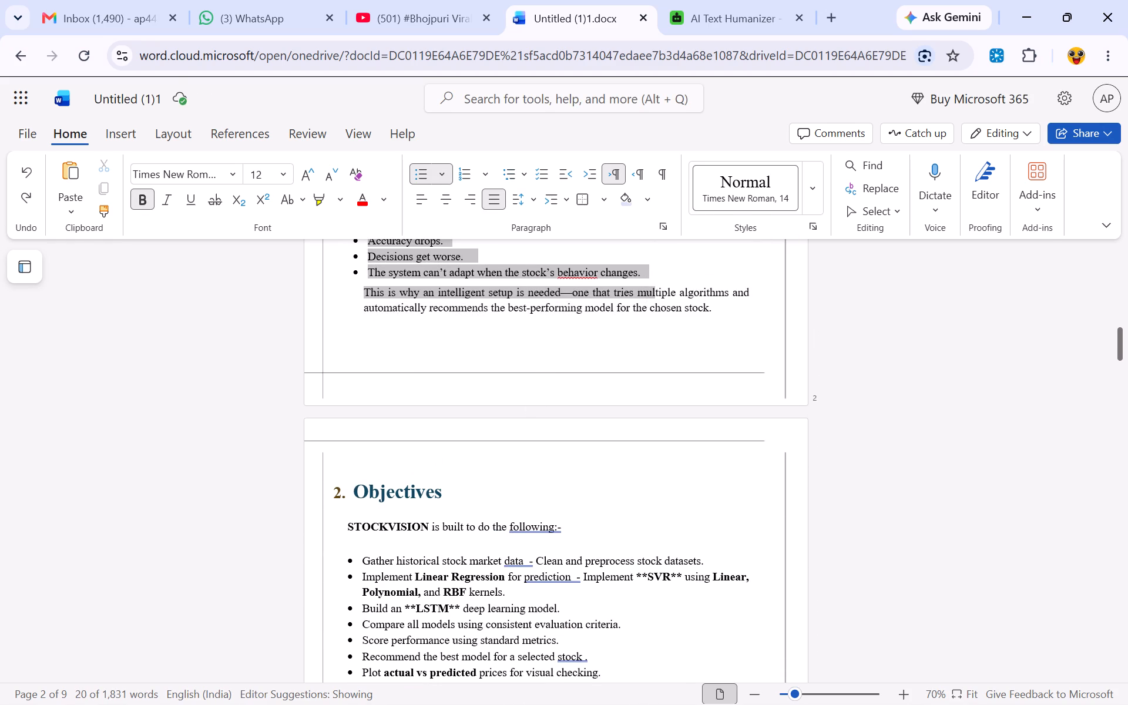
drag(661, 300, 721, 314)
key(ctrl+c)
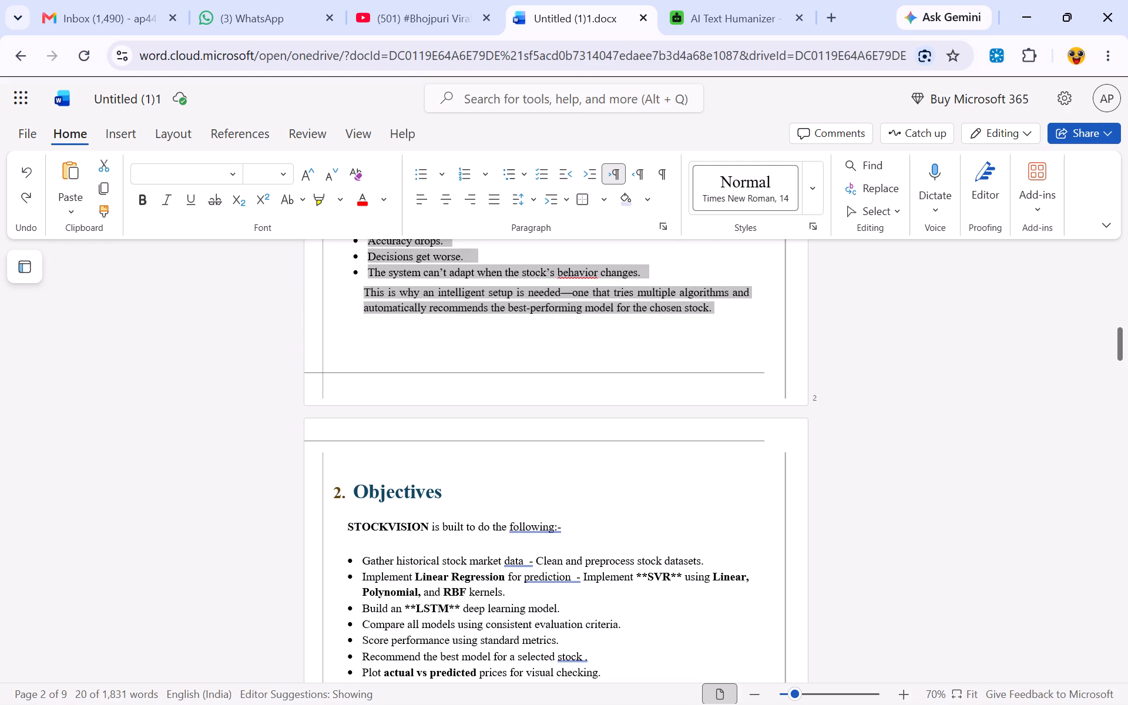
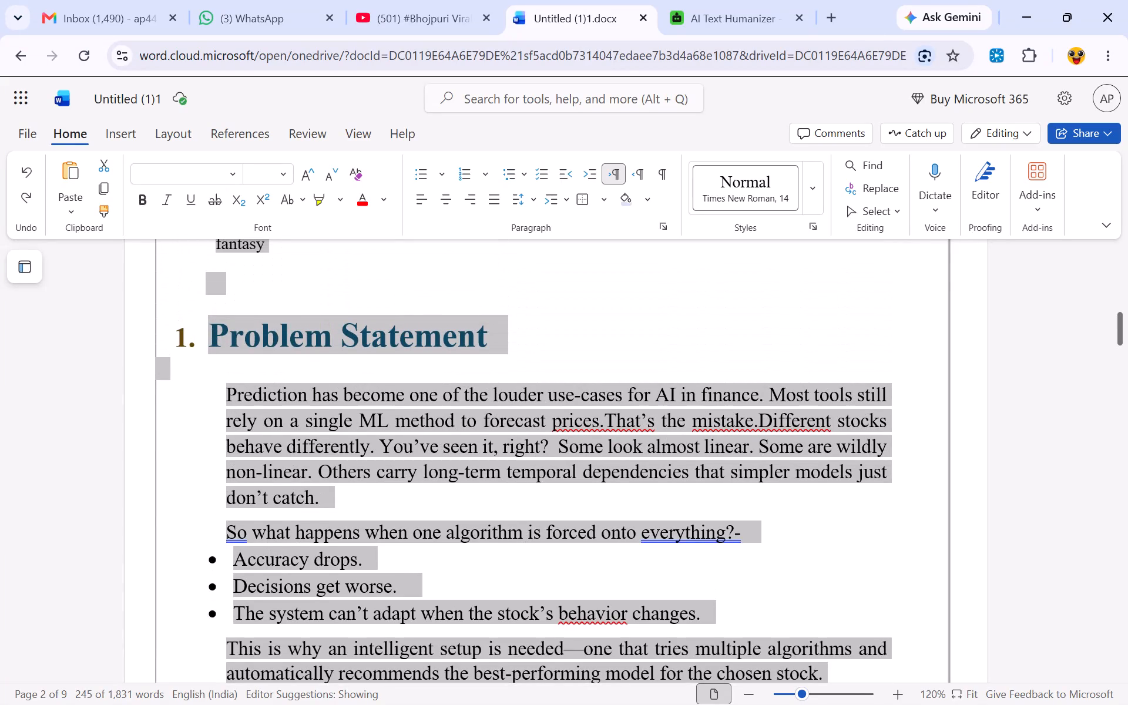
Replace the word "shines" with "are great" in the LSTM bullet of the Introduction.
scroll(511, 421, up, 4)
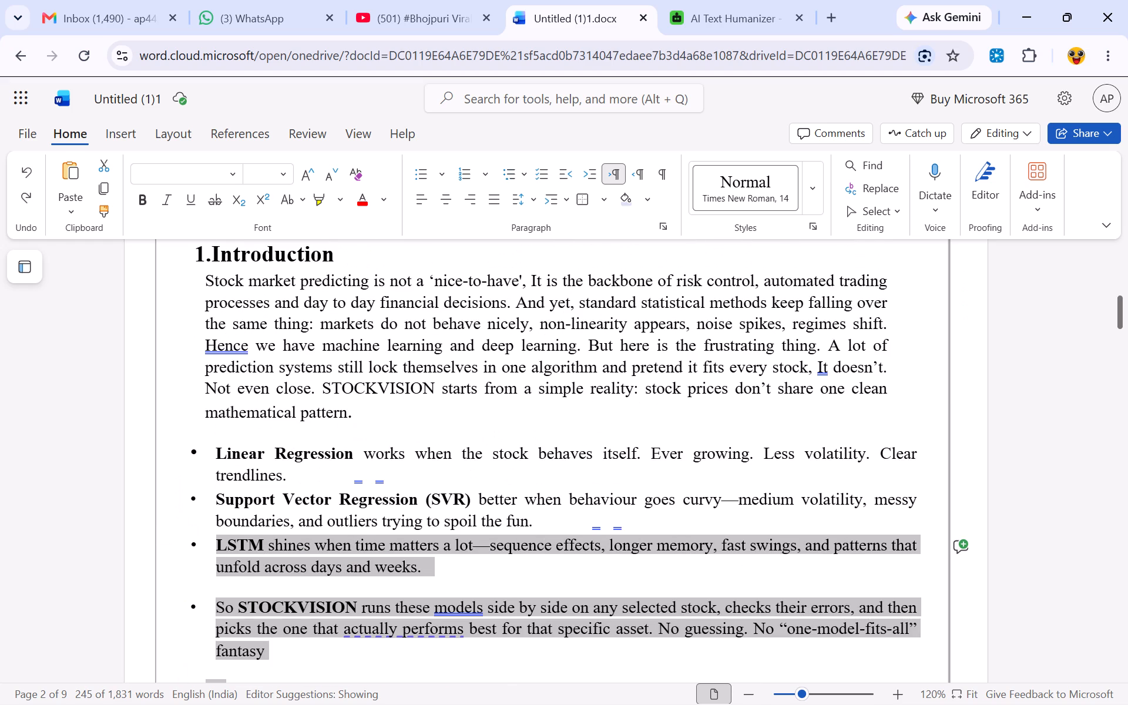
scroll(346, 489, down, 1)
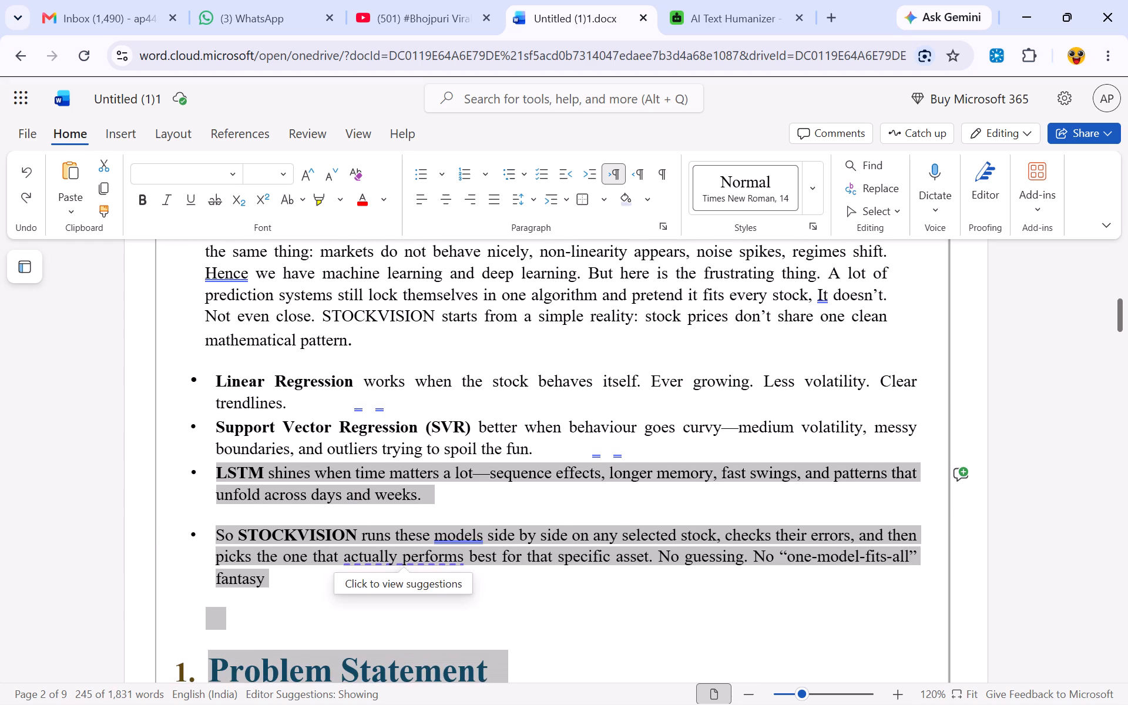
click(340, 607)
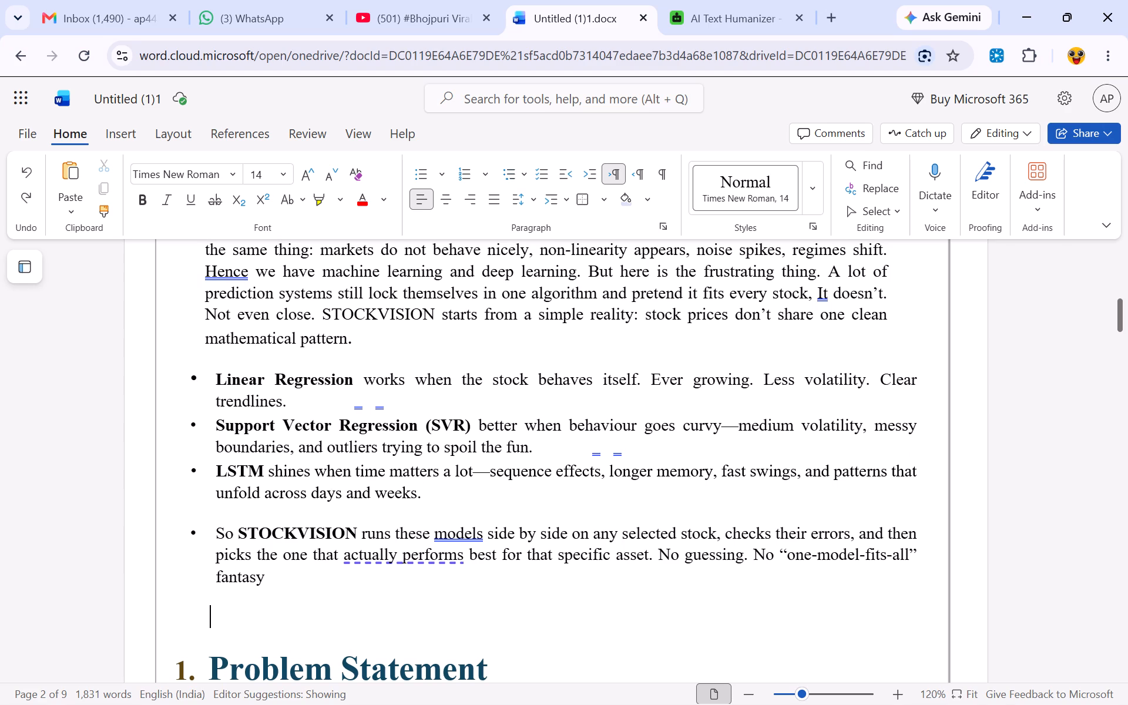
click(307, 471)
key(Right)
key(BackSpace)
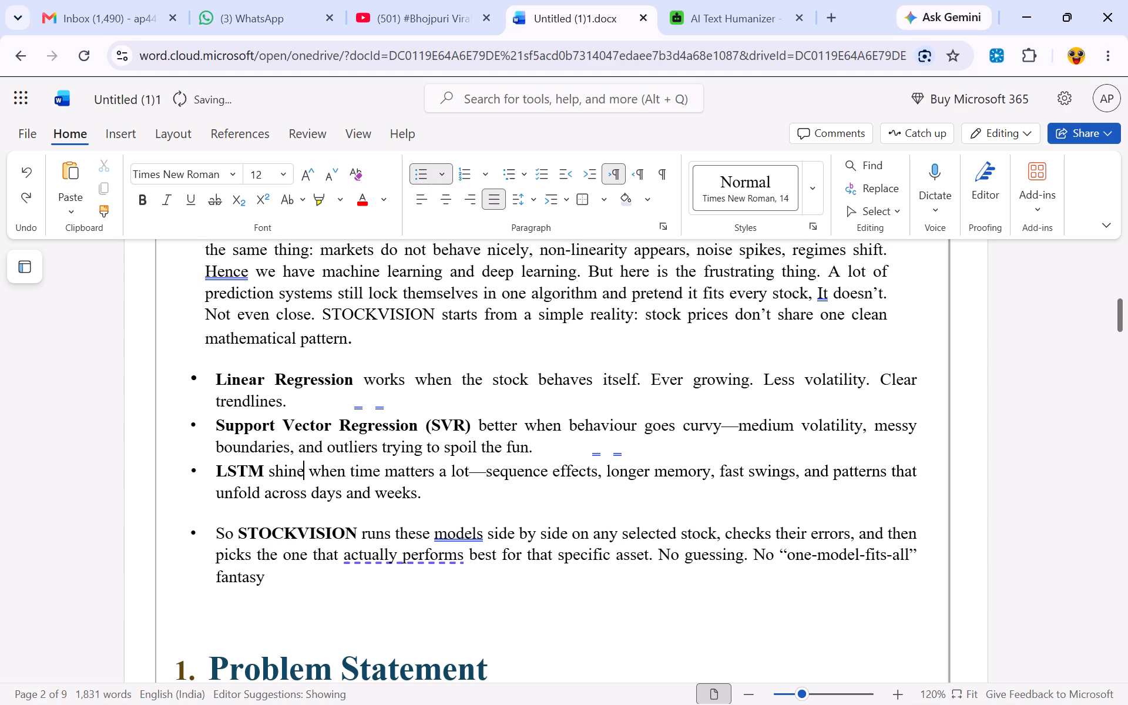
key(BackSpace)
key(BackSpace)
key(BackSpace)
key(BackSpace)
key(BackSpace)
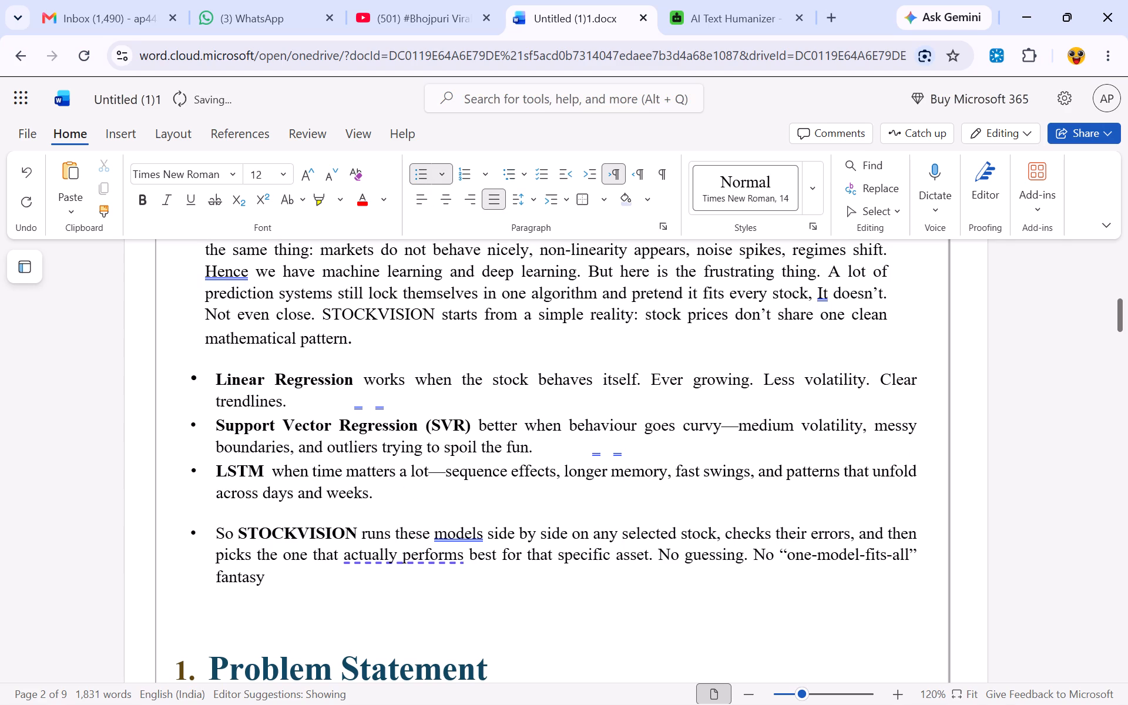
text(are)
key(space)
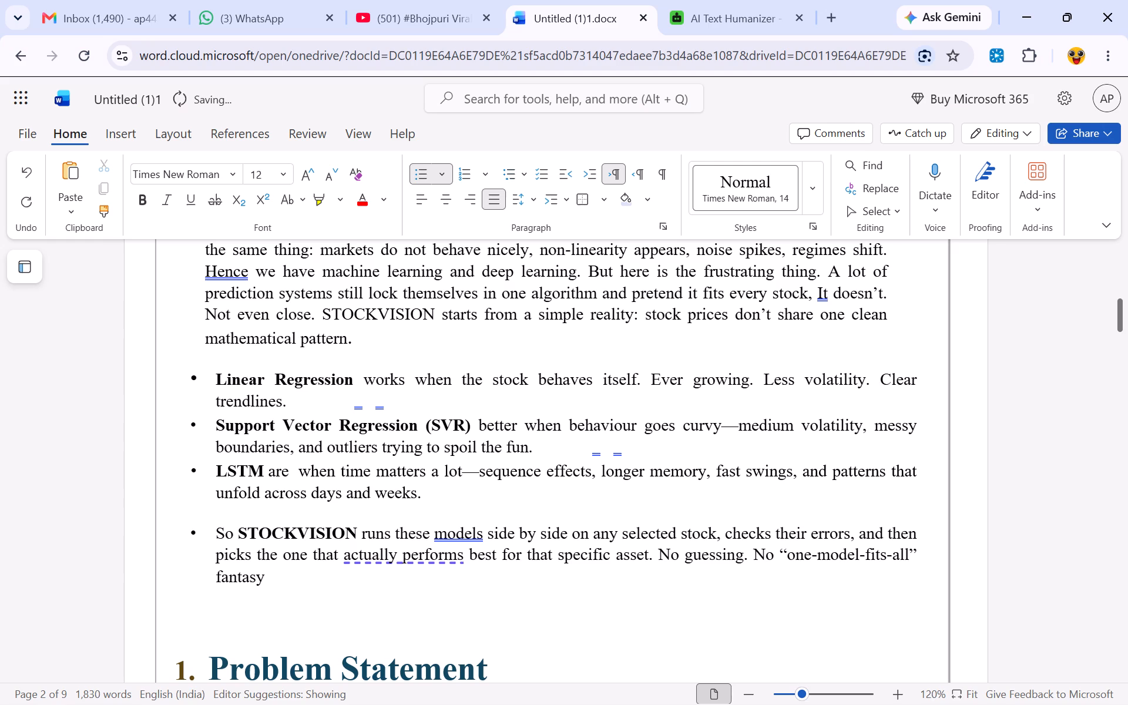
text(grate)
key(BackSpace)
key(BackSpace)
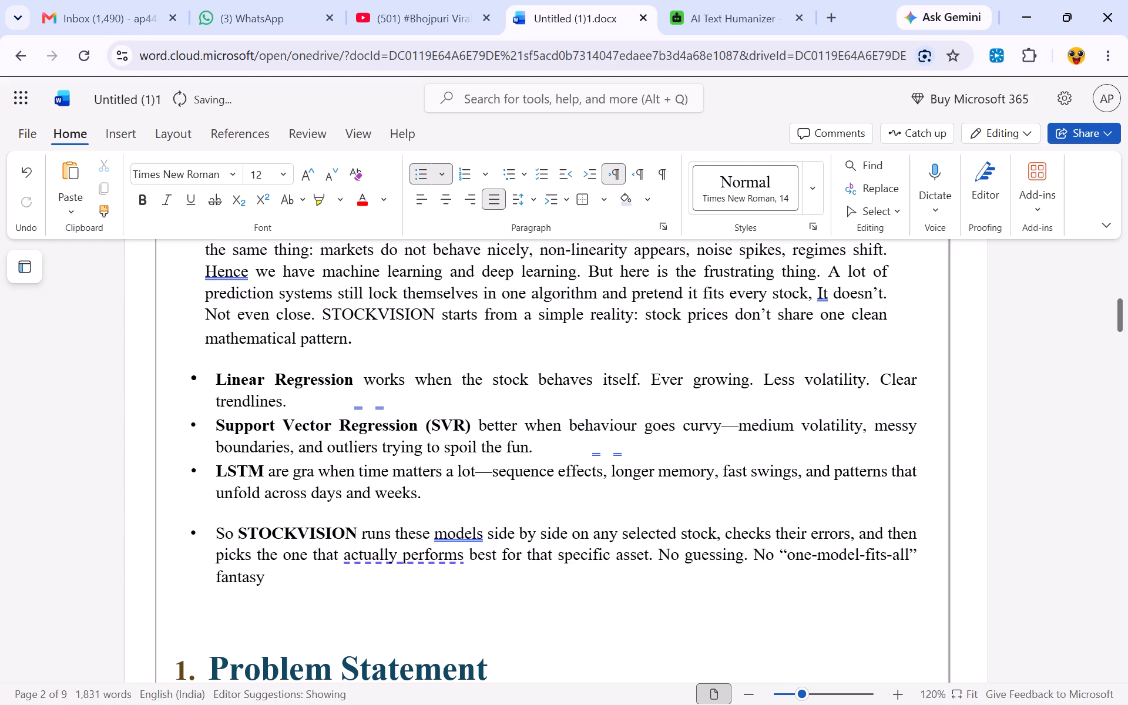
key(BackSpace)
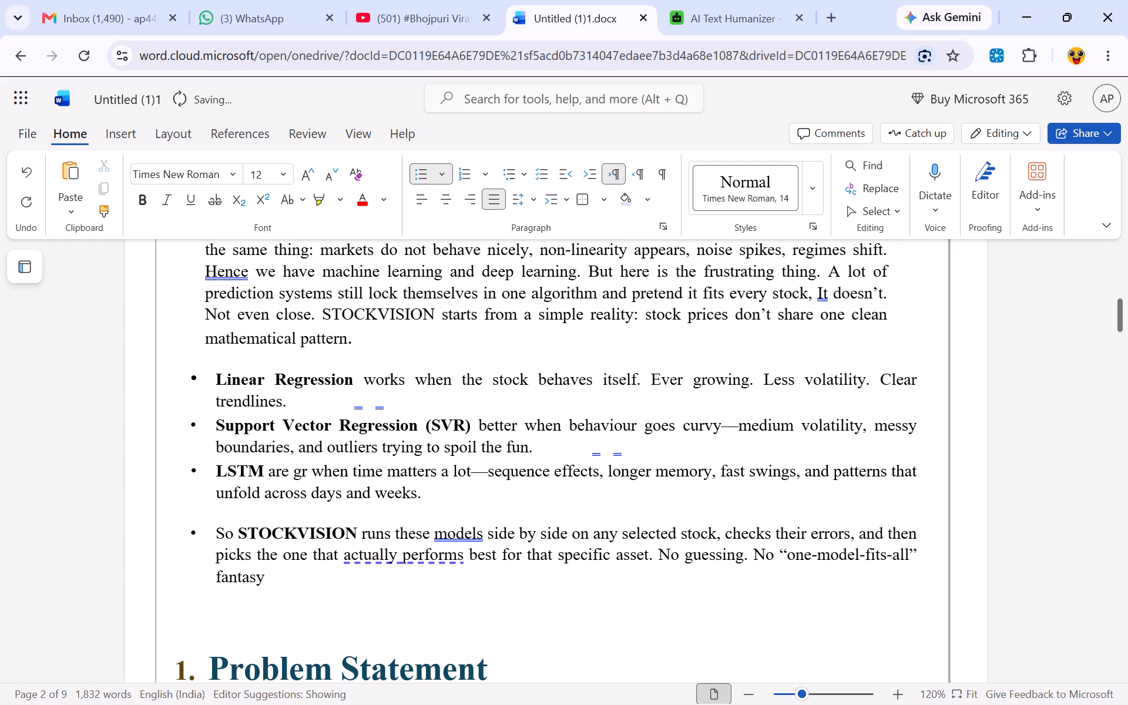
text(eat)
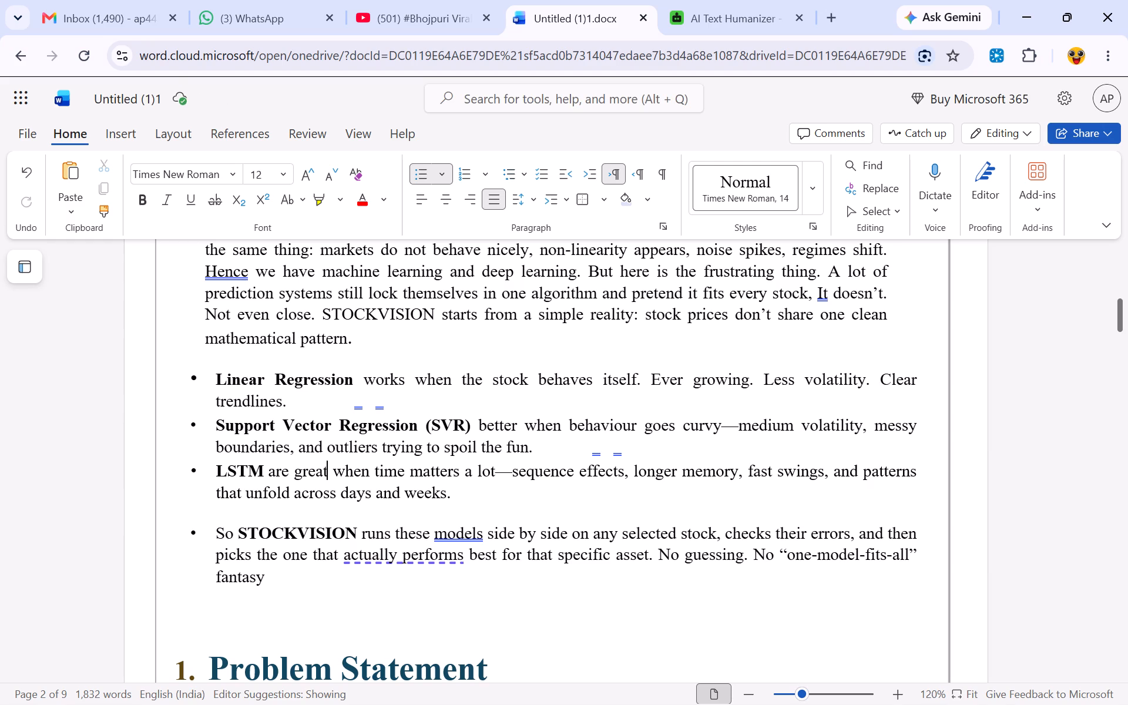
Insert "the" before "time matters" in the LSTM bullet.
key(Right)
key(Right)
key(Right)
key(Right)
key(Right)
key(Right)
key(Right)
key(Right)
key(Right)
key(Right)
key(Right)
key(Right)
key(Left)
key(Left)
key(Left)
key(Left)
key(Left)
key(Left)
key(Left)
key(space)
text(the)
key(space)
key(BackSpace)
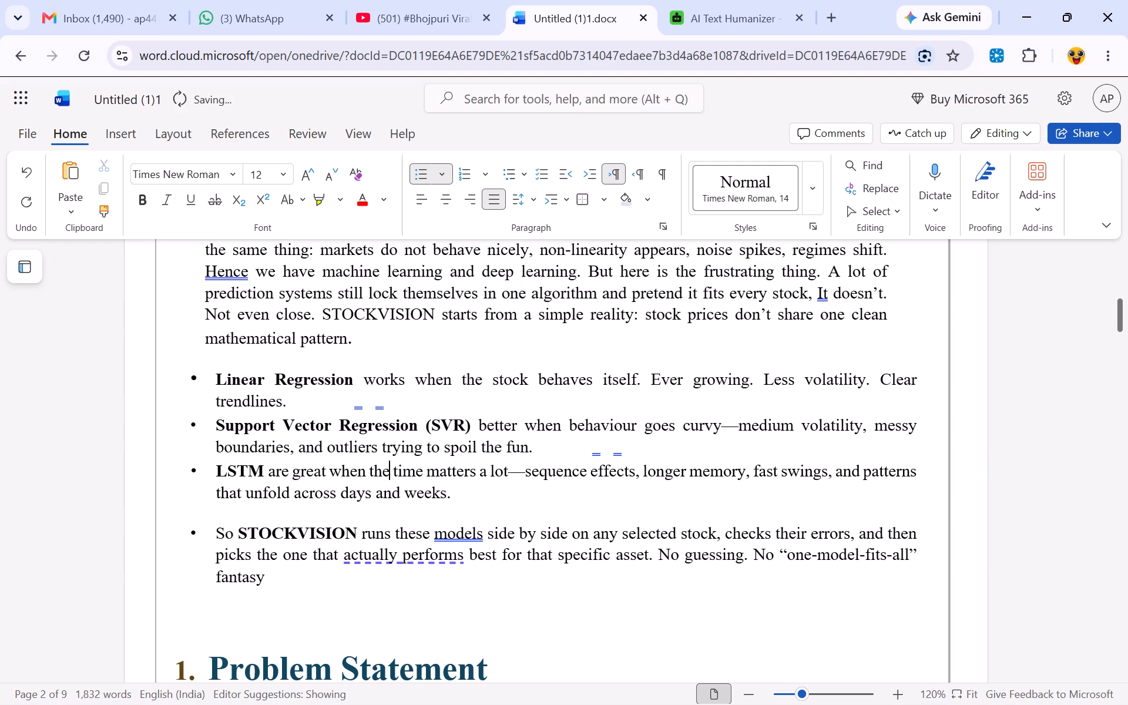
Replace the em dash after "a lot" in the LSTM bullet with a hyphen followed by a space.
key(Right)
key(Right)
key(Right)
key(Right)
key(Right)
key(Right)
key(Right)
key(Right)
key(Right)
key(Right)
key(Right)
key(Right)
key(Right)
key(Right)
key(Right)
key(Right)
key(Right)
key(Right)
key(Right)
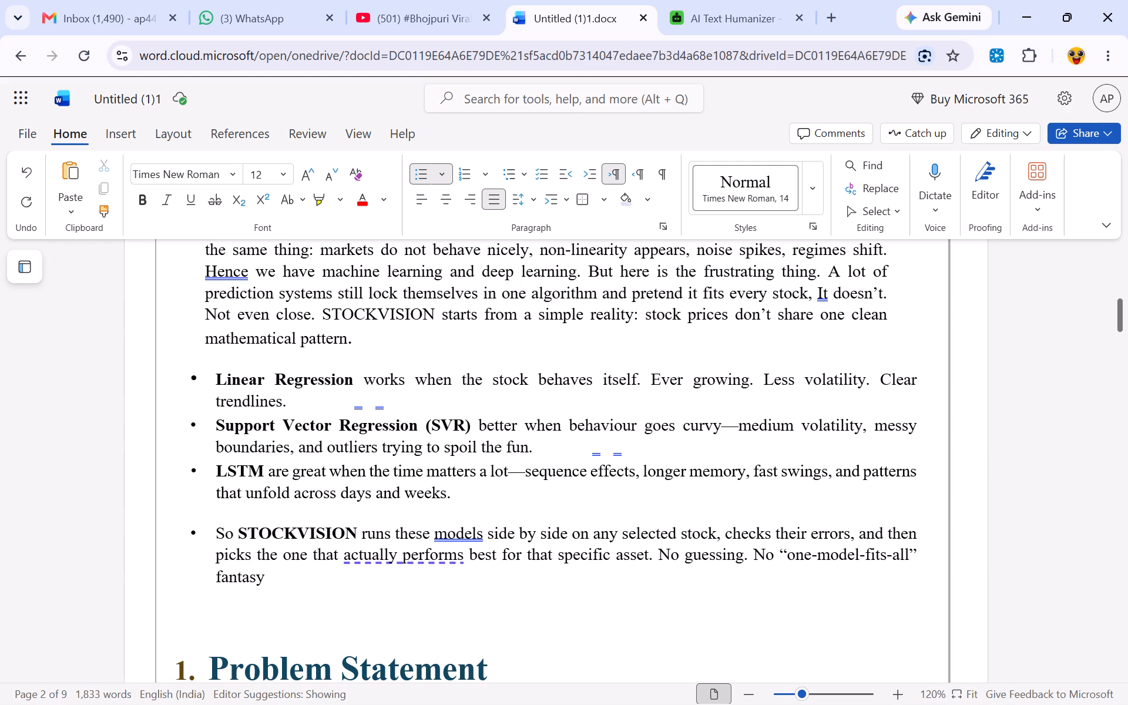
key(Right)
key(BackSpace)
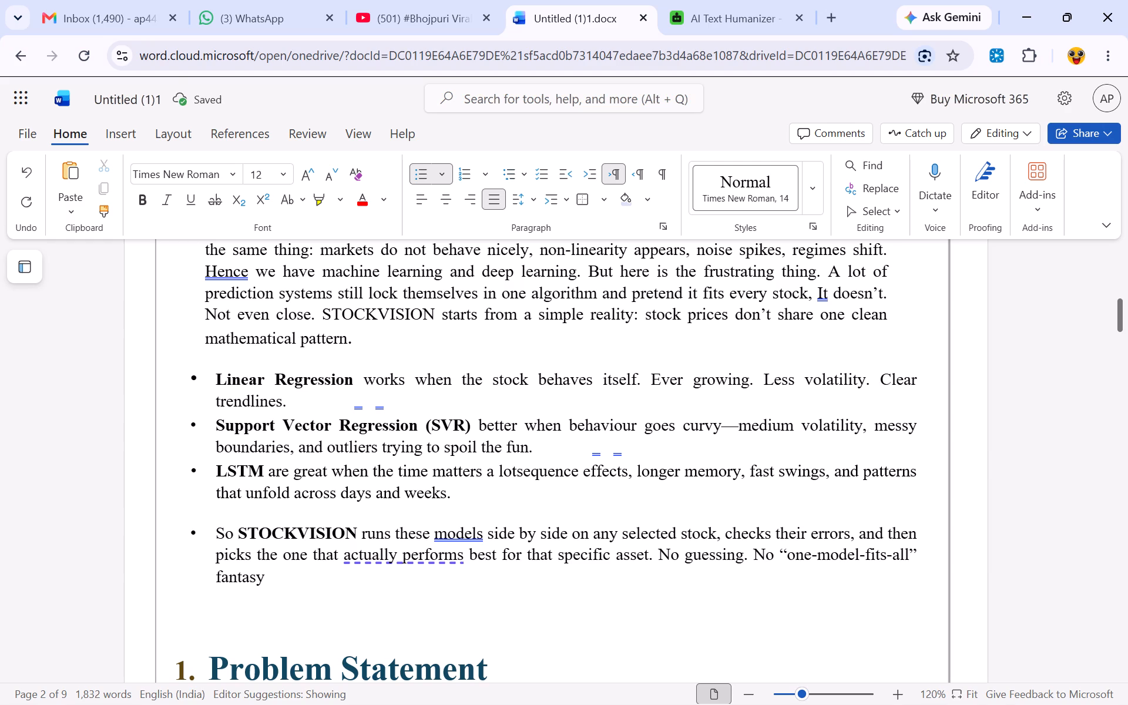
key(minus)
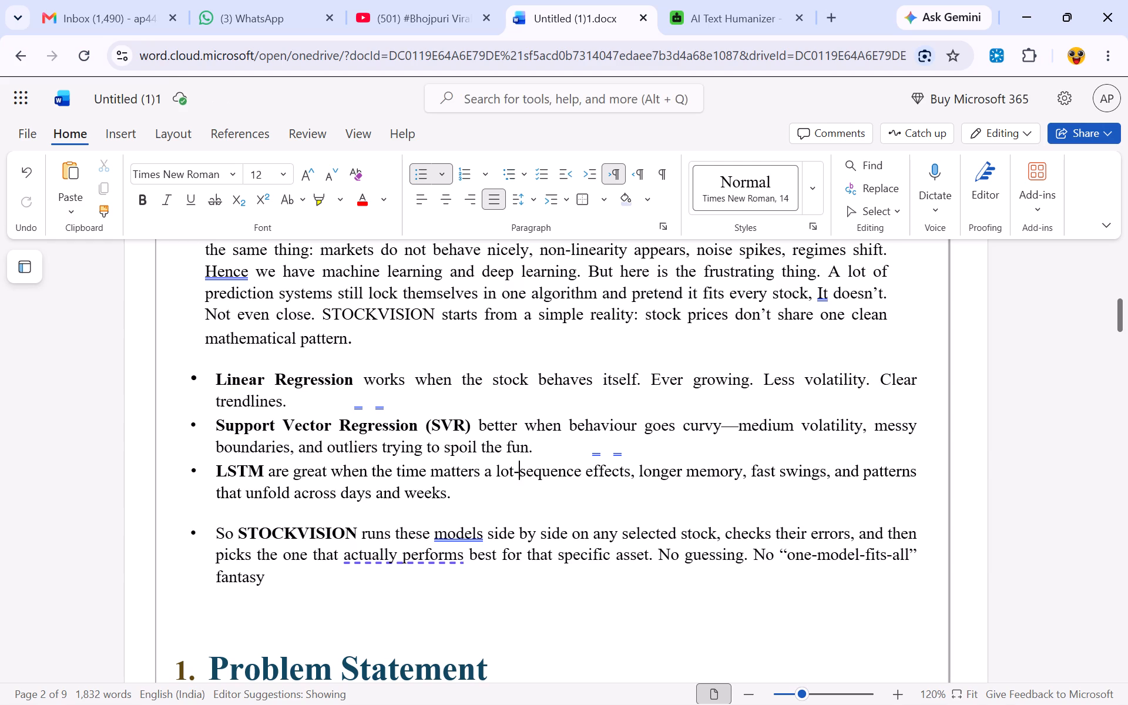
key(space)
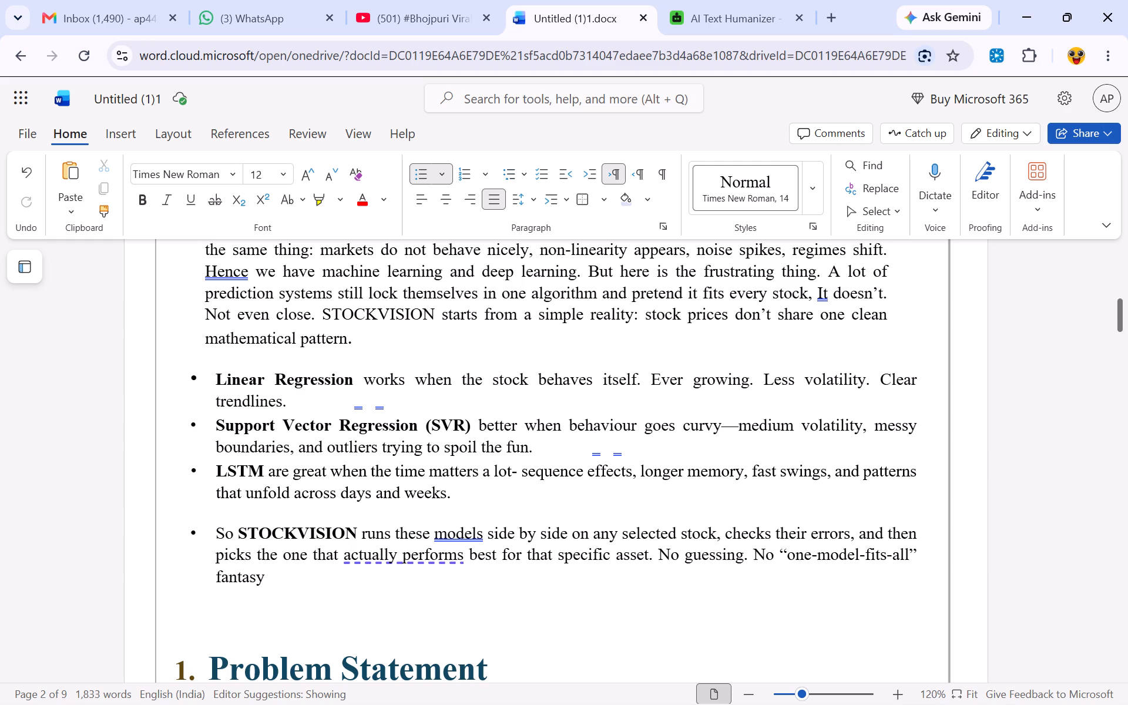
Delete the comma after "fast swings" in the LSTM bullet.
key(Right)
key(Right)
key(Right)
key(Right)
key(Right)
key(Right)
key(Right)
key(Right)
key(Right)
key(Right)
key(Right)
key(Right)
key(Right)
key(Right)
key(Right)
key(Right)
key(Right)
key(Right)
key(Right)
key(Right)
key(Right)
key(Right)
key(Right)
key(Right)
key(BackSpace)
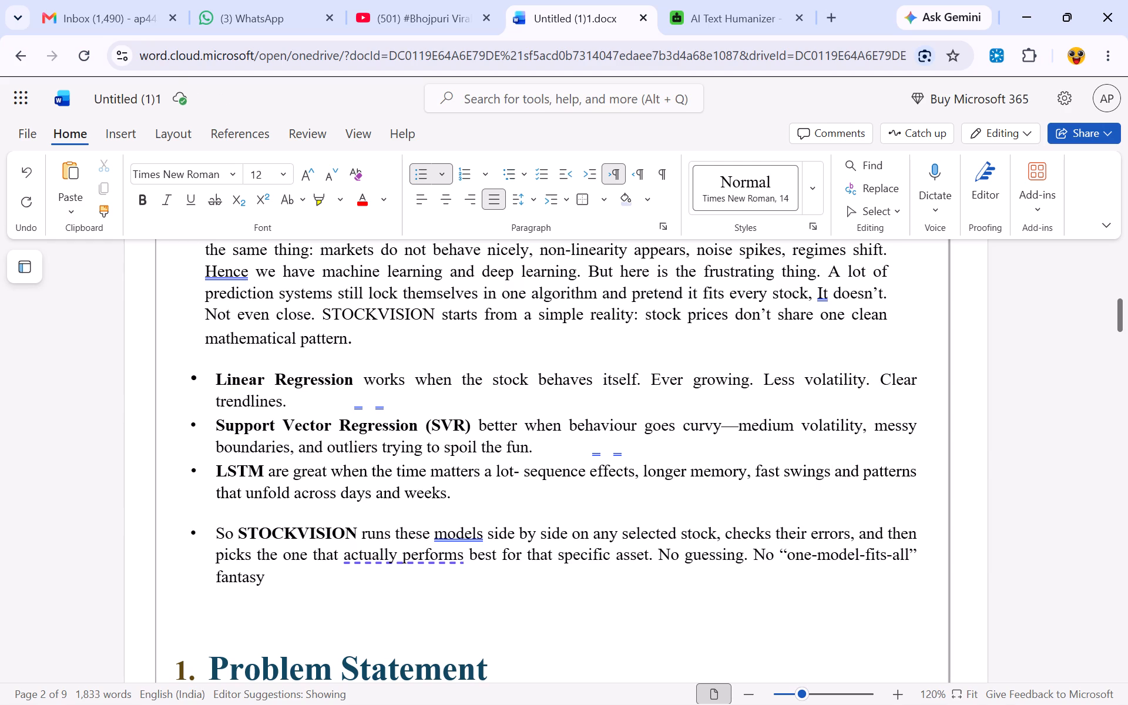
Replace "unfold across" with "play out over" before "days and weeks" in the LSTM bullet.
key(Right)
key(Right)
key(Right)
key(Right)
key(Right)
key(Right)
key(Right)
key(Right)
key(Right)
key(Right)
key(Right)
key(Right)
key(Right)
key(Right)
key(Right)
key(Right)
key(Right)
key(Right)
key(Right)
key(Right)
key(Right)
key(Right)
key(Right)
key(Right)
key(Right)
key(Right)
key(Right)
key(Right)
key(Right)
key(Right)
key(Right)
key(Right)
key(Right)
key(BackSpace)
key(BackSpace)
key(BackSpace)
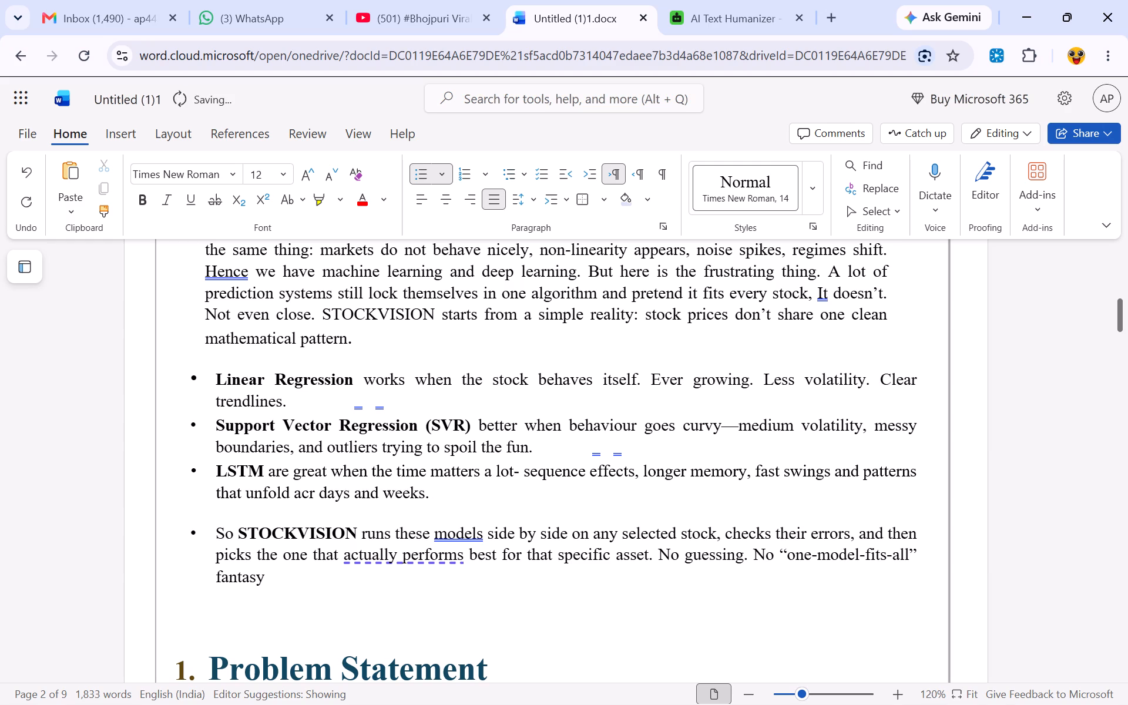
key(BackSpace)
key(BackSpace)
key(BackSpace)
key(BackSpace)
key(BackSpace)
key(BackSpace)
key(BackSpace)
key(BackSpace)
key(BackSpace)
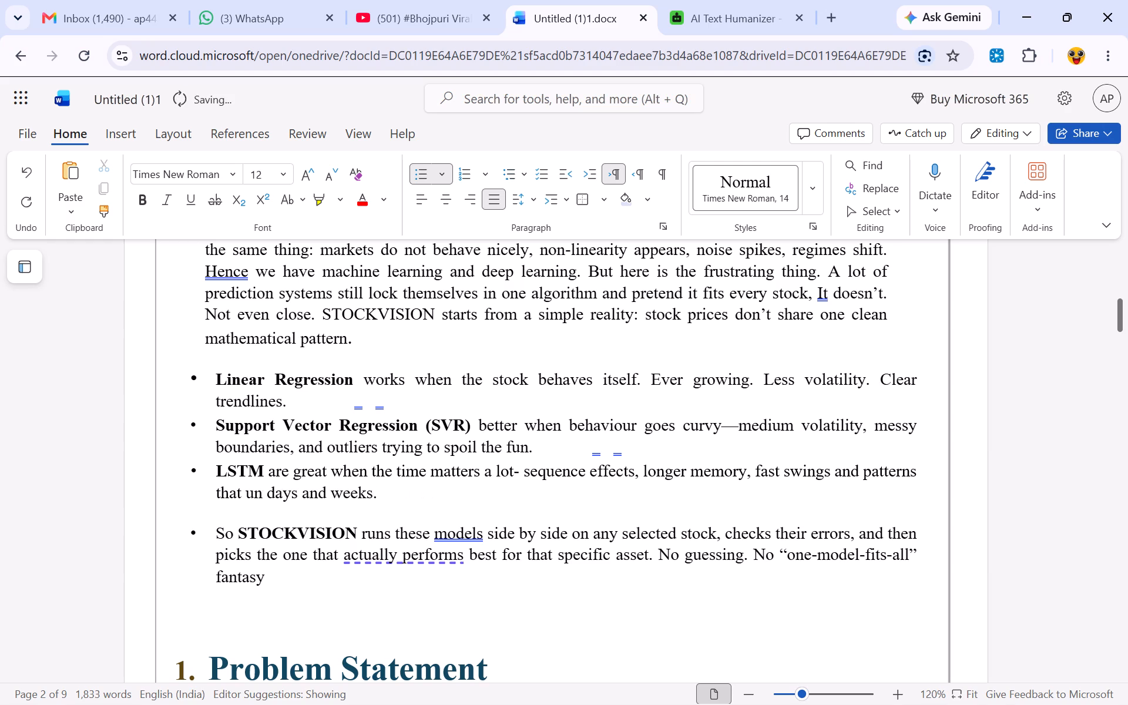
key(BackSpace)
text(play)
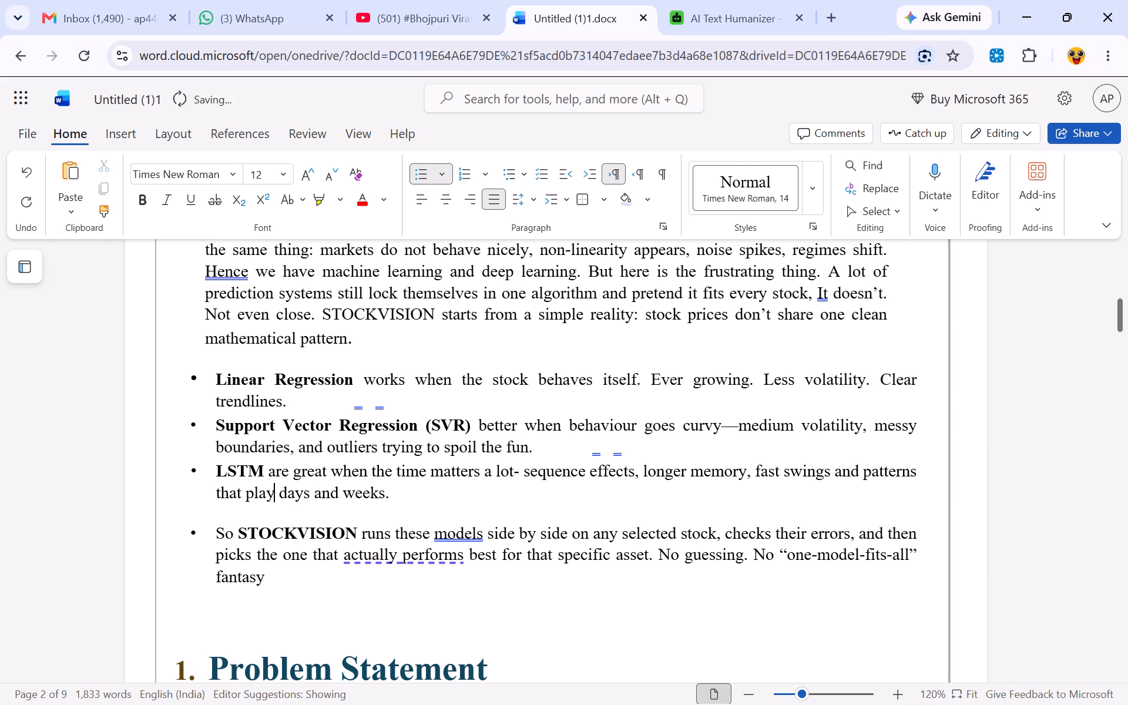
key(space)
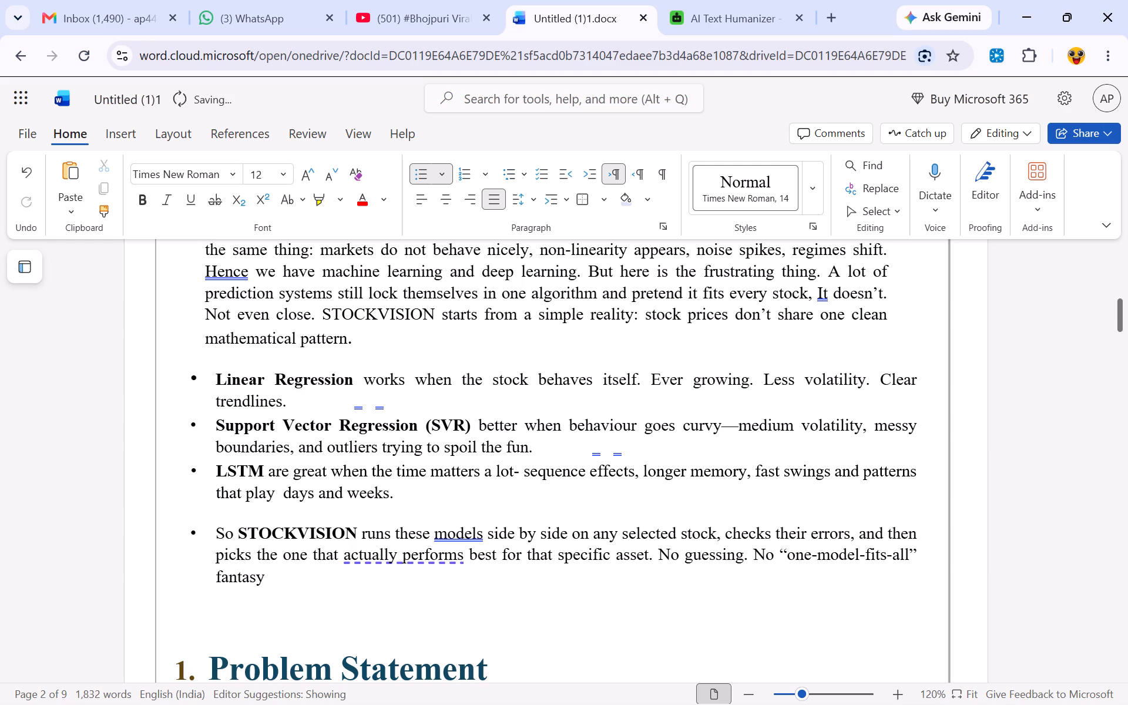
text(out)
key(space)
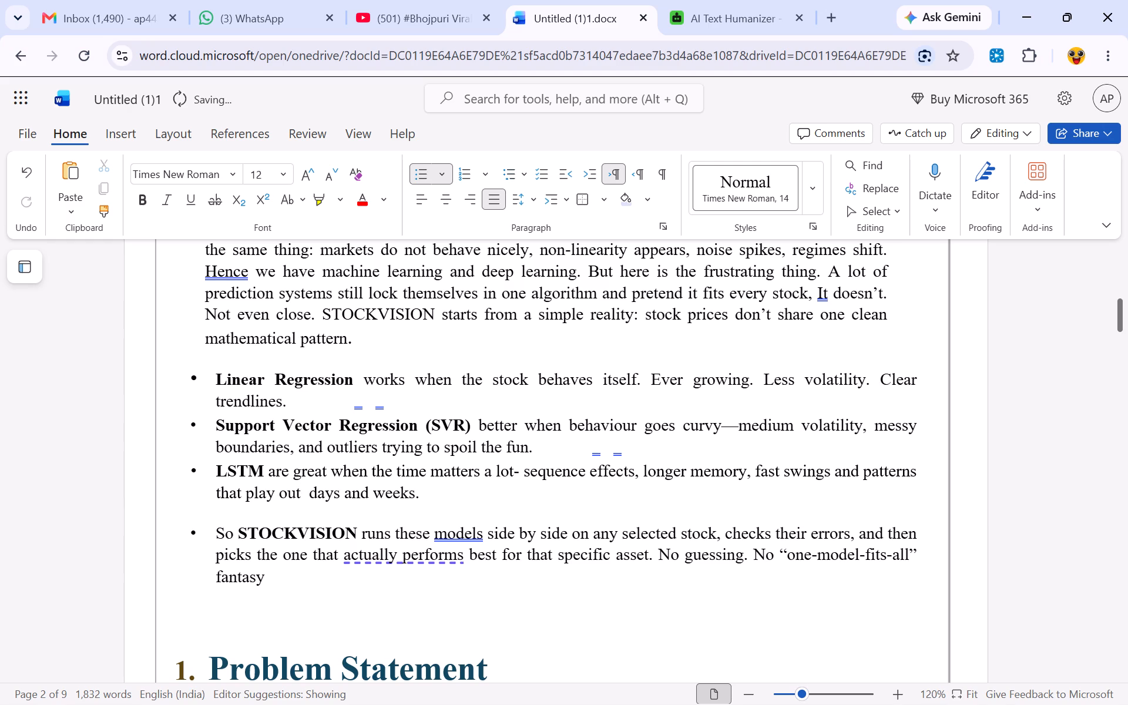
text(over)
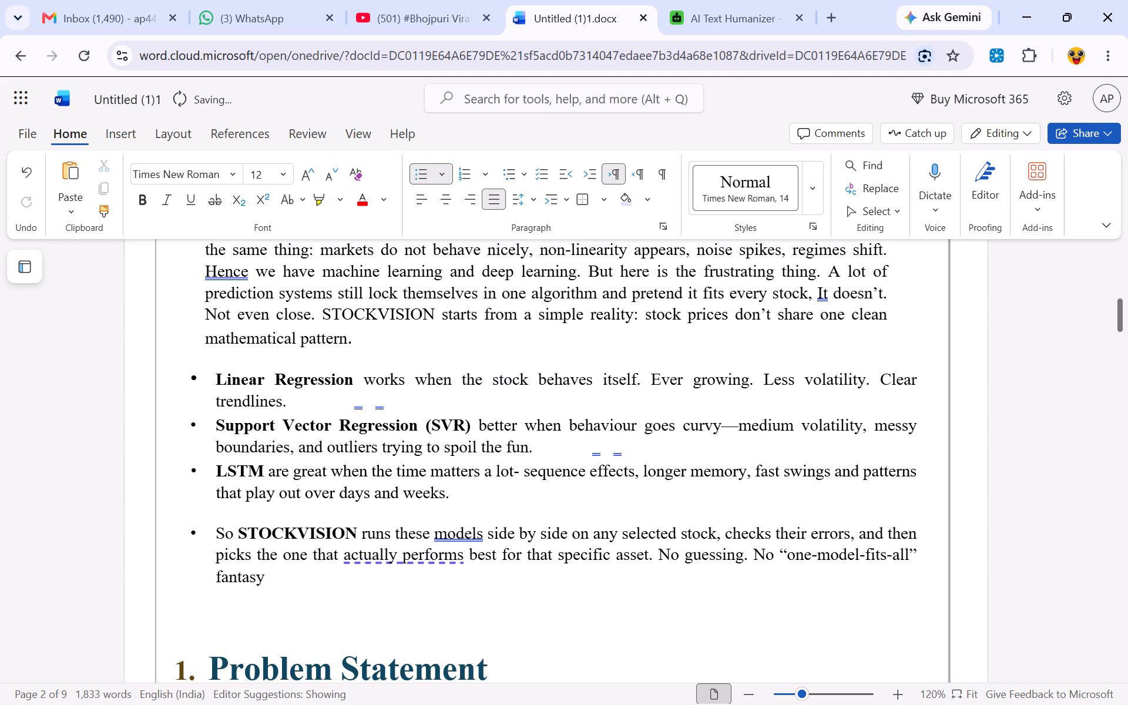
scroll(307, 471, down, 1)
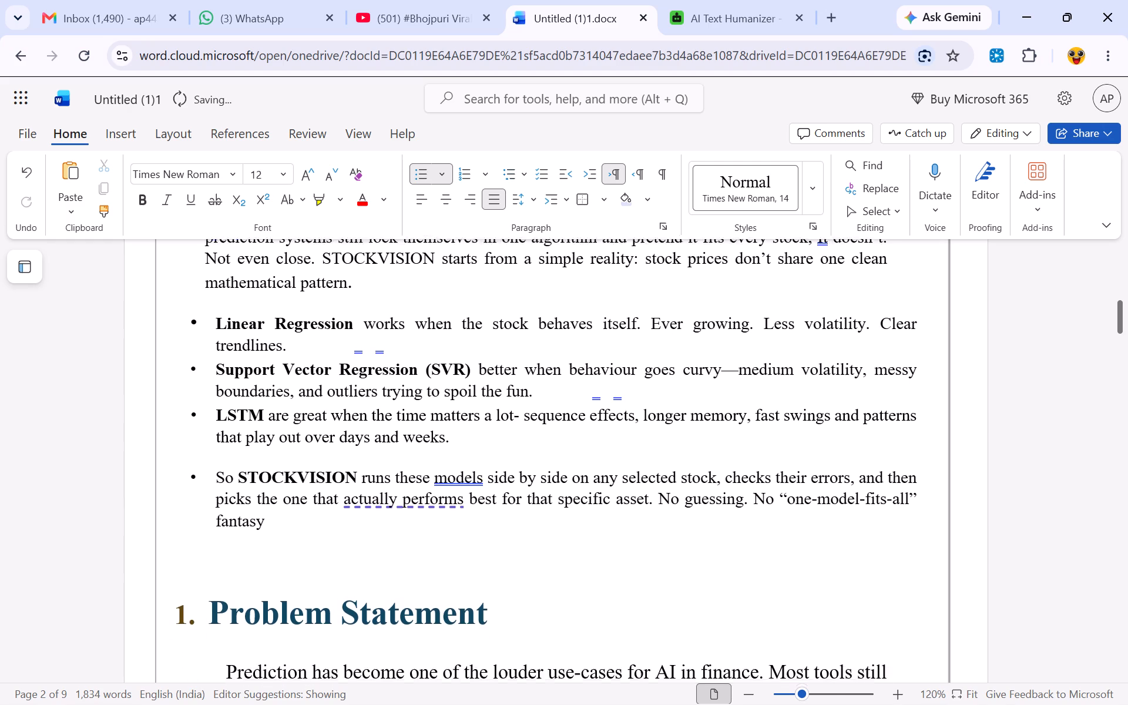
Apply the suggested grammar correction "models'" to "models" in the closing STOCKVISION bullet above Problem Statement.
scroll(307, 471, down, 2)
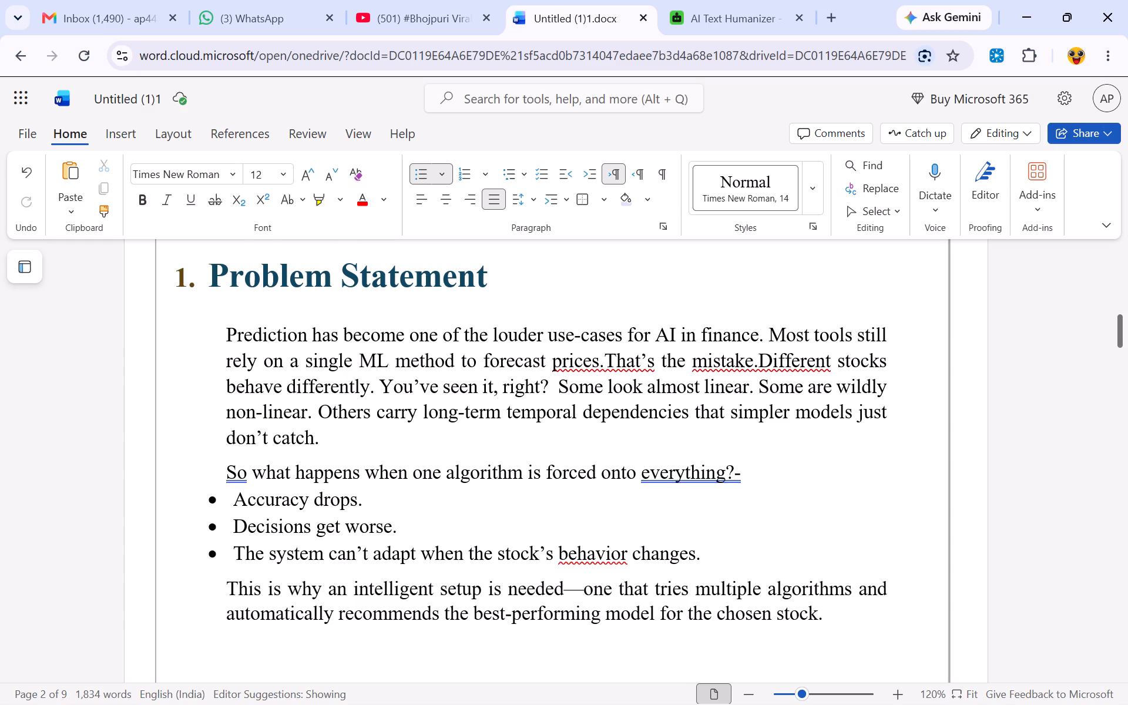
scroll(351, 370, up, 2)
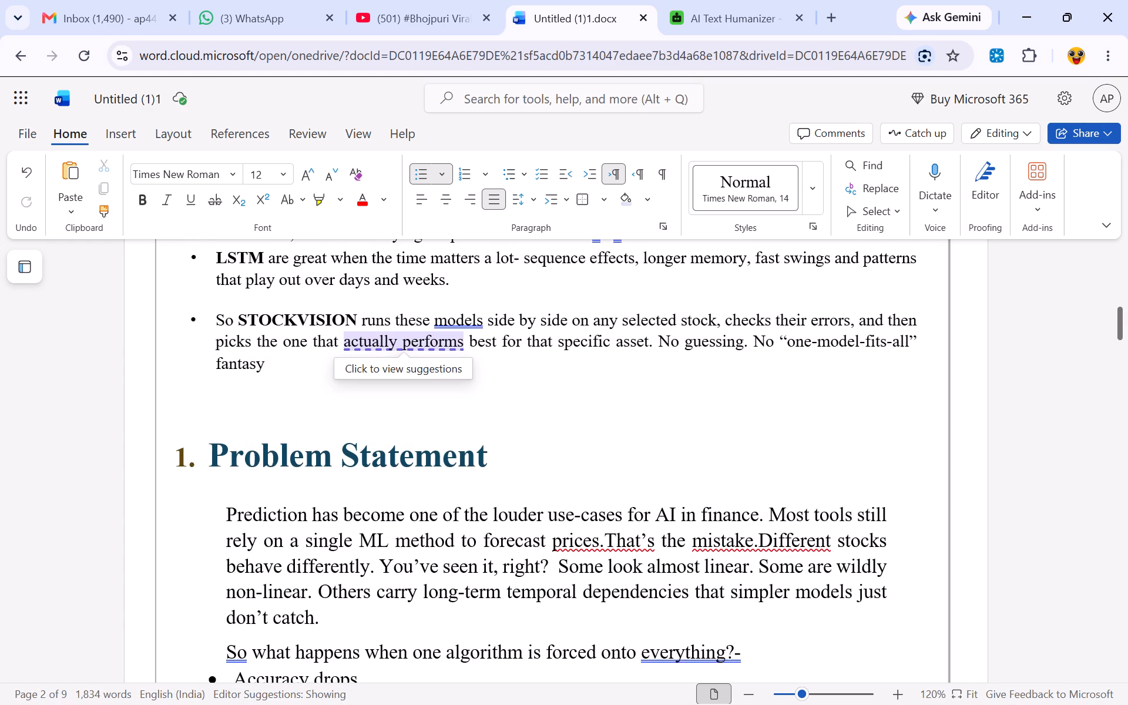
click(467, 320)
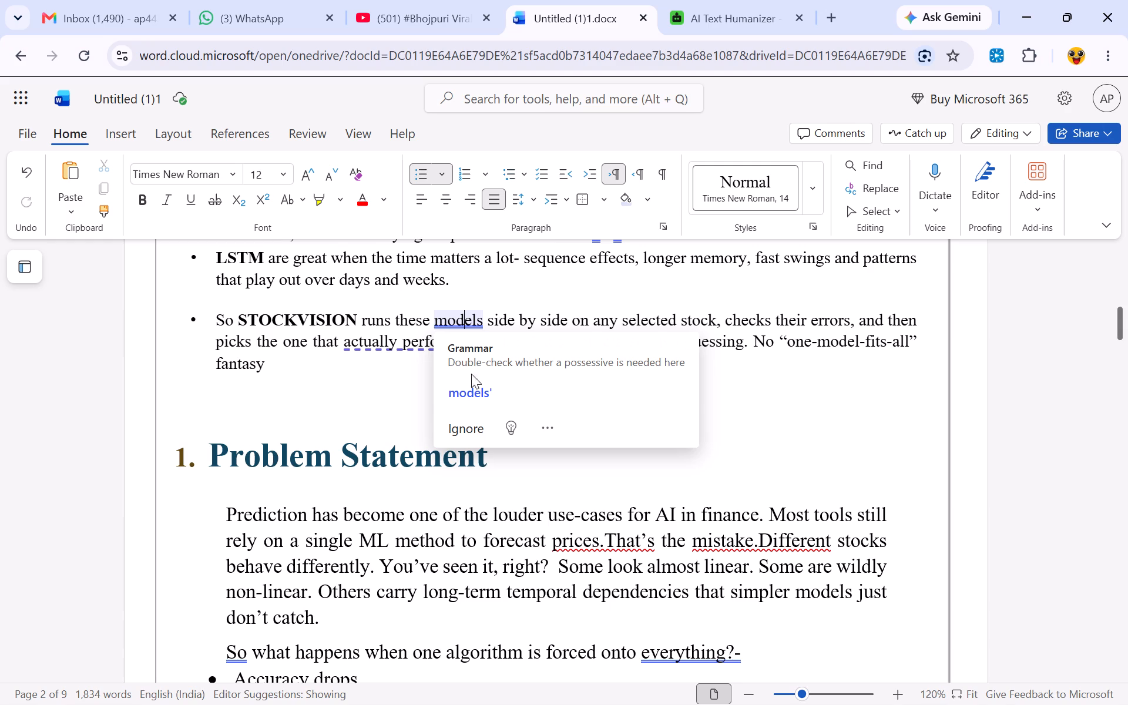
click(471, 388)
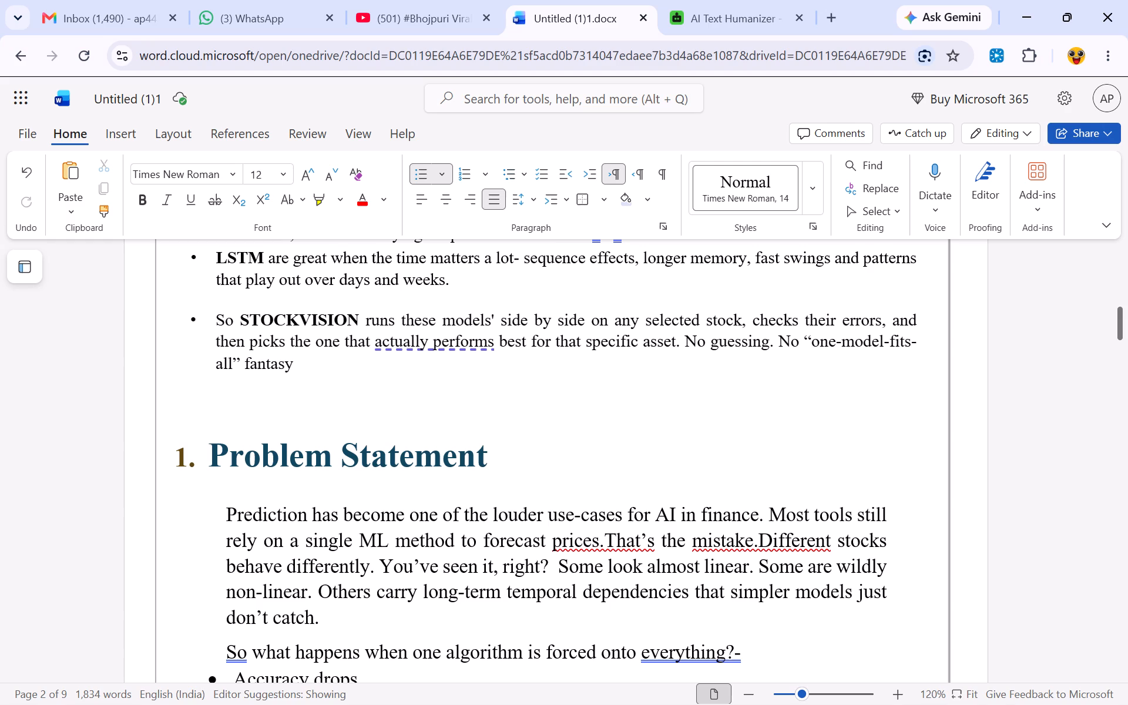
Delete the word "selected" before "stock" in the closing STOCKVISION bullet.
click(738, 321)
click(702, 322)
key(BackSpace)
key(BackSpace)
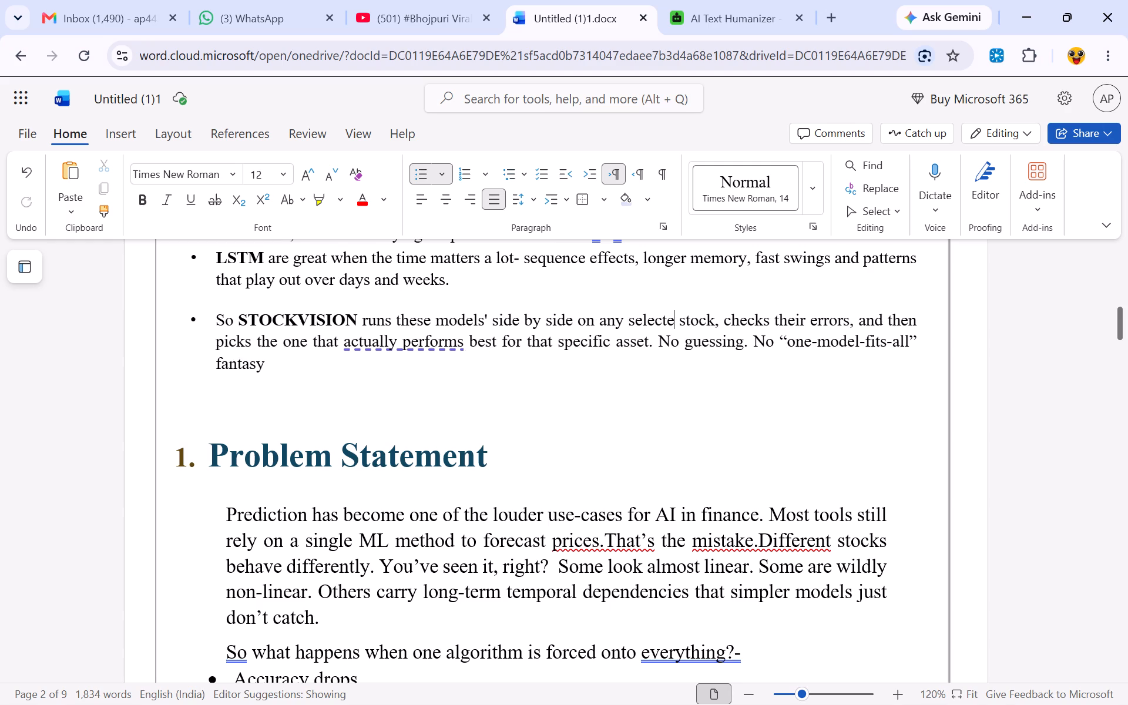
key(BackSpace)
key(BackSpace)
key(BackSpace)
key(BackSpace)
key(BackSpace)
key(BackSpace)
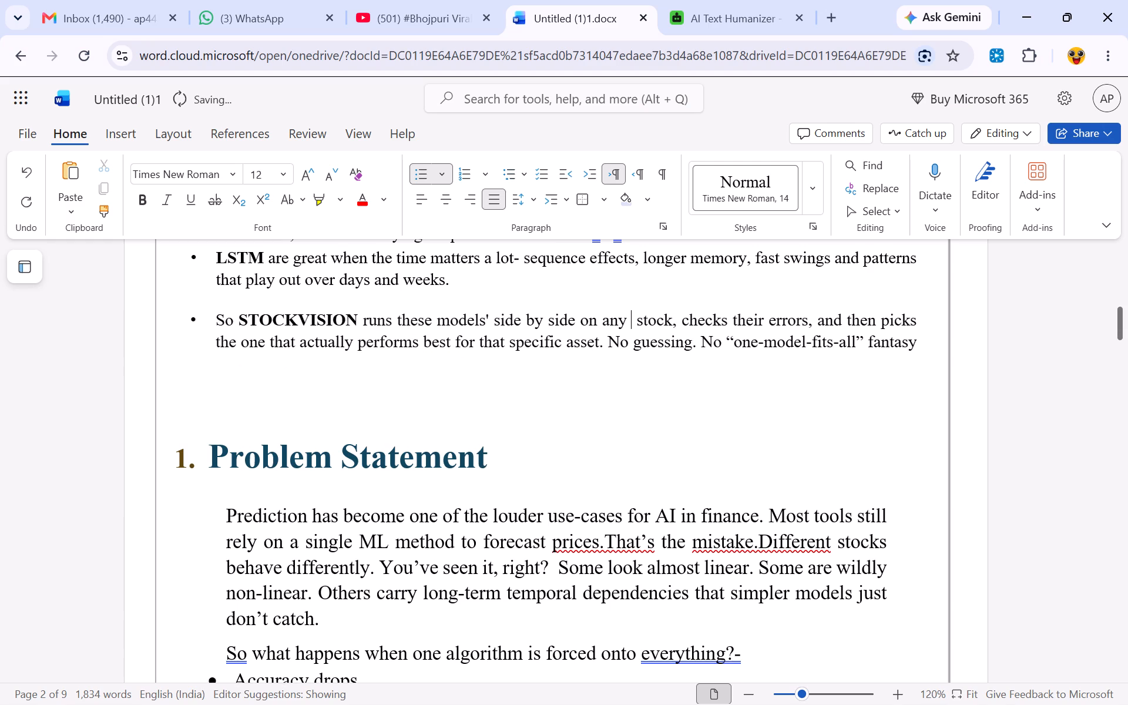
key(BackSpace)
Insert "you like" after "any stock" in the closing STOCKVISION bullet, keeping the comma after it.
key(Right)
key(Right)
key(Right)
key(Right)
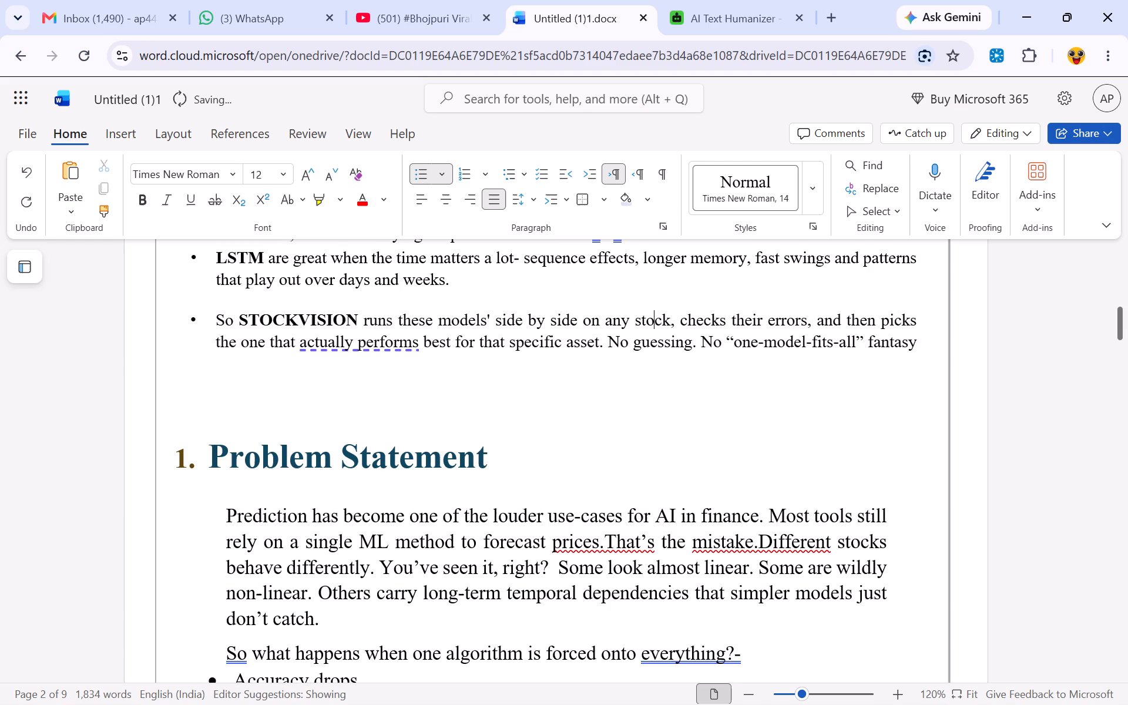
key(Right)
key(Right)
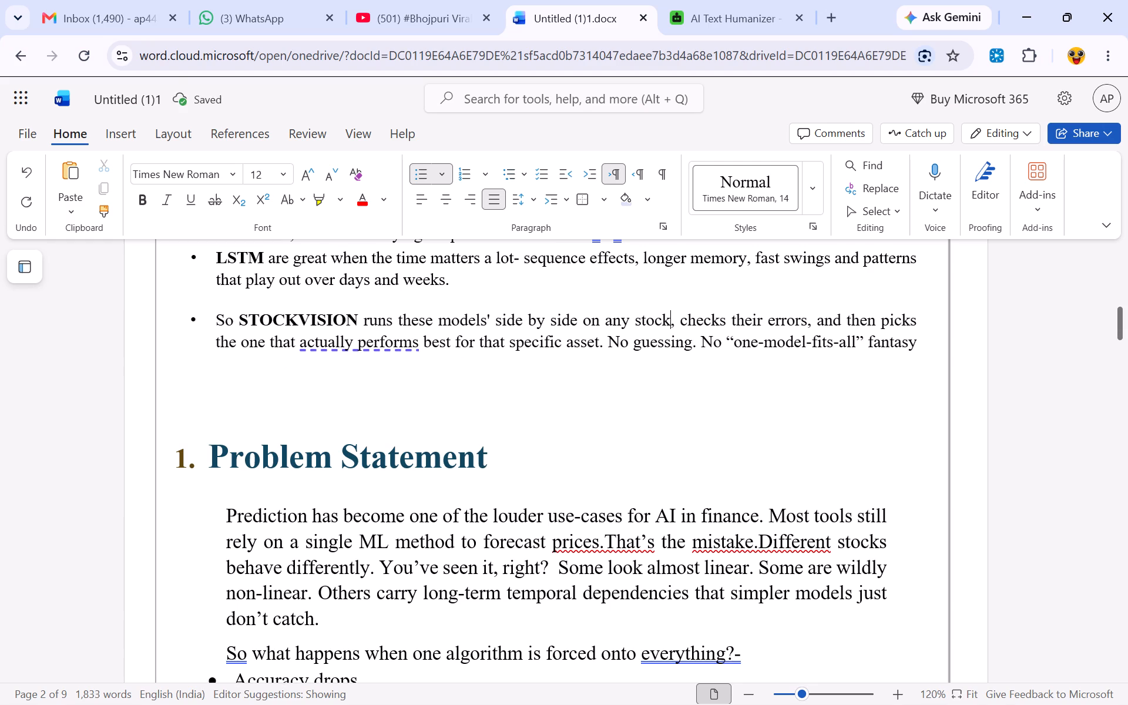
key(space)
text(you like)
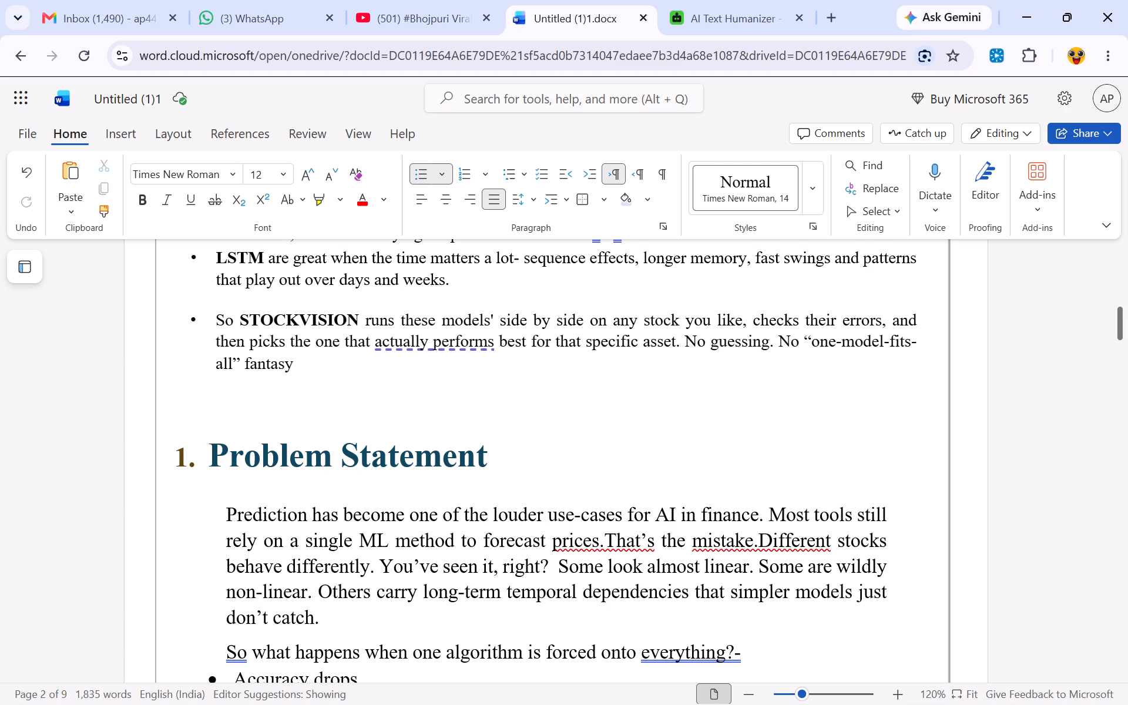
Change "their" to "the" before "errors" in the closing STOCKVISION bullet.
key(Right)
key(Right)
key(Right)
key(Right)
key(Right)
key(Right)
key(Right)
key(Right)
key(Right)
key(Right)
key(Right)
key(Right)
key(Right)
key(Right)
key(BackSpace)
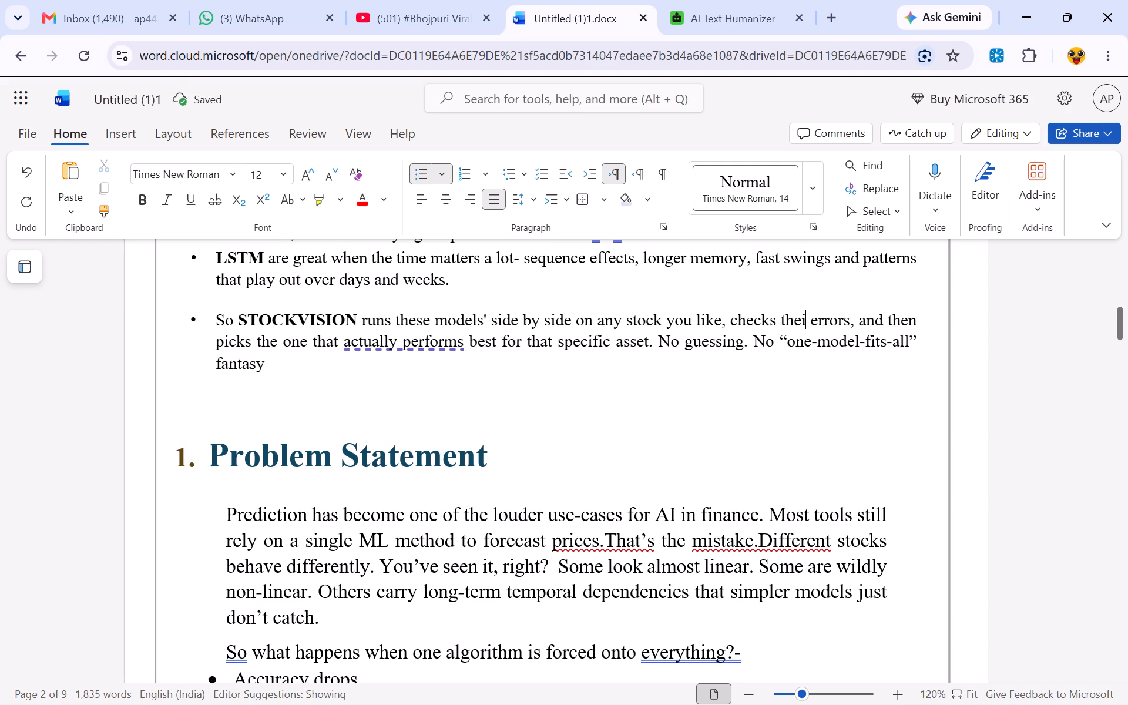
key(BackSpace)
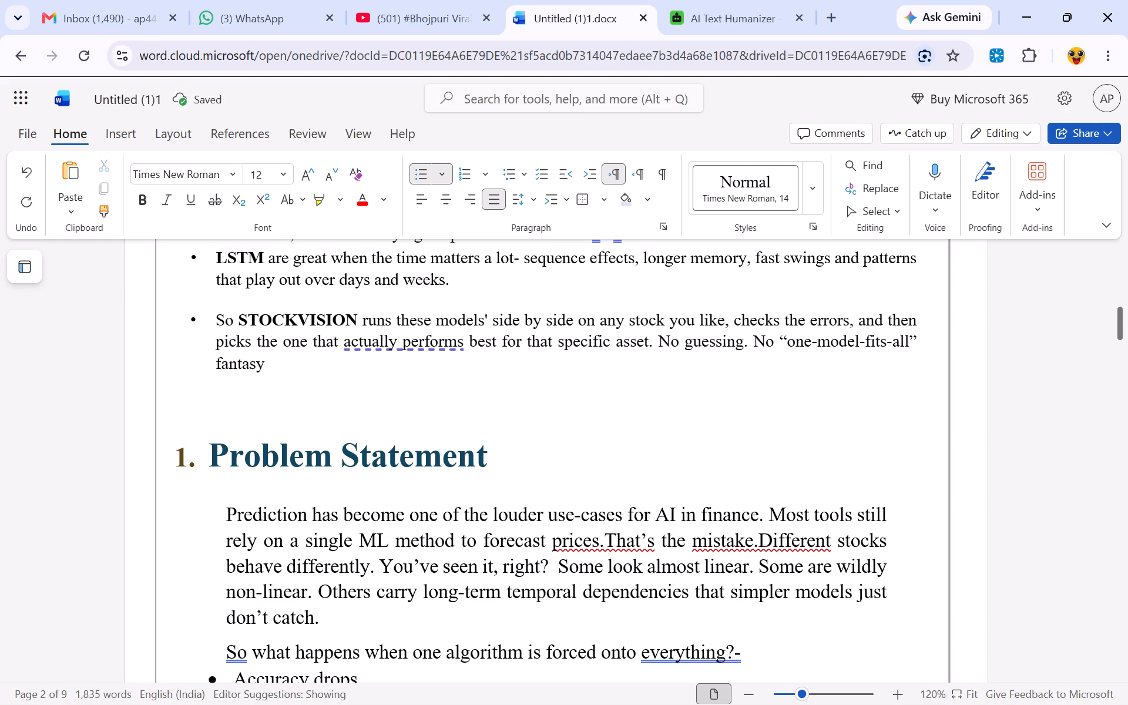
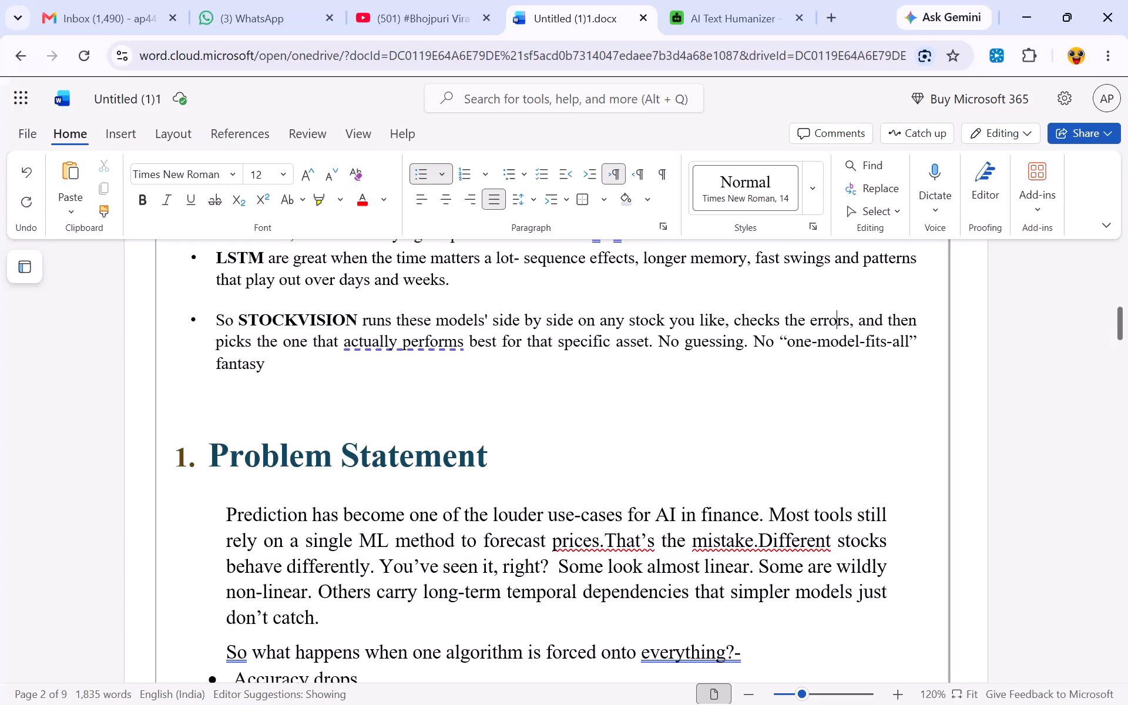
Delete the comma after "errors" in the closing STOCKVISION bullet.
key(Right)
key(Right)
key(Right)
key(Right)
key(Right)
key(Left)
key(Left)
key(Left)
key(BackSpace)
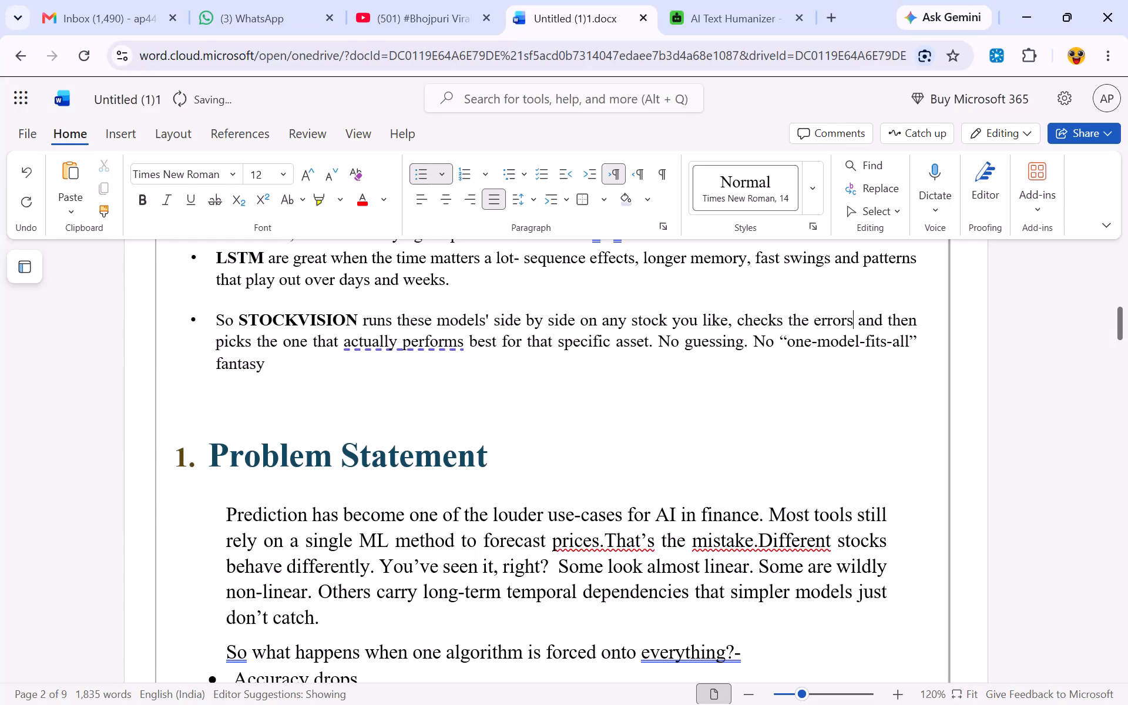
Delete "then" before "picks" in the closing STOCKVISION bullet, leaving a single space after "and".
key(Right)
key(Right)
key(Right)
key(Right)
key(Right)
key(Right)
key(Right)
key(Right)
key(Right)
key(BackSpace)
key(BackSpace)
key(BackSpace)
key(BackSpace)
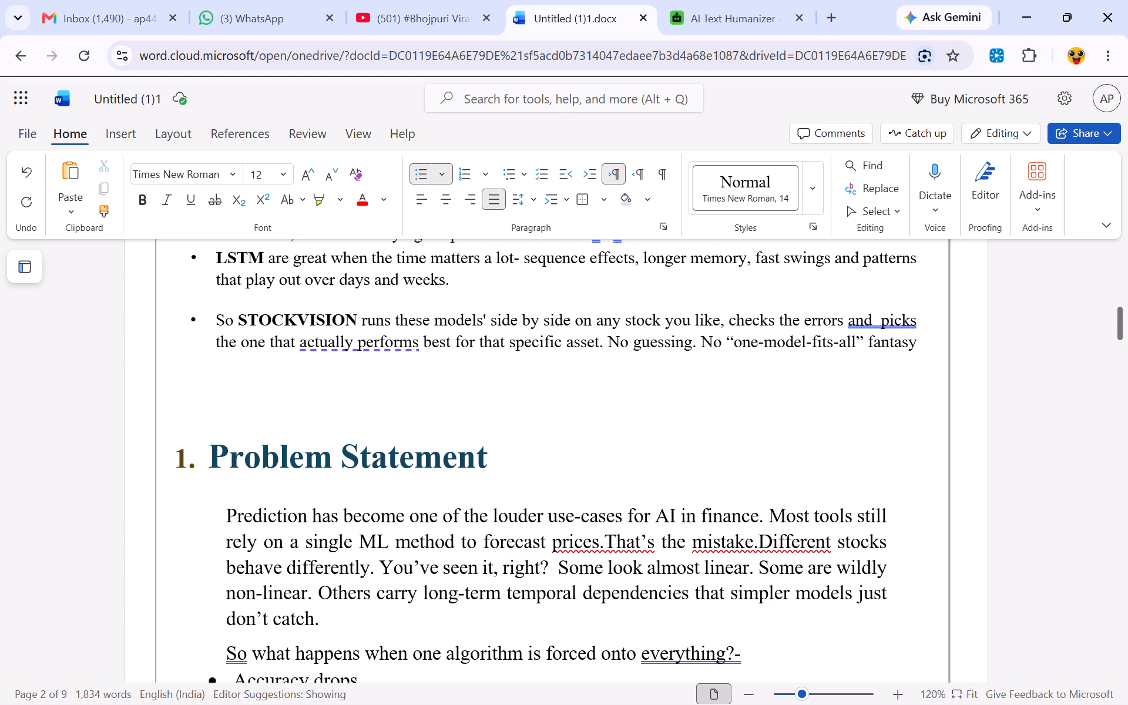
key(BackSpace)
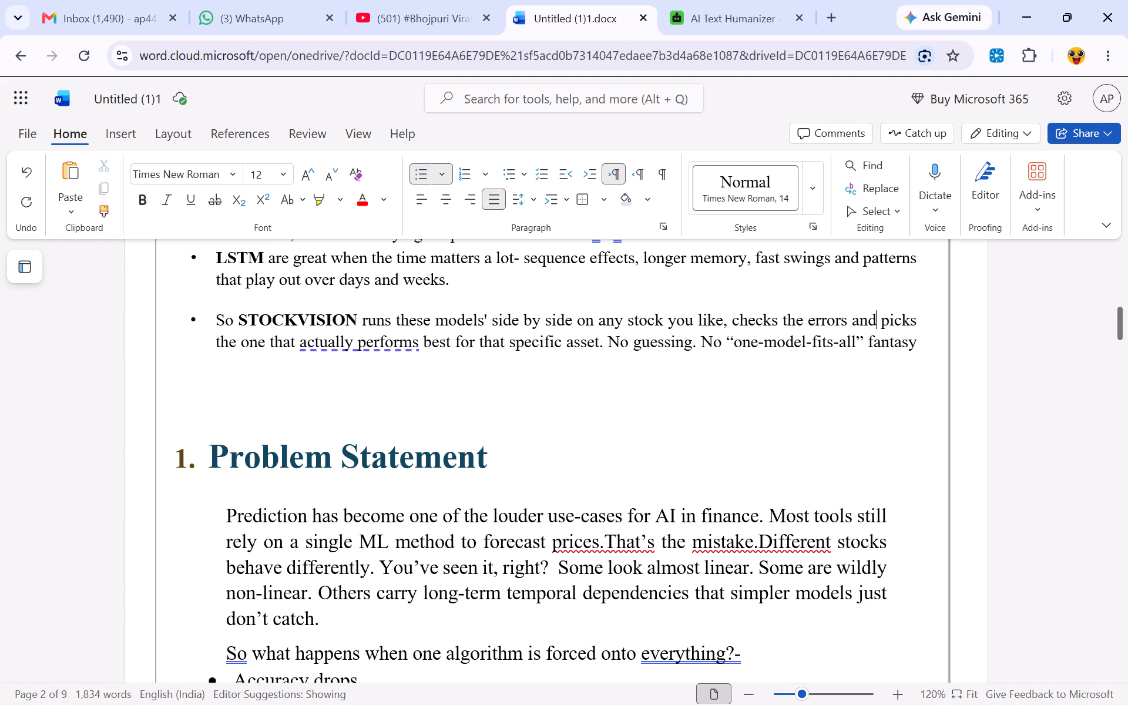
Change "guessing" to "guesswork" in the closing STOCKVISION bullet.
click(693, 346)
key(BackSpace)
key(BackSpace)
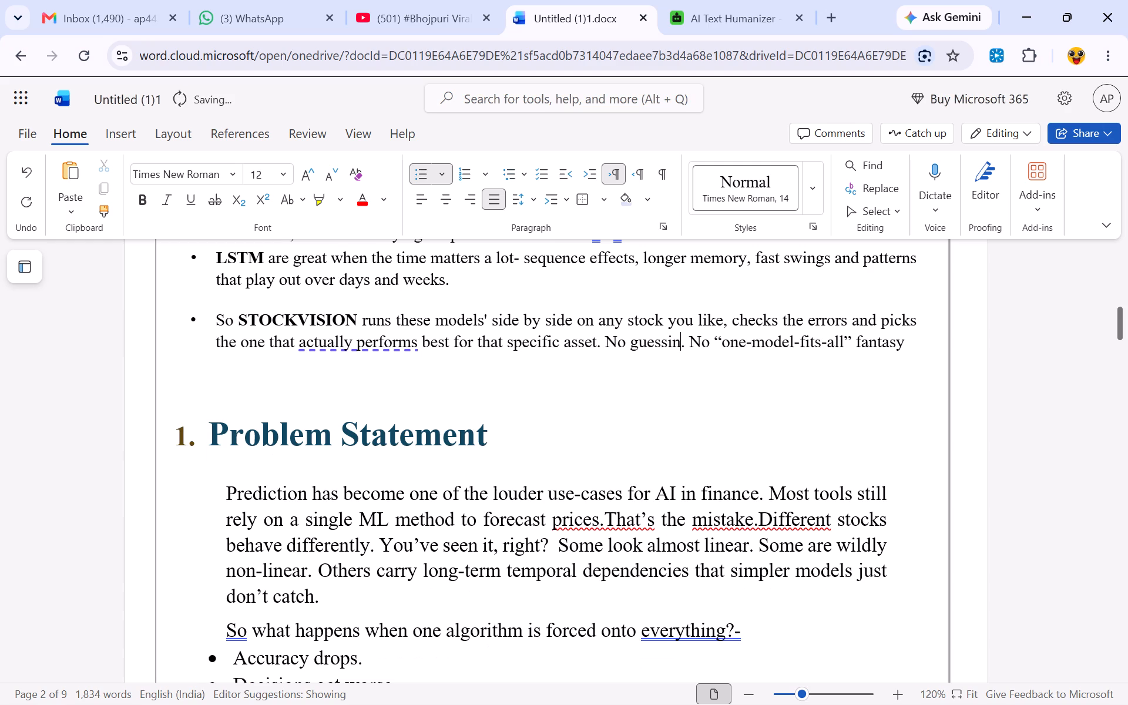
key(BackSpace)
key(BackSpace)
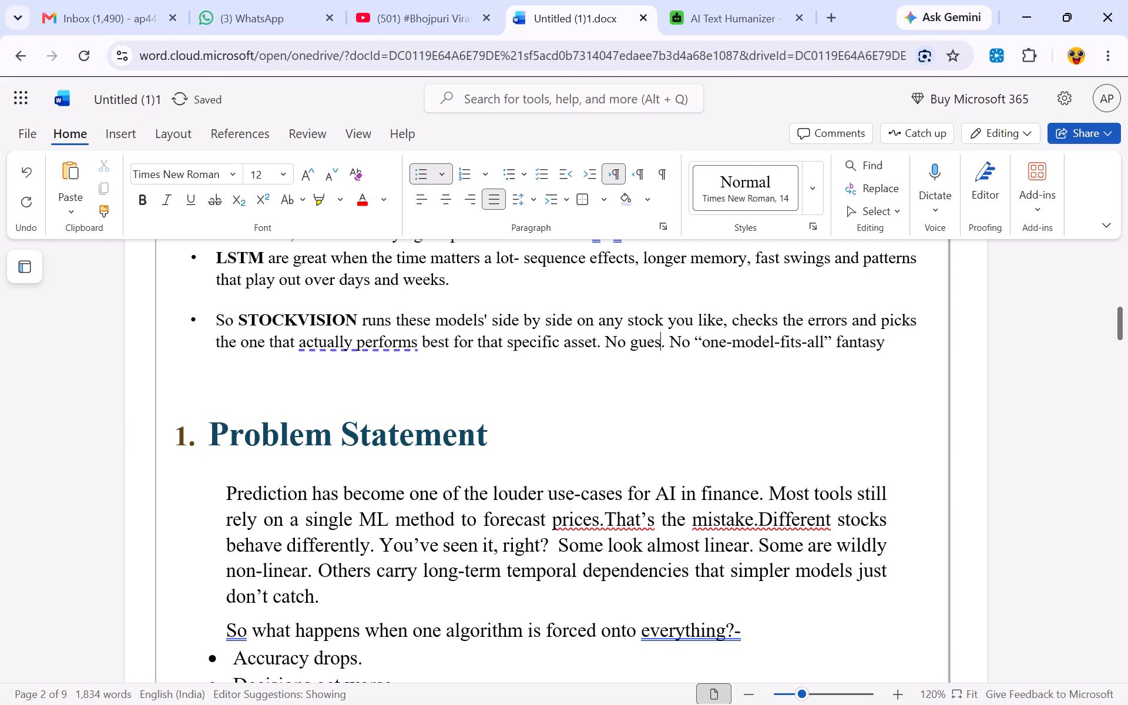
key(s)
text(work)
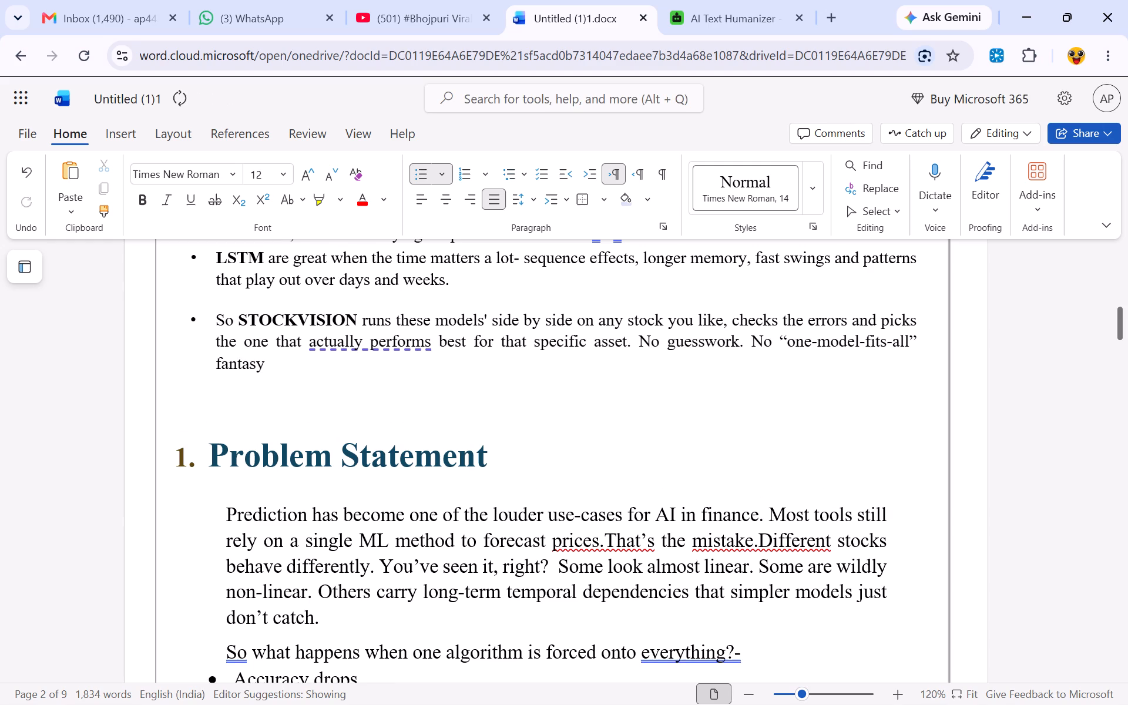
Apply the conciseness suggestion that replaces "actually performs" with "performs" in the closing STOCKVISION bullet.
click(404, 340)
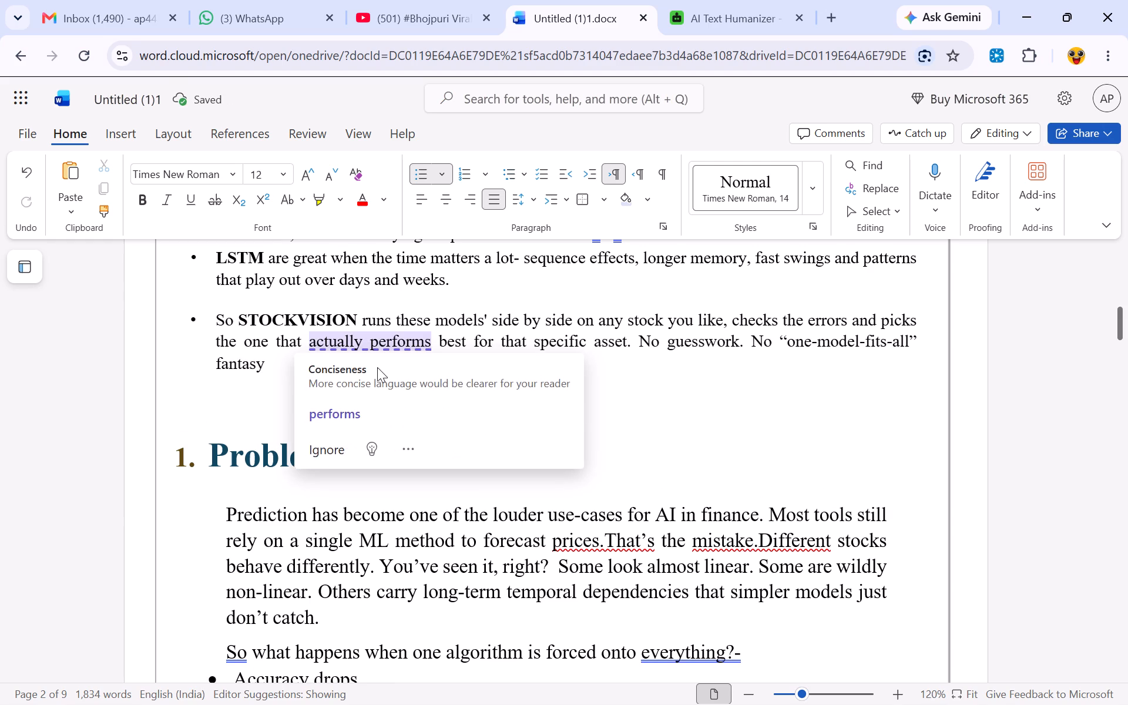
click(360, 406)
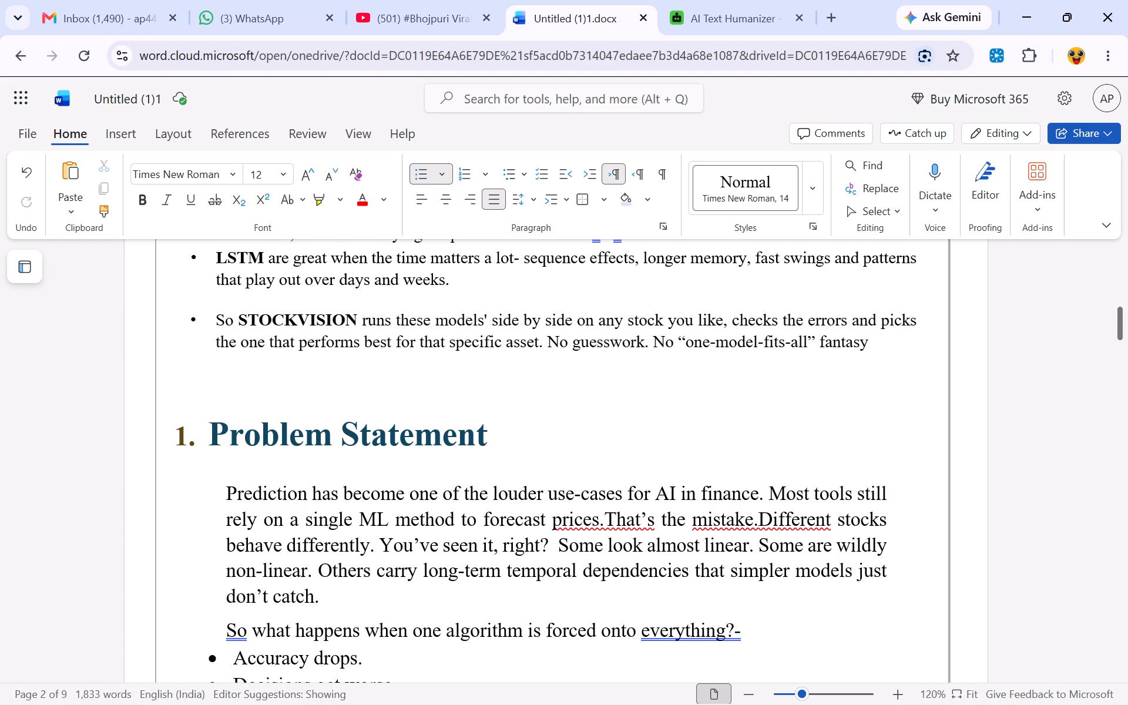
Join the "No guesswork" sentence to the one before it, so the text reads "asset, no guesswork".
click(546, 344)
key(BackSpace)
key(BackSpace)
key(comma)
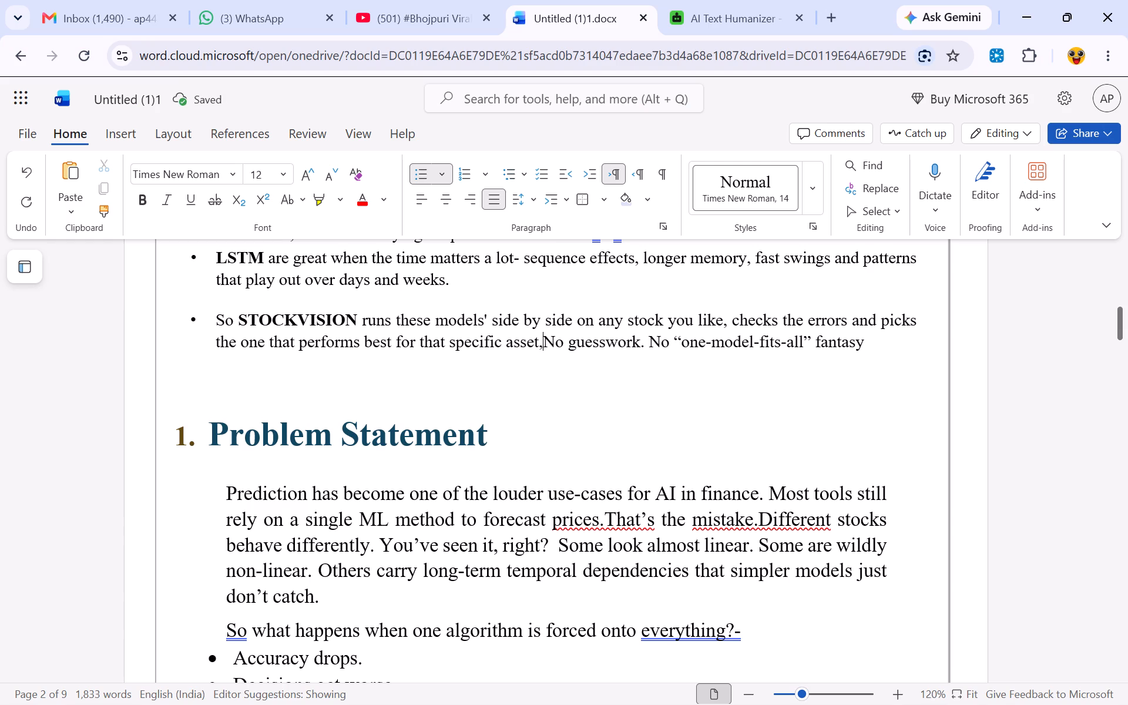
key(Right)
key(BackSpace)
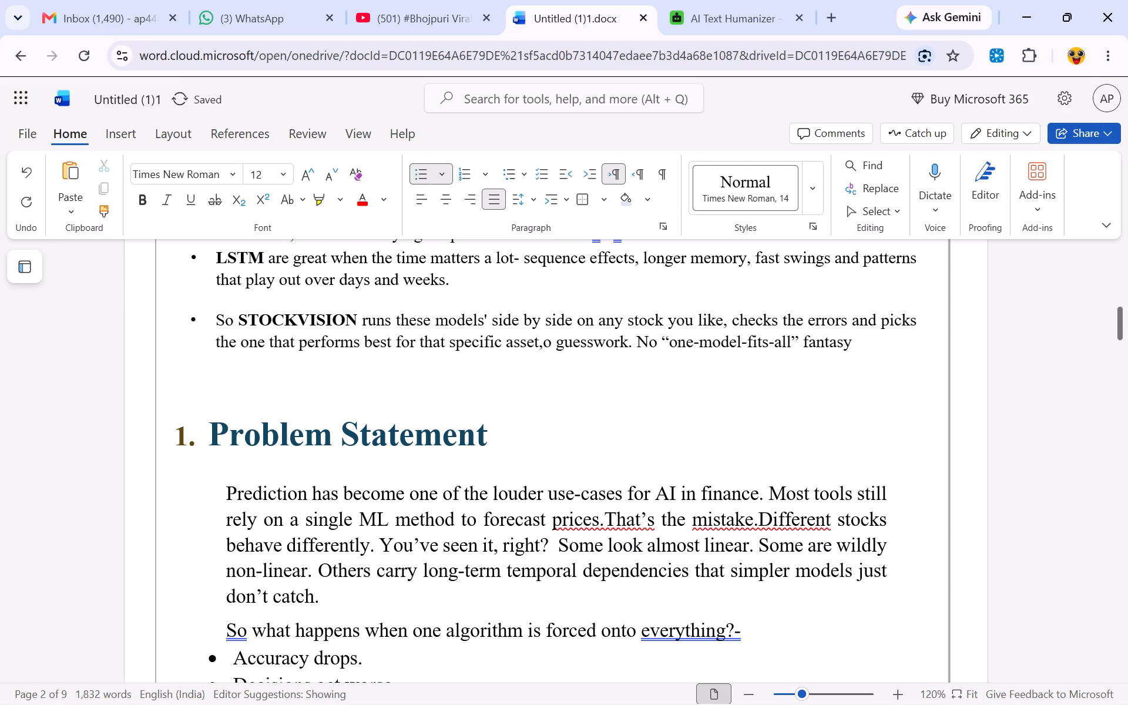
key(space)
text(n)
Join the "one-model-fits-all" sentence to the one before it, using a comma after "guesswork" and a lowercase "no".
key(Right)
key(Right)
key(Right)
key(Right)
key(Right)
key(Right)
key(Right)
key(Right)
key(Right)
key(Right)
key(Right)
key(Right)
key(Right)
key(Right)
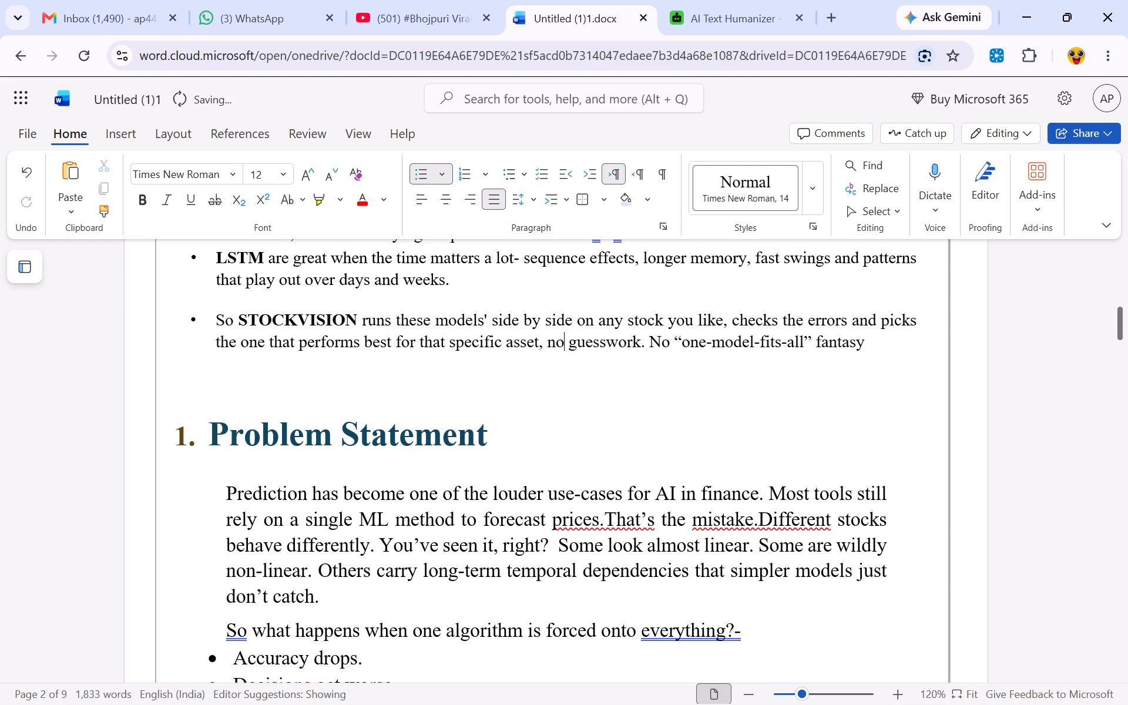
key(Left)
key(Left)
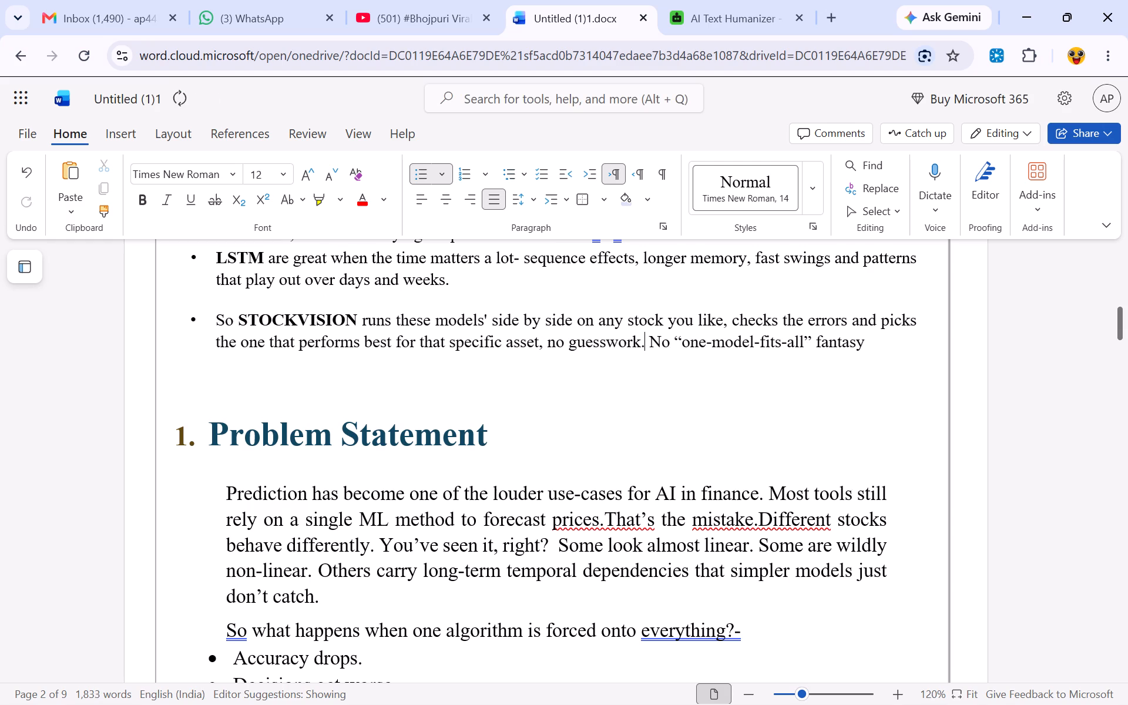
key(BackSpace)
key(comma)
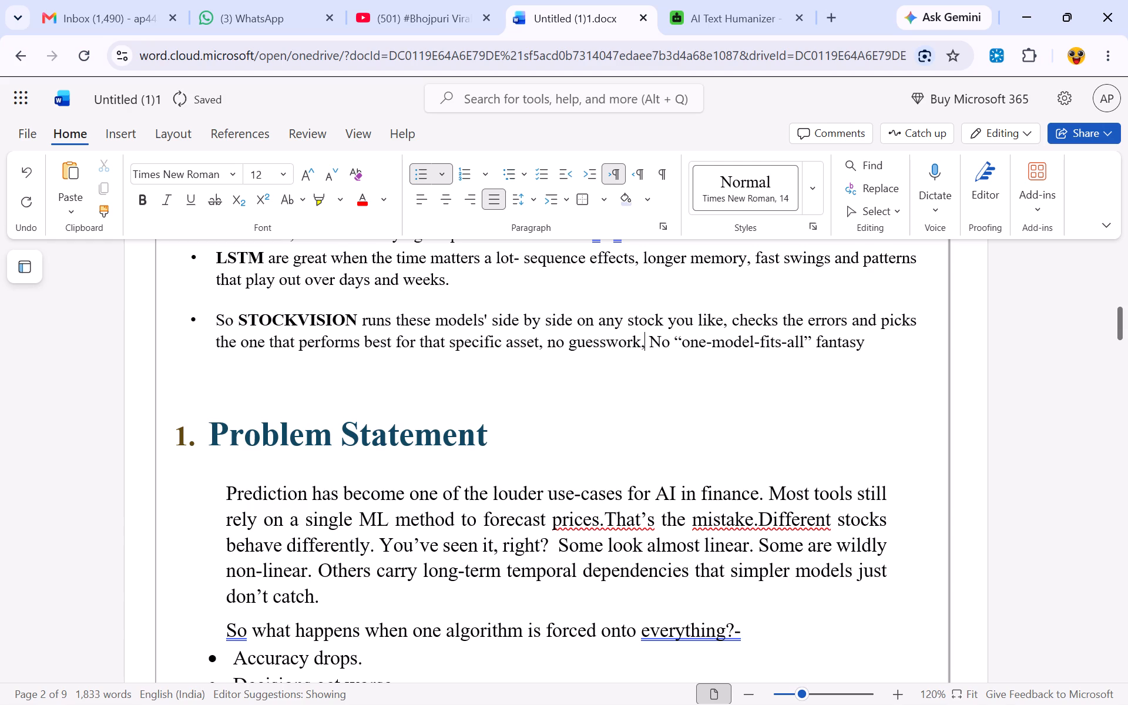
key(Right)
key(Right)
key(BackSpace)
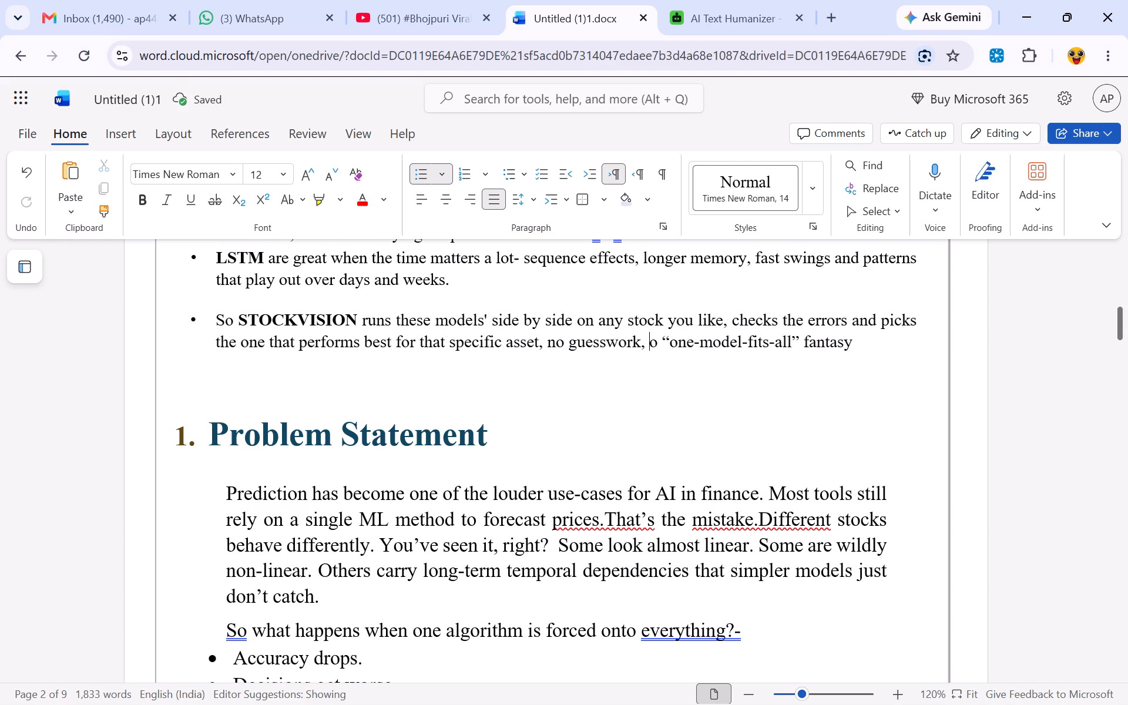
key(n)
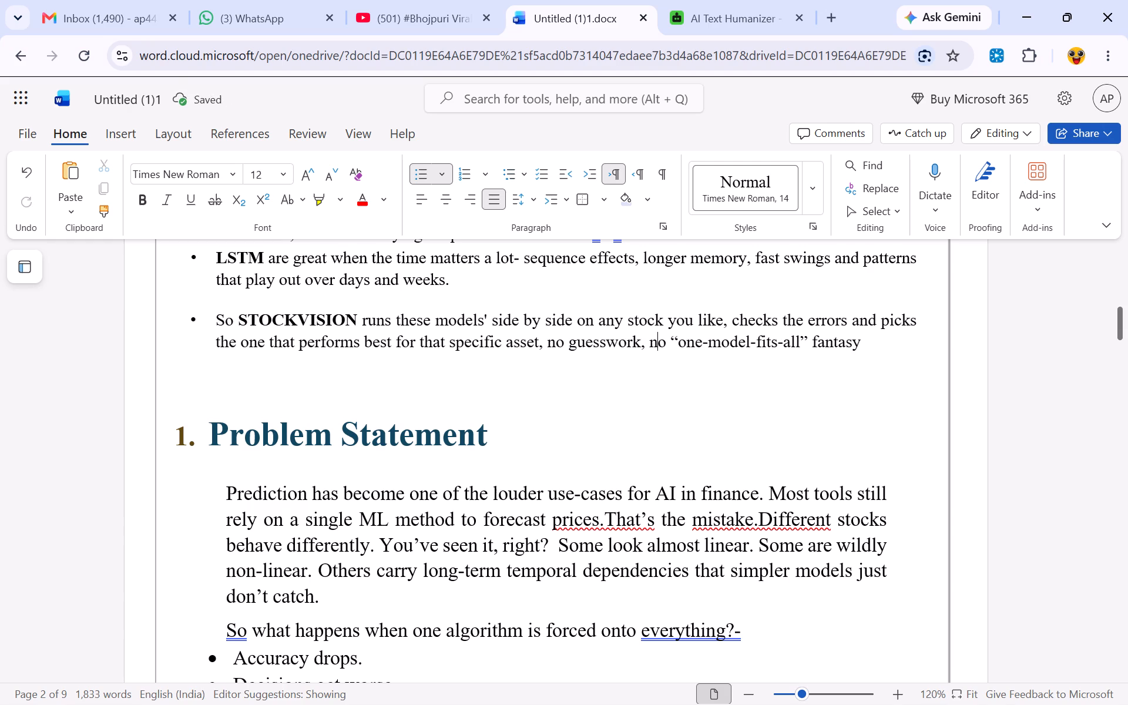
Add a full stop after "fantasy" at the end of the closing STOCKVISION bullet.
click(868, 342)
key(period)
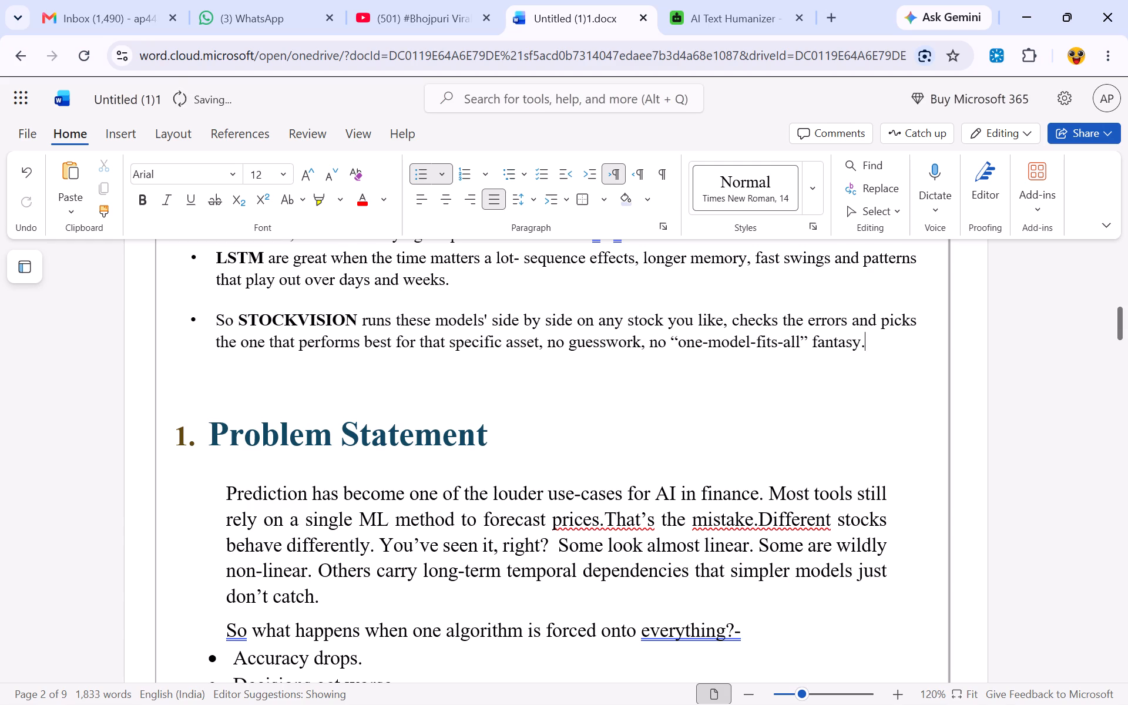
Apply the Normal style to the numbered Problem Statement heading.
scroll(868, 342, down, 2)
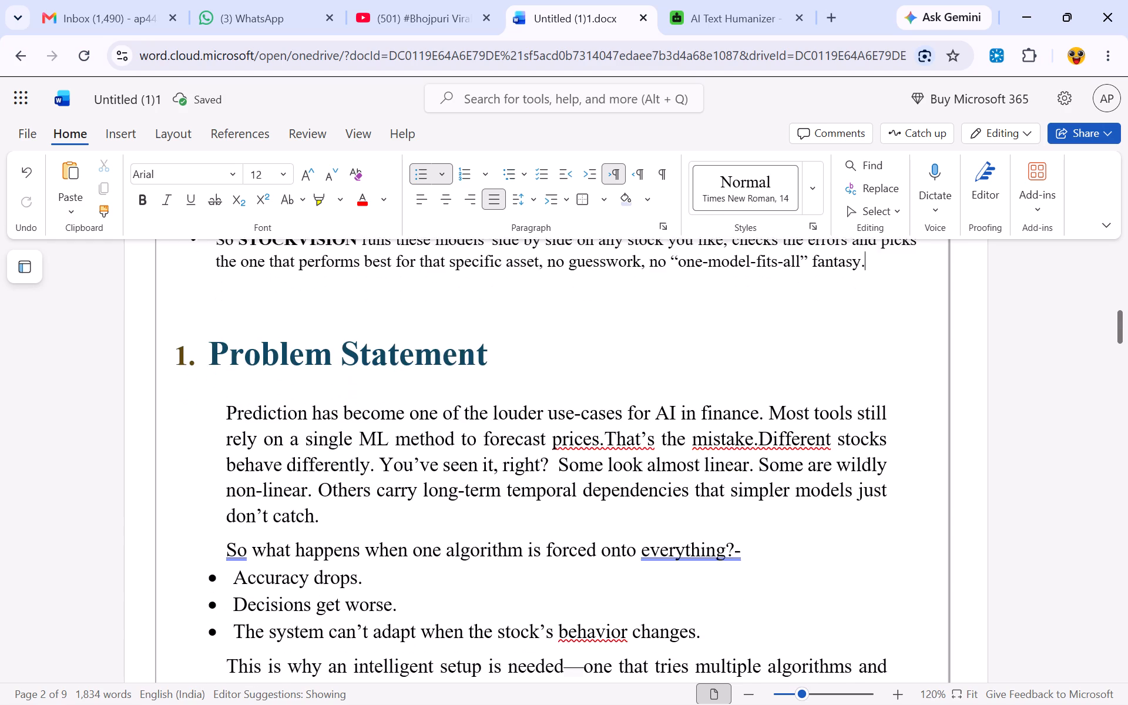
scroll(868, 342, down, 2)
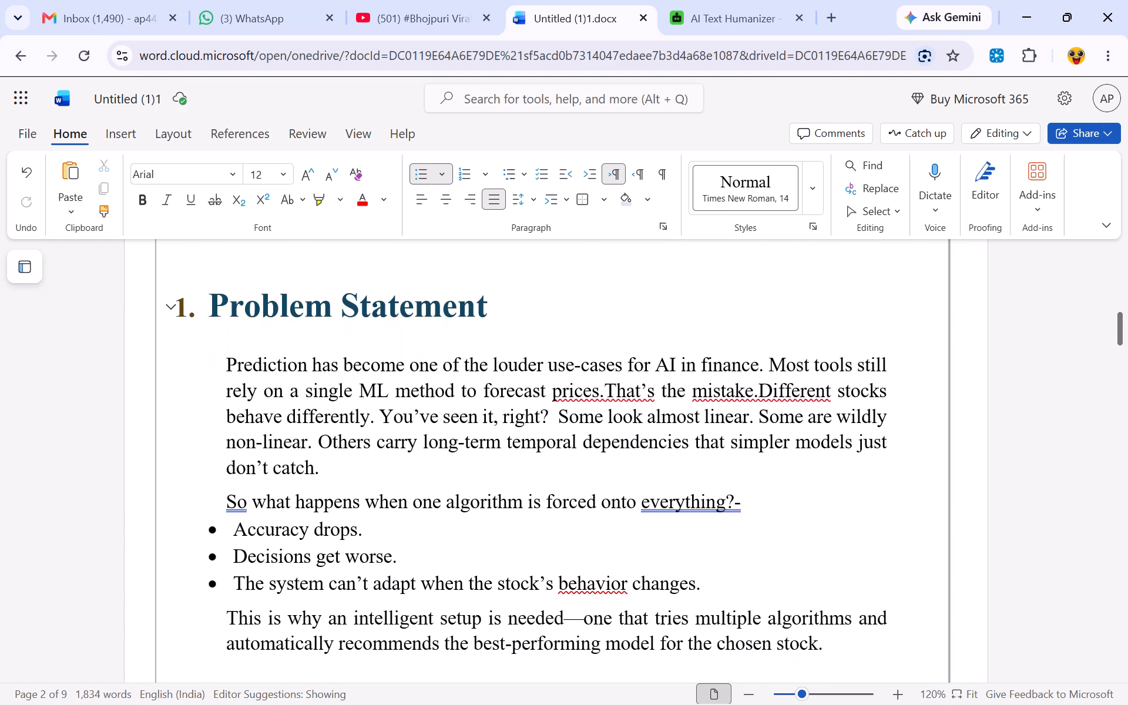
click(470, 310)
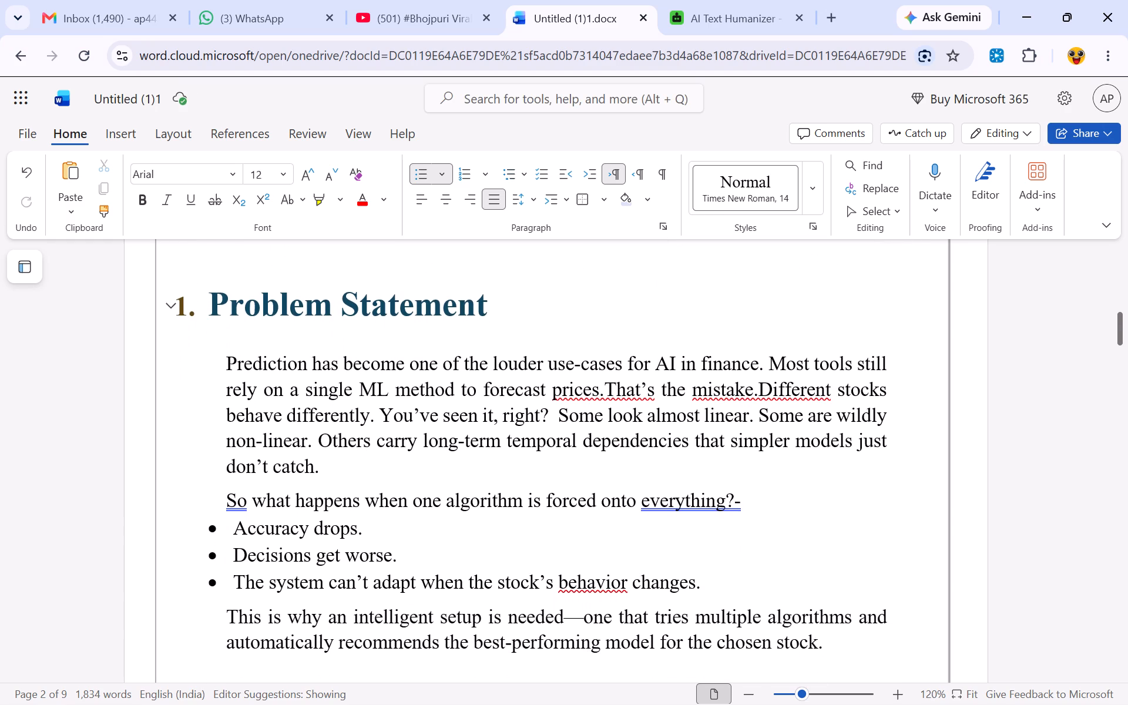
click(808, 187)
click(688, 234)
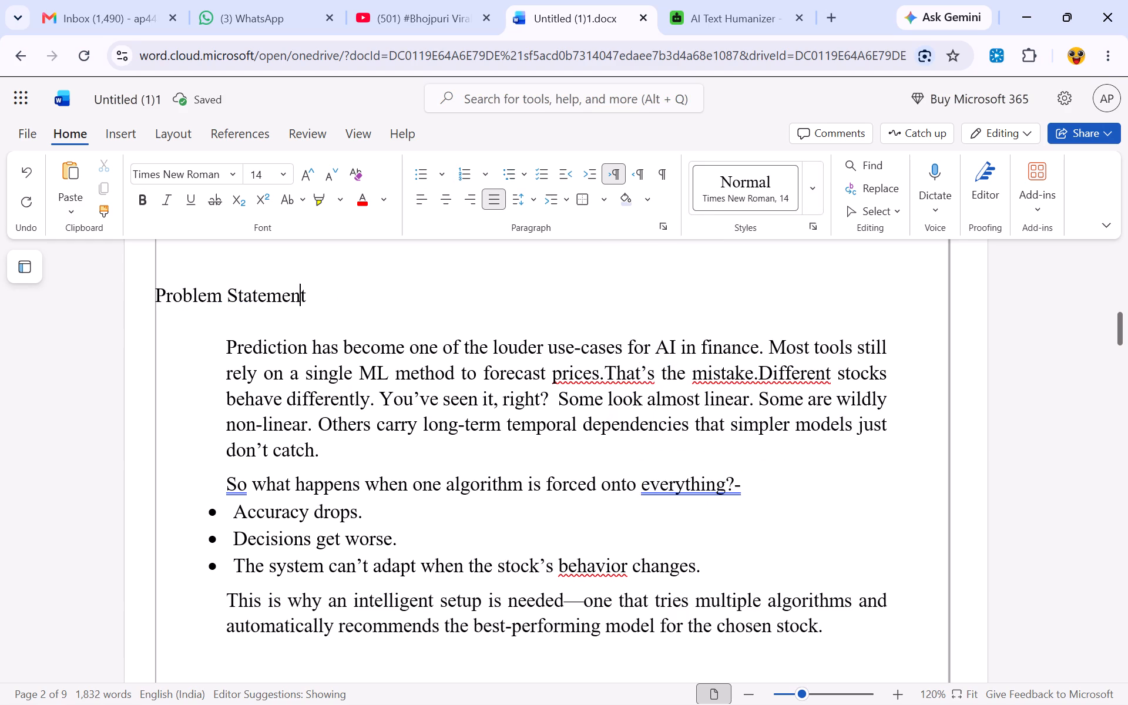
Insert the number "2." directly before the "Problem Statement" heading text.
key(Left)
key(Left)
key(Left)
key(Left)
key(Left)
key(Left)
scroll(318, 293, up, 4)
scroll(318, 293, down, 1)
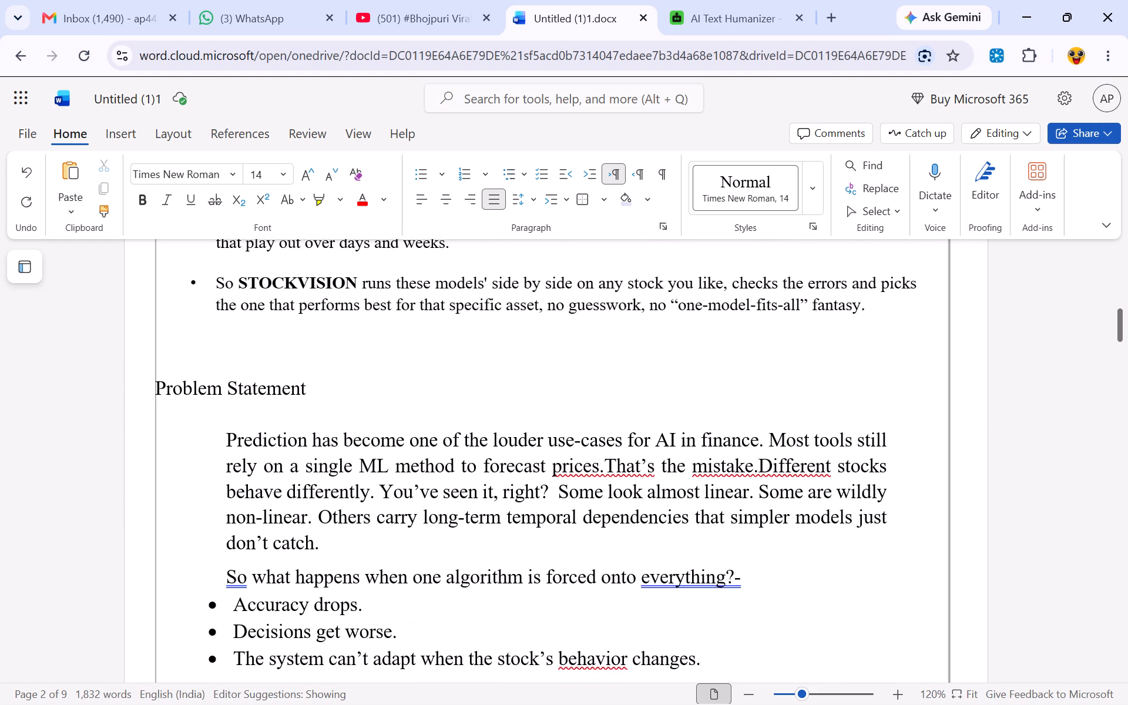
key(Left)
key(Left)
key(Left)
key(Left)
key(Left)
key(Left)
key(Left)
key(Left)
key(Left)
key(Left)
key(2)
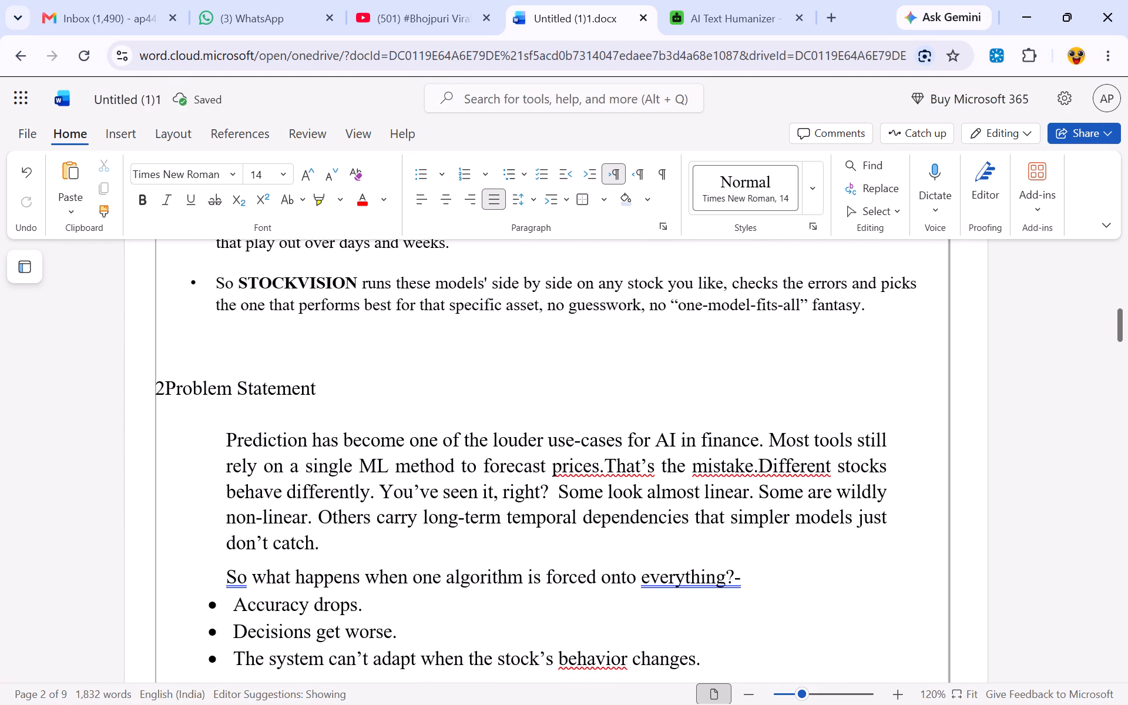
key(period)
Indent the "2.Problem Statement" heading line with seven spaces before the number.
key(Left)
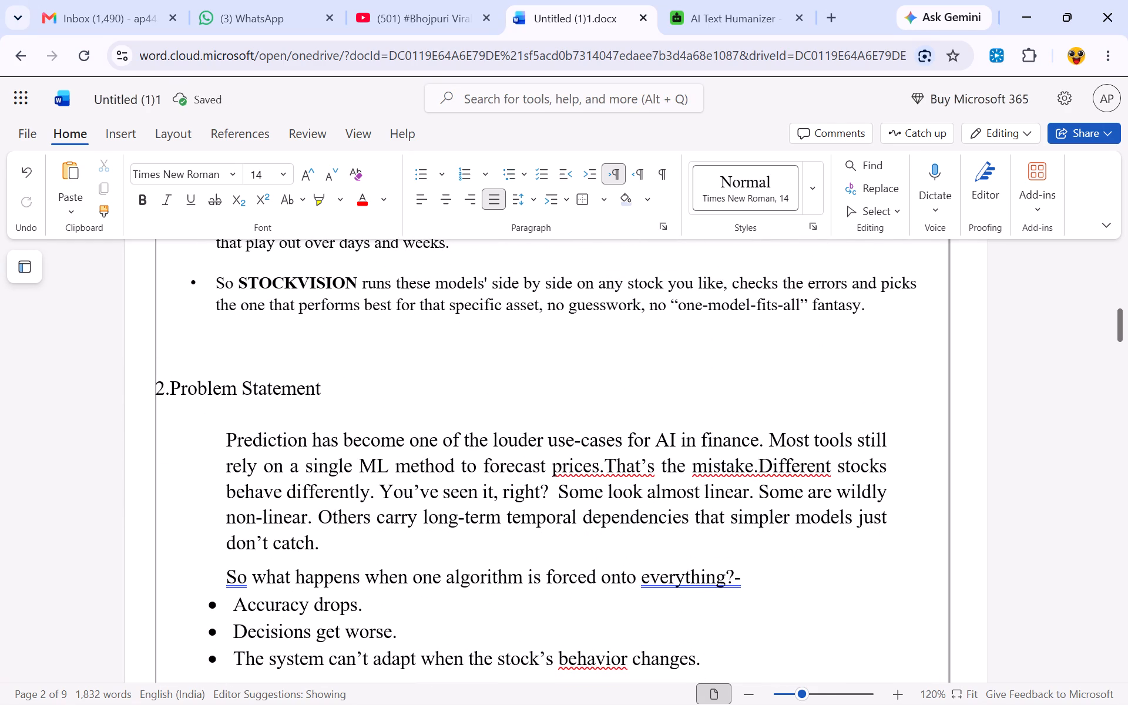
key(Left)
key(space)
key(space)
key(space)
key(space)
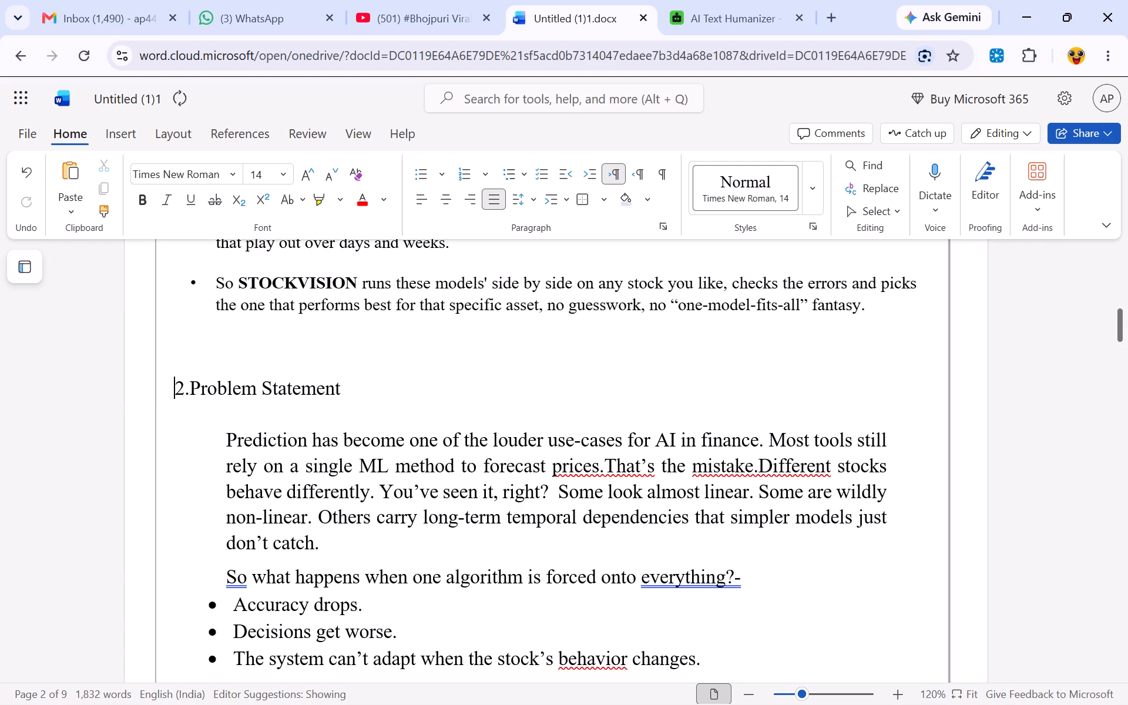
key(space)
key(space)
key(space)
Look over the Problem Statement section's paragraphs and bullets beneath the heading.
scroll(318, 293, right, 1)
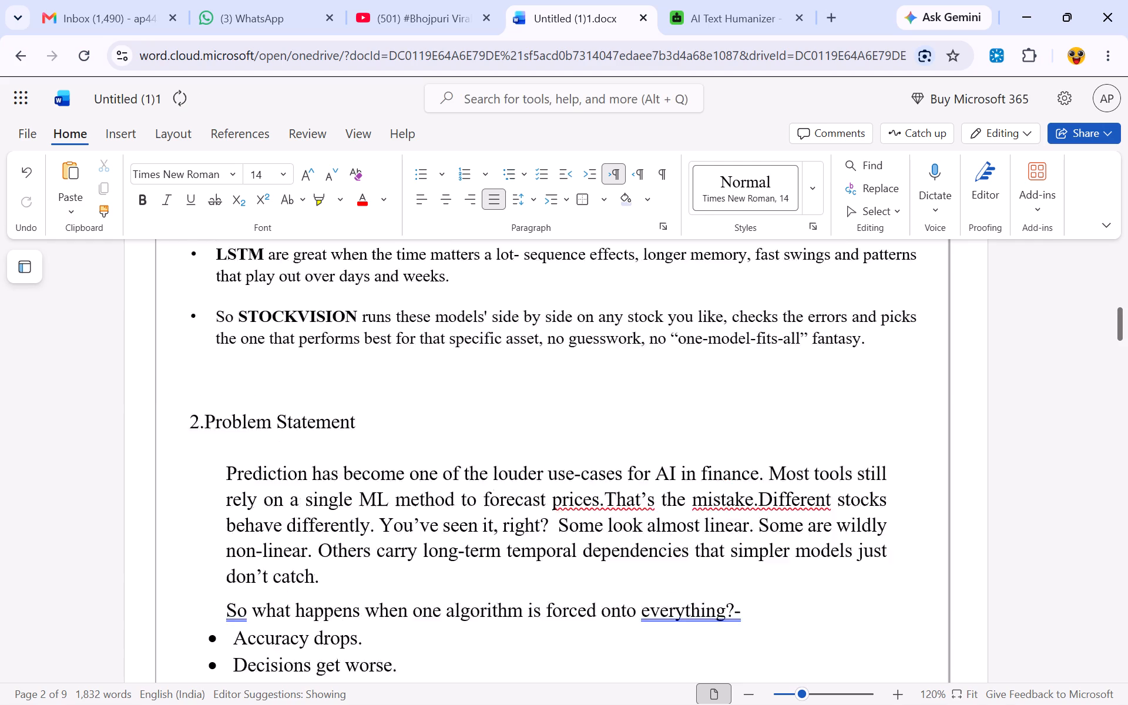
scroll(318, 293, right, 1)
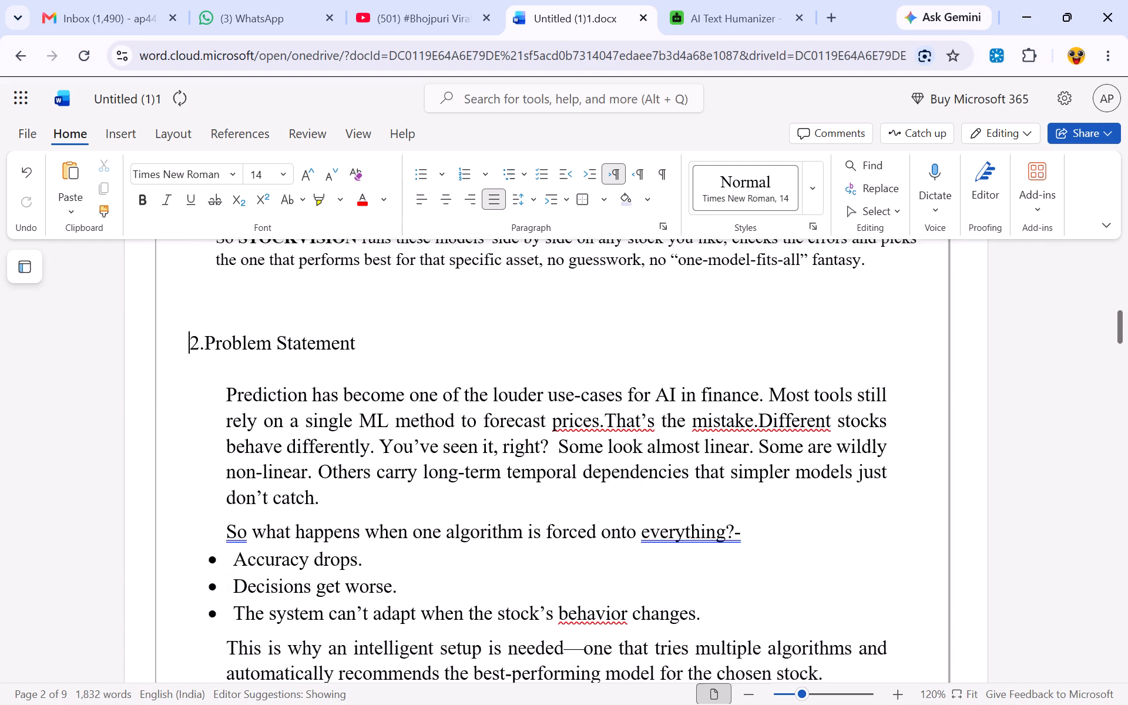
scroll(318, 293, right, 1)
scroll(318, 293, down, 2)
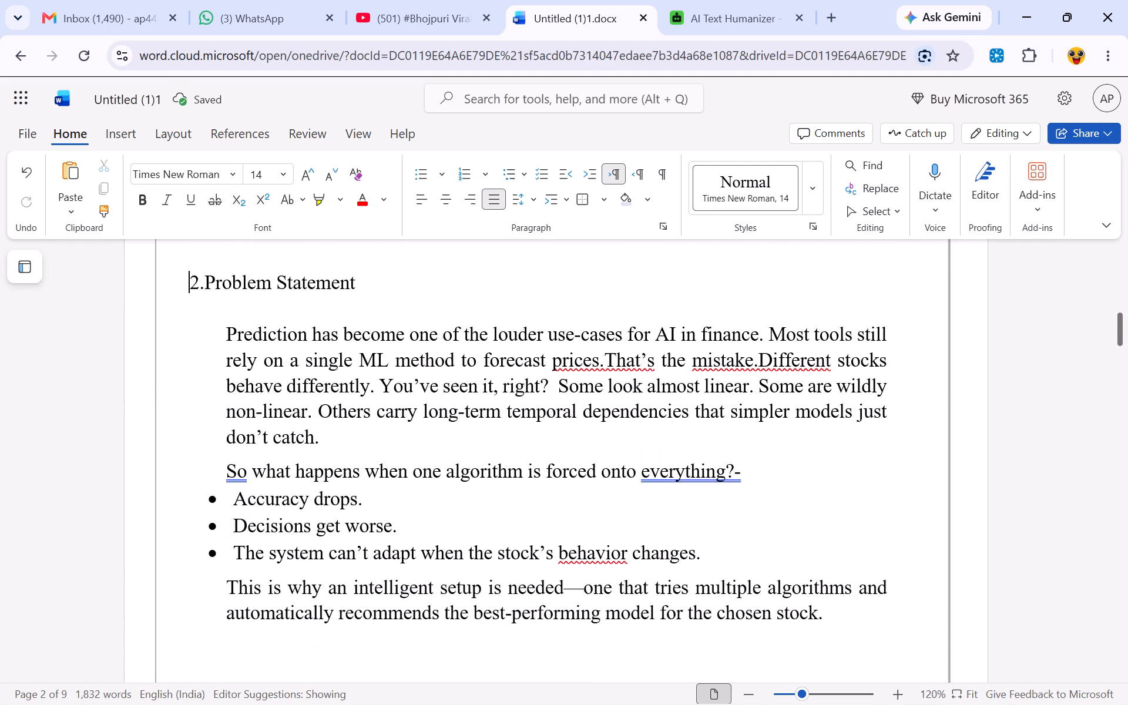
scroll(318, 293, down, 2)
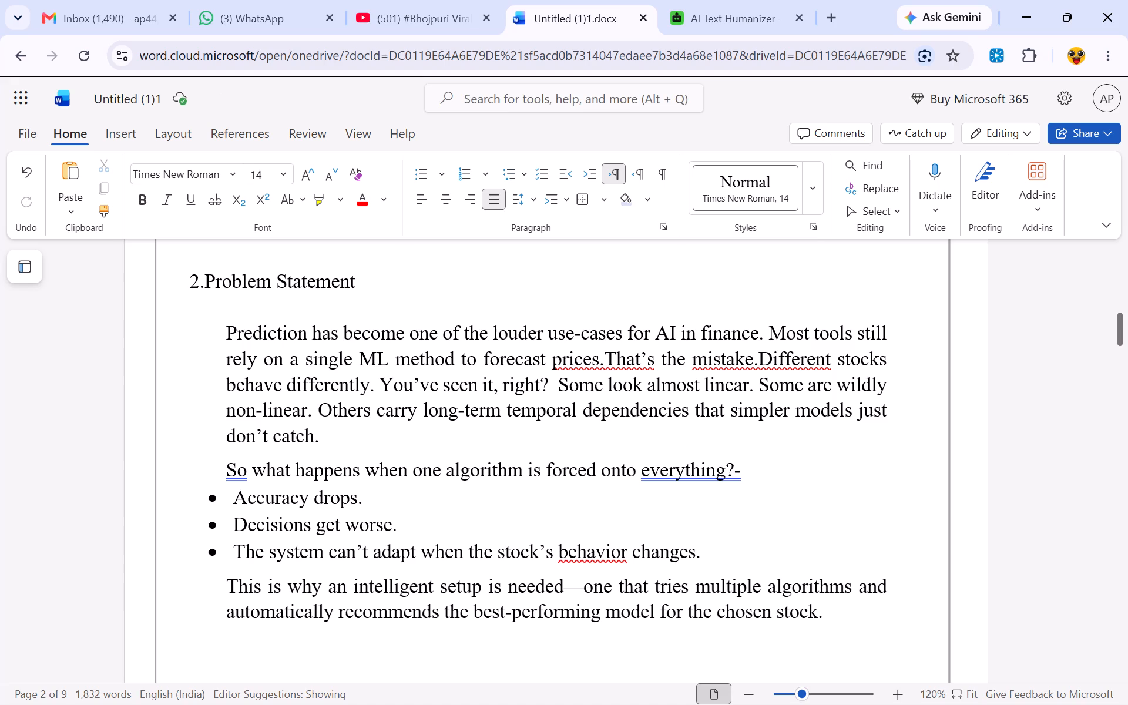
scroll(318, 293, down, 3)
Replace "has become" with "is" so the first Problem Statement sentence opens "Prediction is one of the louder use-cases".
scroll(318, 293, down, 1)
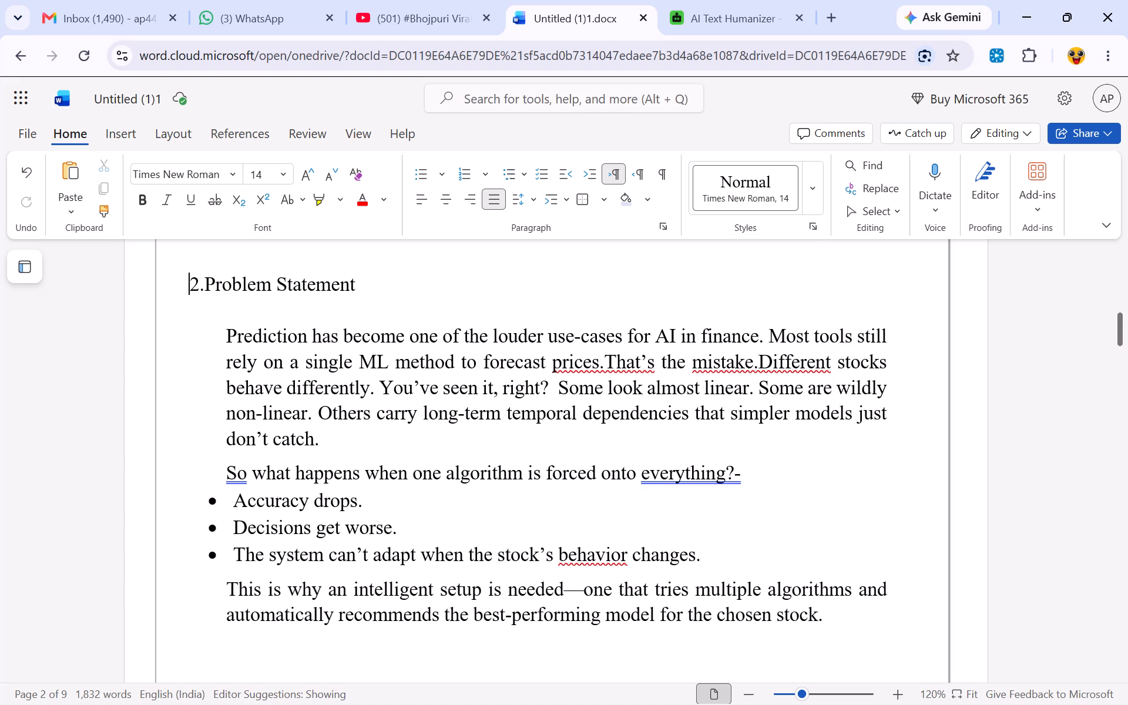
click(338, 333)
click(401, 337)
key(Right)
key(BackSpace)
key(BackSpace)
key(BackSpace)
key(BackSpace)
key(BackSpace)
key(BackSpace)
key(BackSpace)
key(BackSpace)
key(BackSpace)
key(BackSpace)
key(BackSpace)
key(BackSpace)
key(BackSpace)
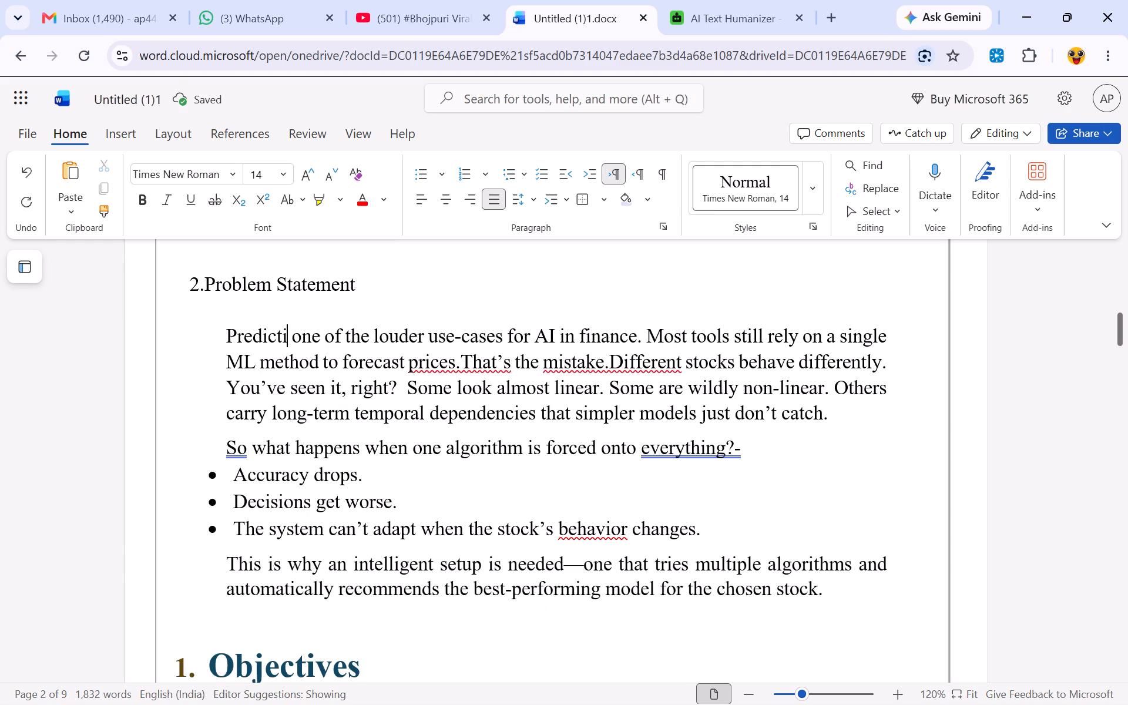
text(on is)
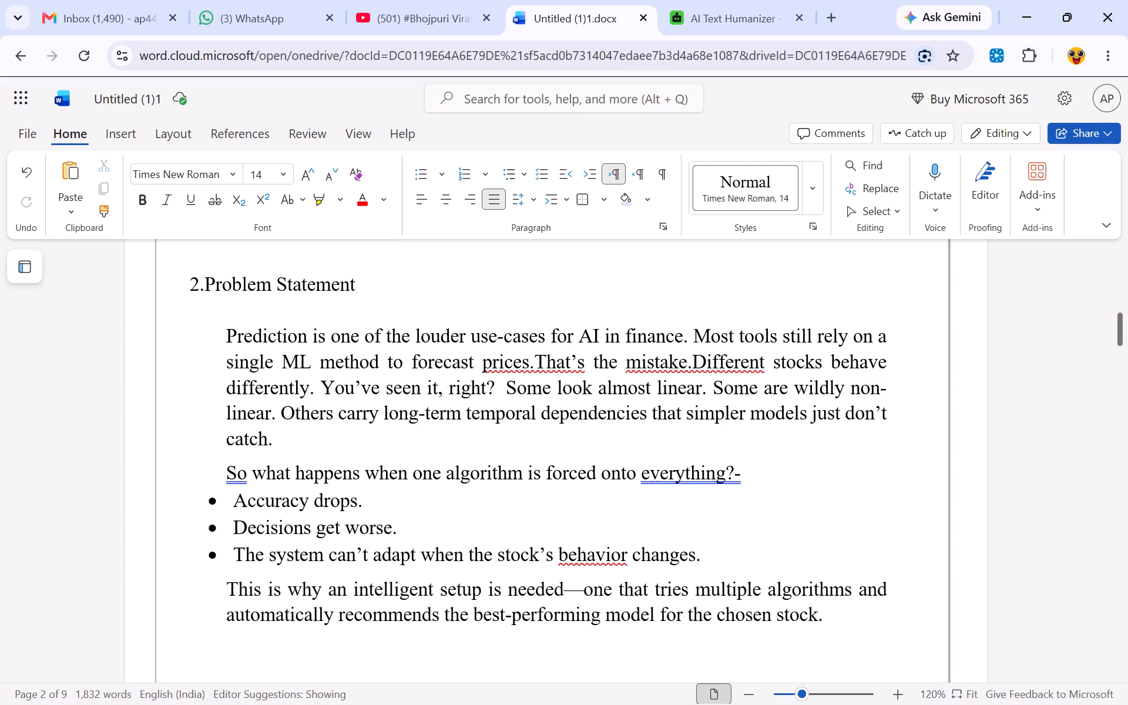
Replace "rely on" with "use" in the sentence beginning "Most tools still".
click(869, 340)
key(BackSpace)
key(BackSpace)
key(BackSpace)
key(BackSpace)
key(BackSpace)
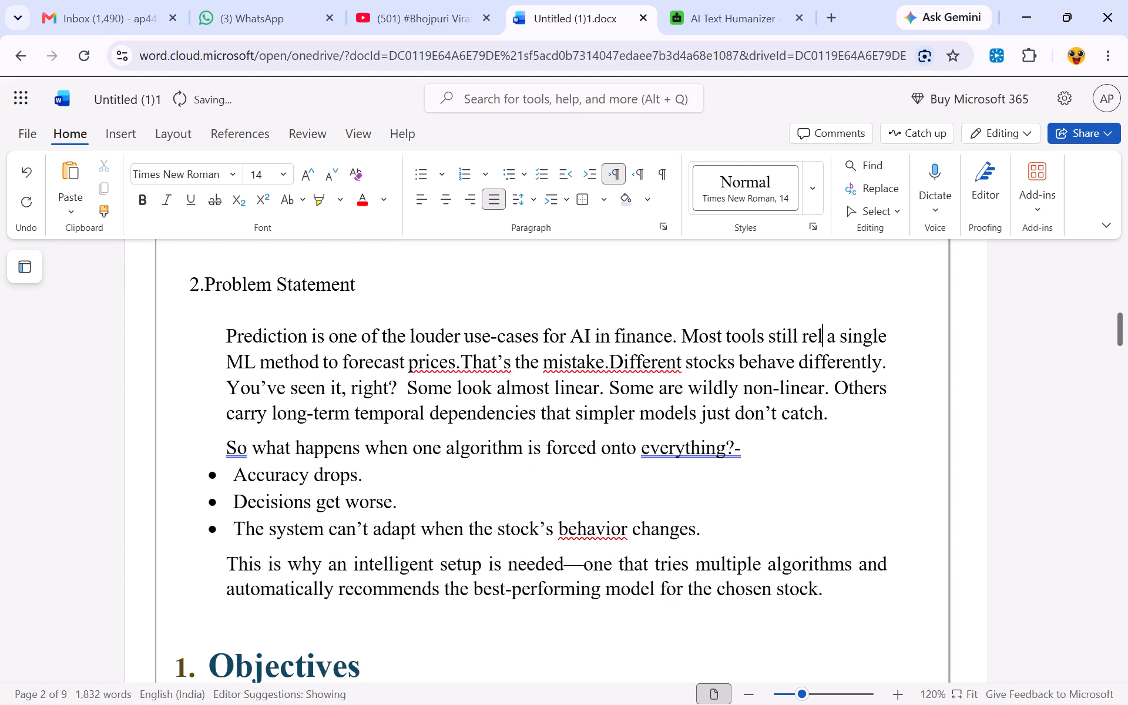
key(BackSpace)
key(BackSpace)
text(use)
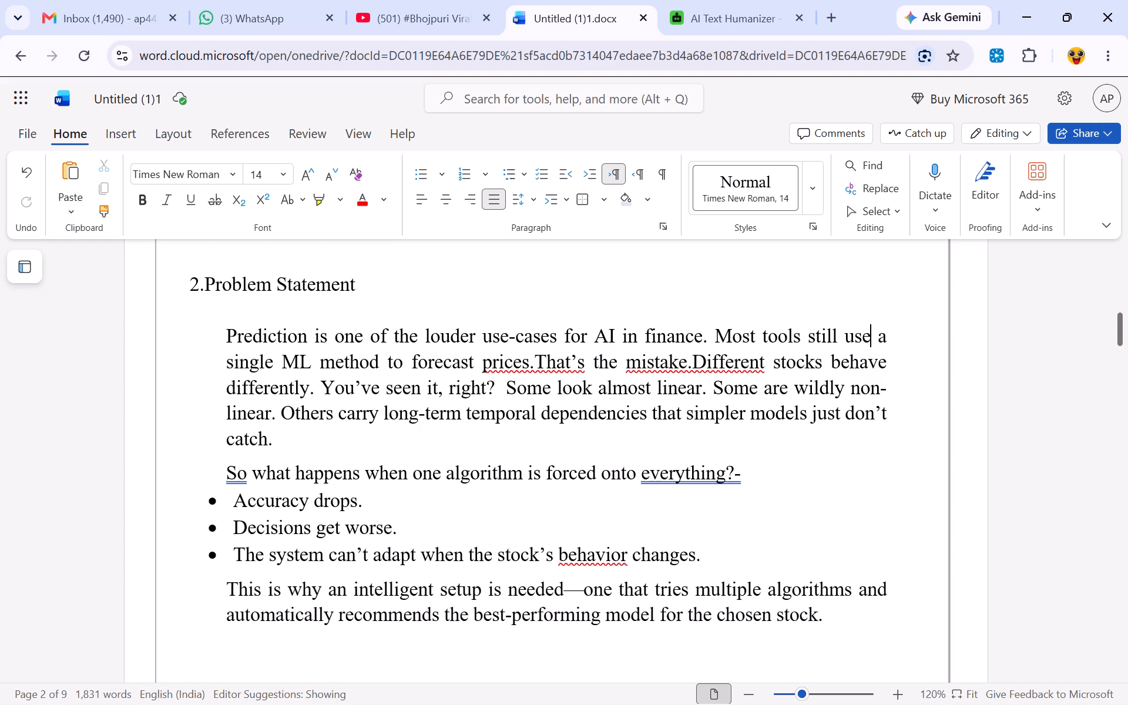
Accept the spelling suggestion "prices. That's" for the flagged run-together words in the first Problem Statement paragraph.
click(529, 368)
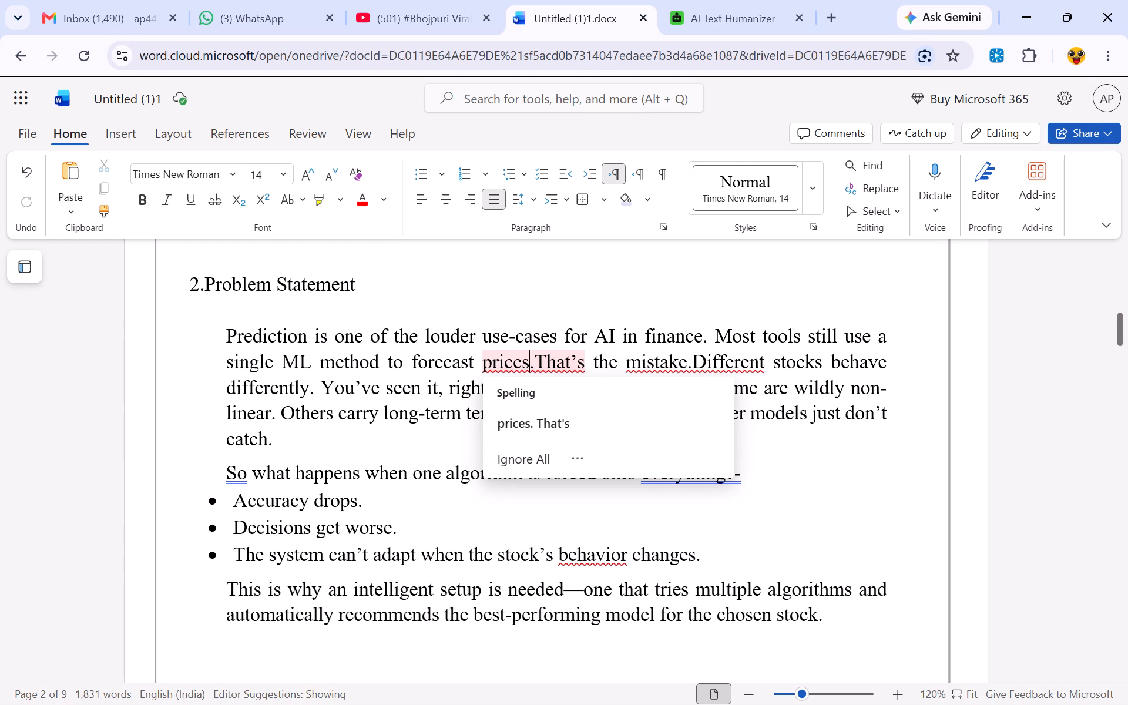
click(532, 422)
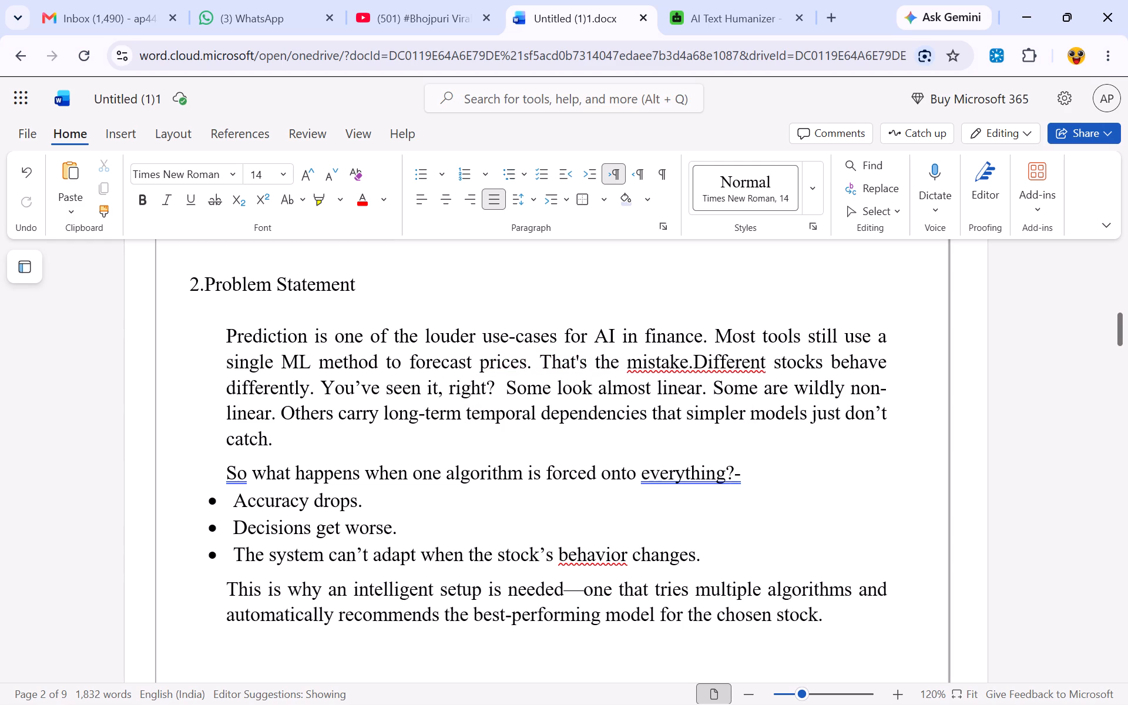
Replace "forecast" with "predict" before "prices" in the sentence about using a single ML method.
click(471, 364)
key(BackSpace)
key(BackSpace)
key(BackSpace)
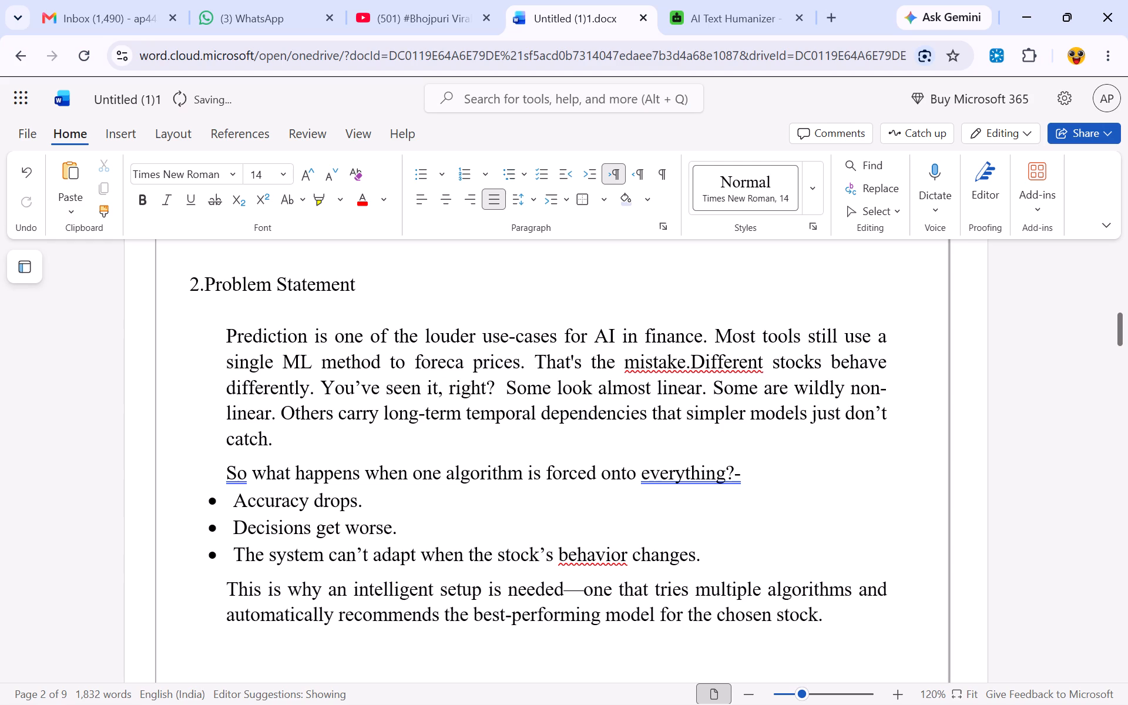
key(BackSpace)
key(BackSpace)
key(BackSpace)
key(BackSpace)
key(BackSpace)
key(BackSpace)
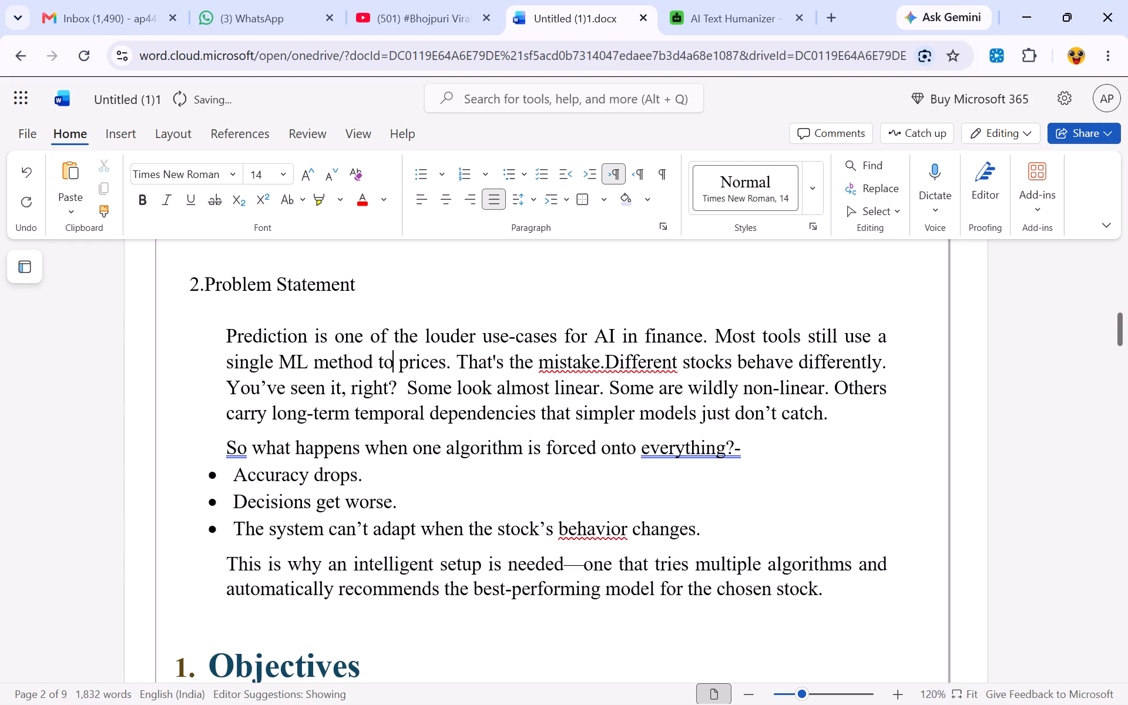
key(space)
text(predict)
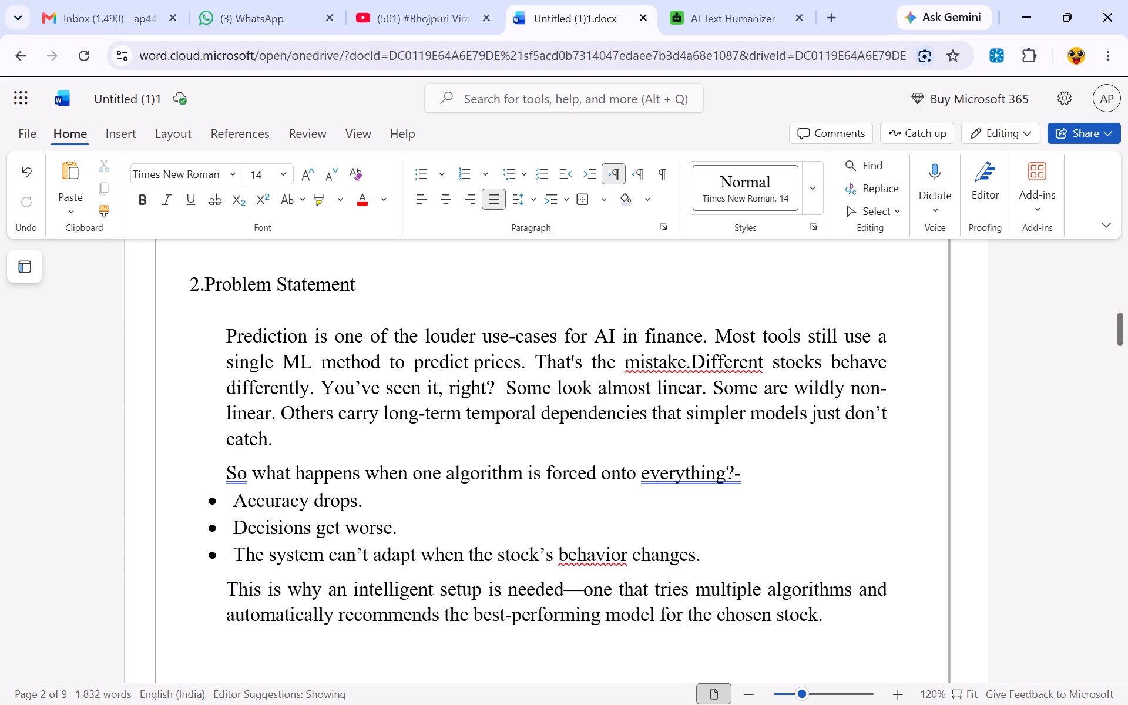
Accept the spelling suggestion "mistake. Different" for the flagged run-together words in the first Problem Statement paragraph.
click(687, 363)
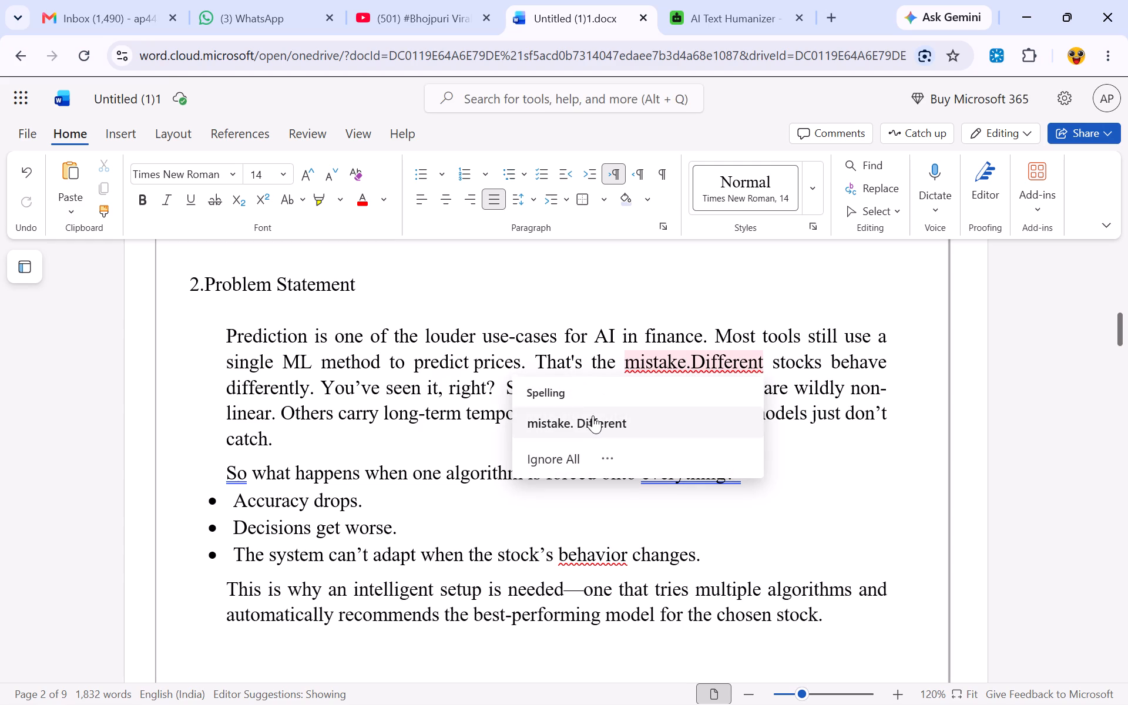
click(592, 417)
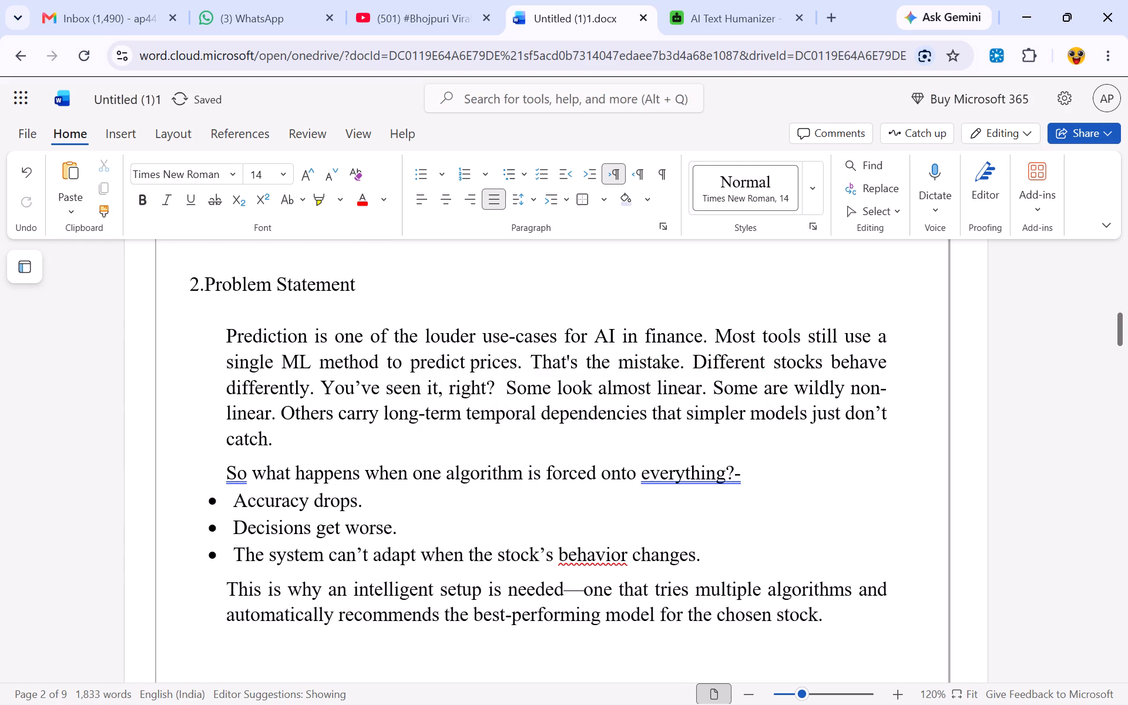
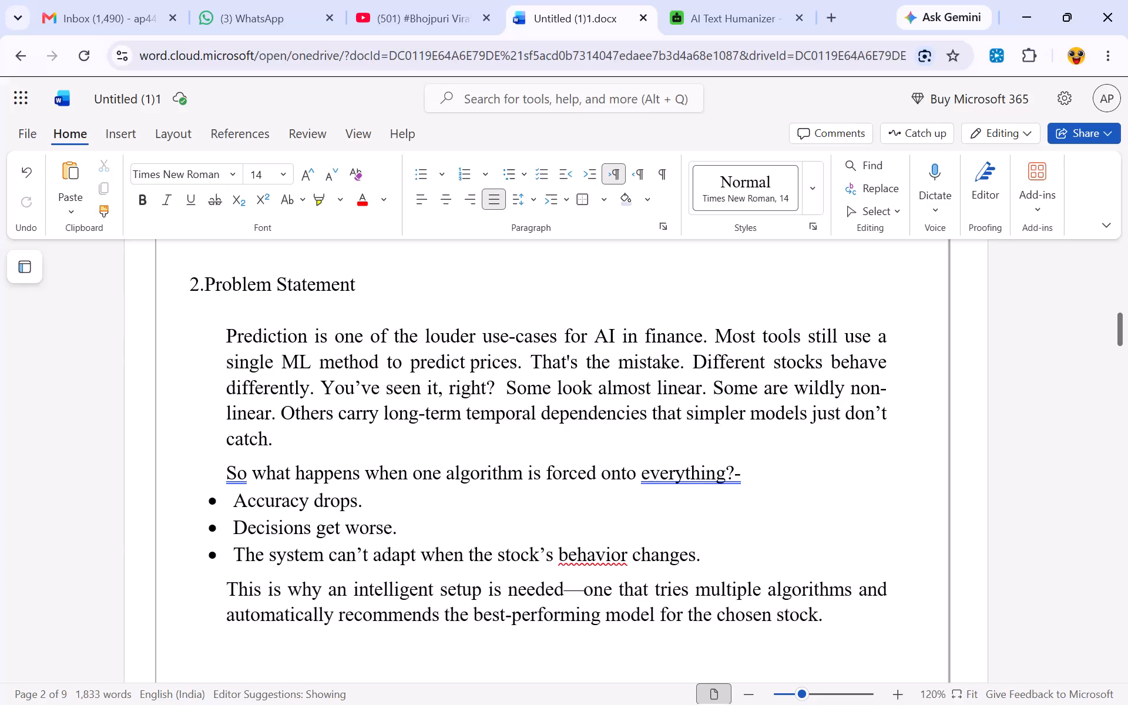
Expand the contraction "You've" to "You have" in the "seen it" sentence of the first Problem Statement paragraph.
key(Down)
key(Down)
key(Down)
key(Left)
key(Up)
key(Up)
key(Up)
key(Down)
key(Right)
key(Right)
key(Right)
key(Right)
key(Right)
key(Right)
key(Right)
key(Right)
key(Right)
key(Right)
key(Right)
key(Right)
key(BackSpace)
key(space)
text(hav)
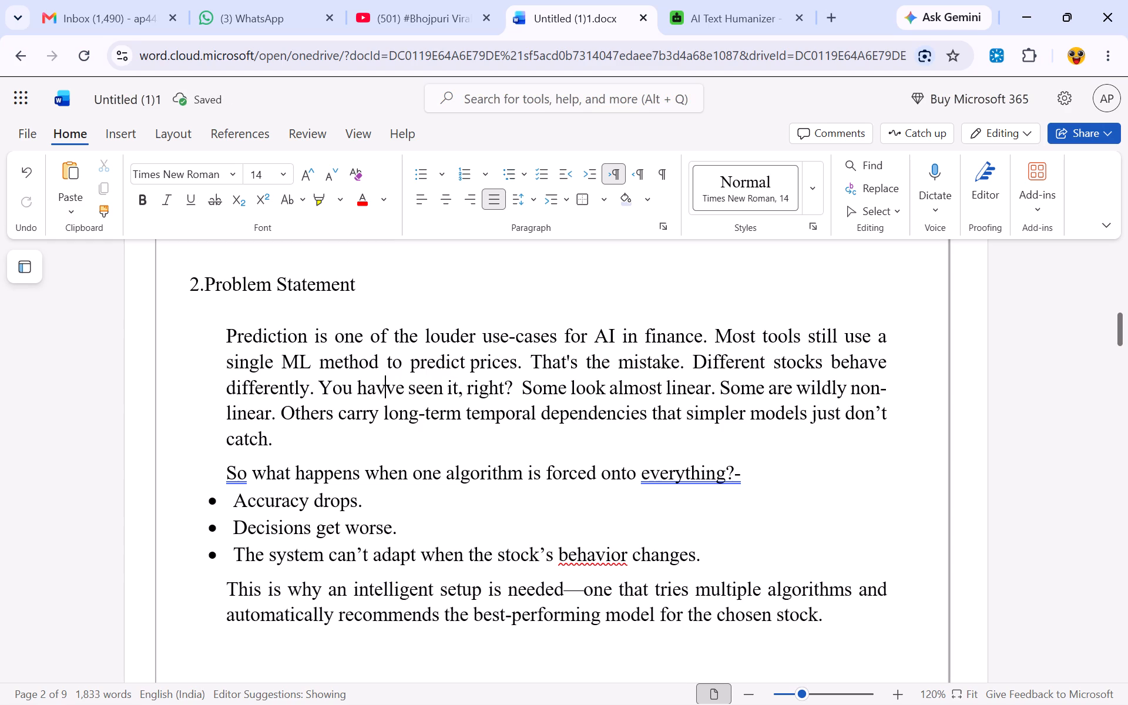
key(BackSpace)
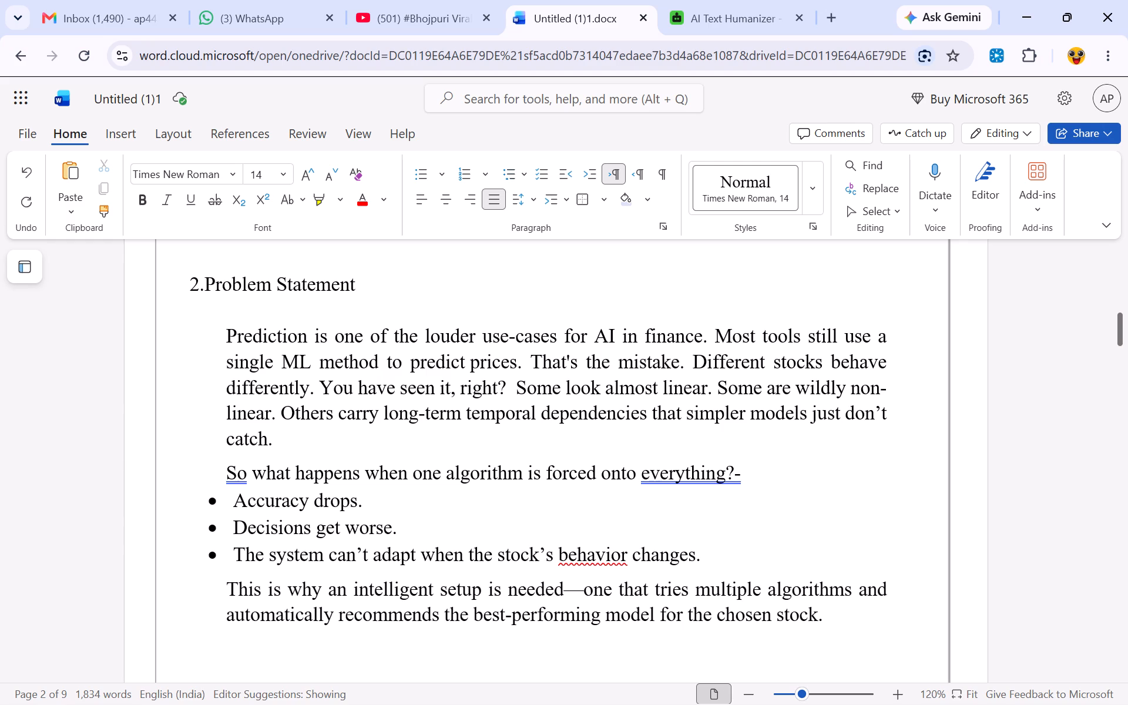
Replace "right" with "no" at the end of the question beginning "You have seen it".
key(Right)
key(Right)
key(Right)
key(Right)
key(Right)
key(Right)
key(Right)
key(Right)
key(Right)
key(Right)
key(Right)
key(Right)
key(Right)
key(Right)
key(Right)
key(Right)
key(Right)
key(BackSpace)
key(BackSpace)
key(BackSpace)
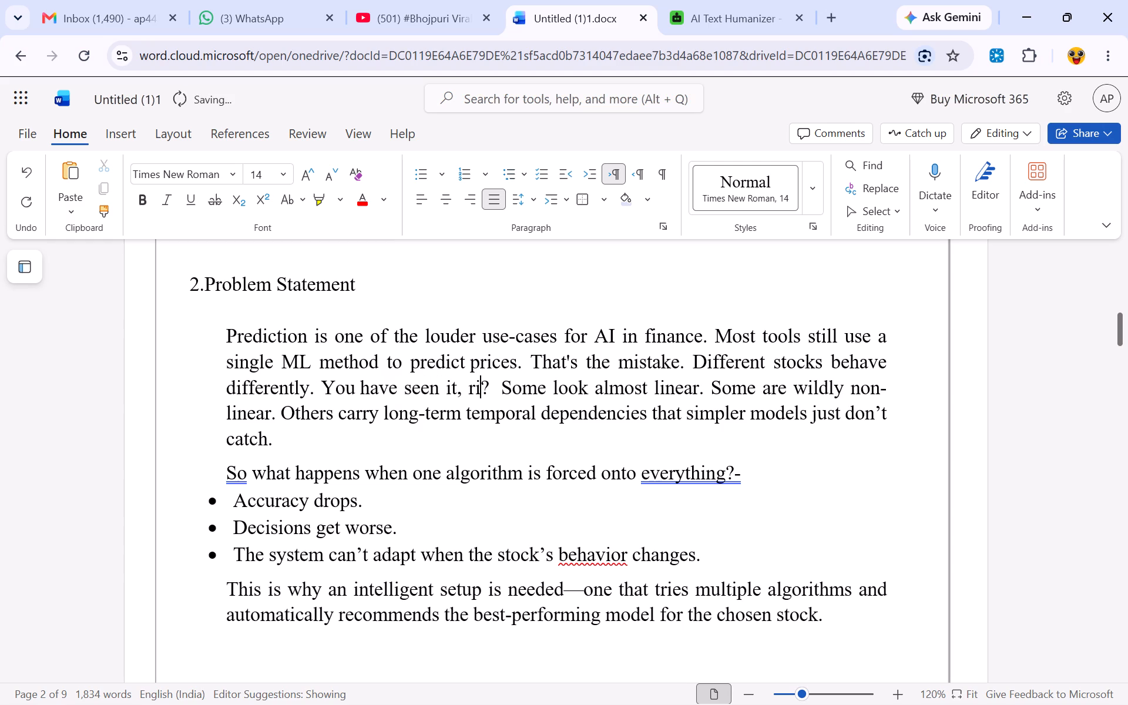
key(BackSpace)
key(BackSpace)
key(BackSpace)
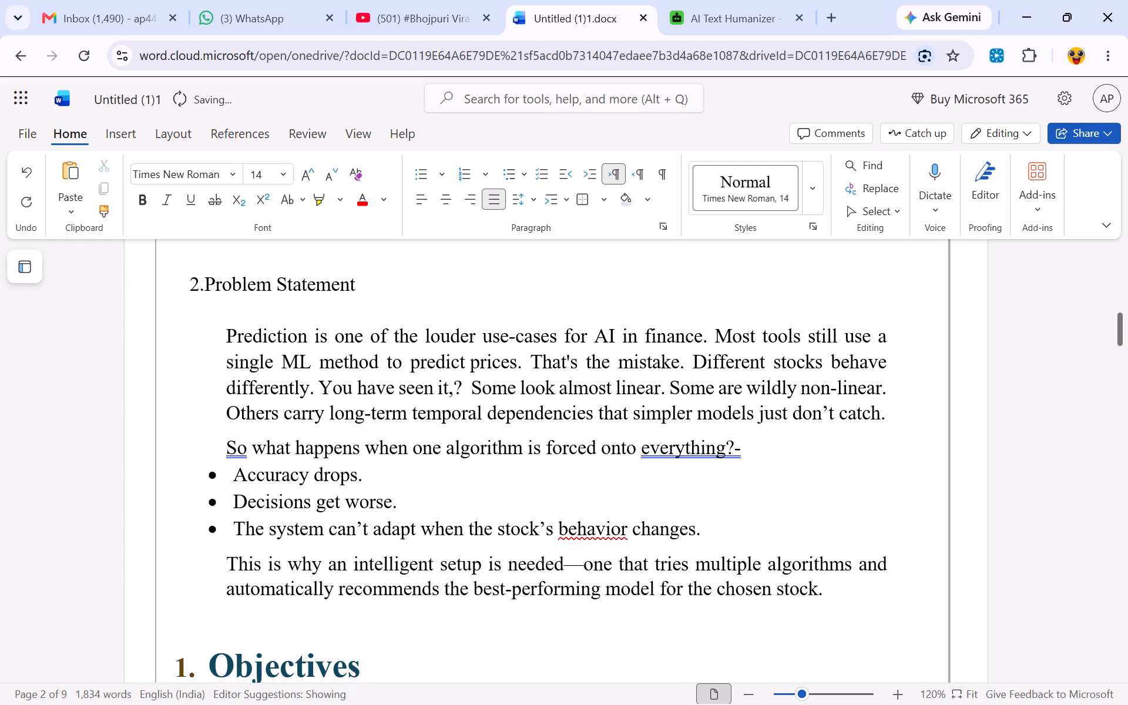
key(space)
text(no)
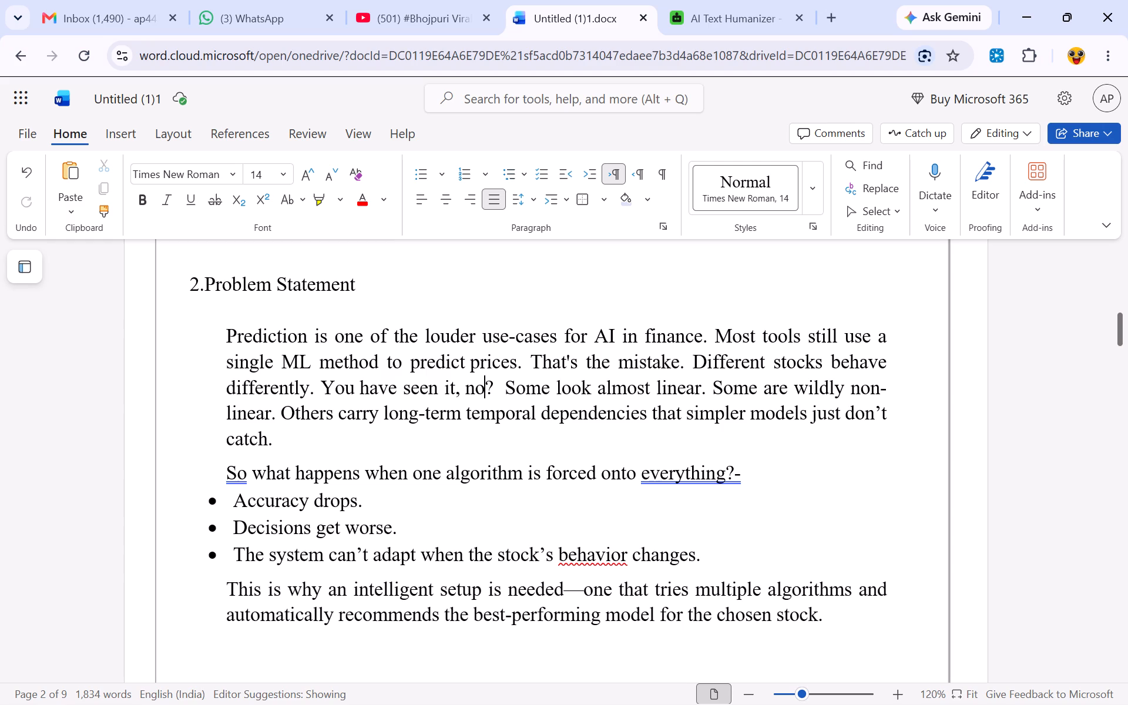
Replace "look" with "are" in the sentence about some stocks being almost linear.
key(Right)
key(Right)
key(Right)
key(Right)
key(Right)
key(Right)
key(Right)
key(Right)
key(Right)
key(Right)
key(Right)
key(Right)
key(BackSpace)
key(BackSpace)
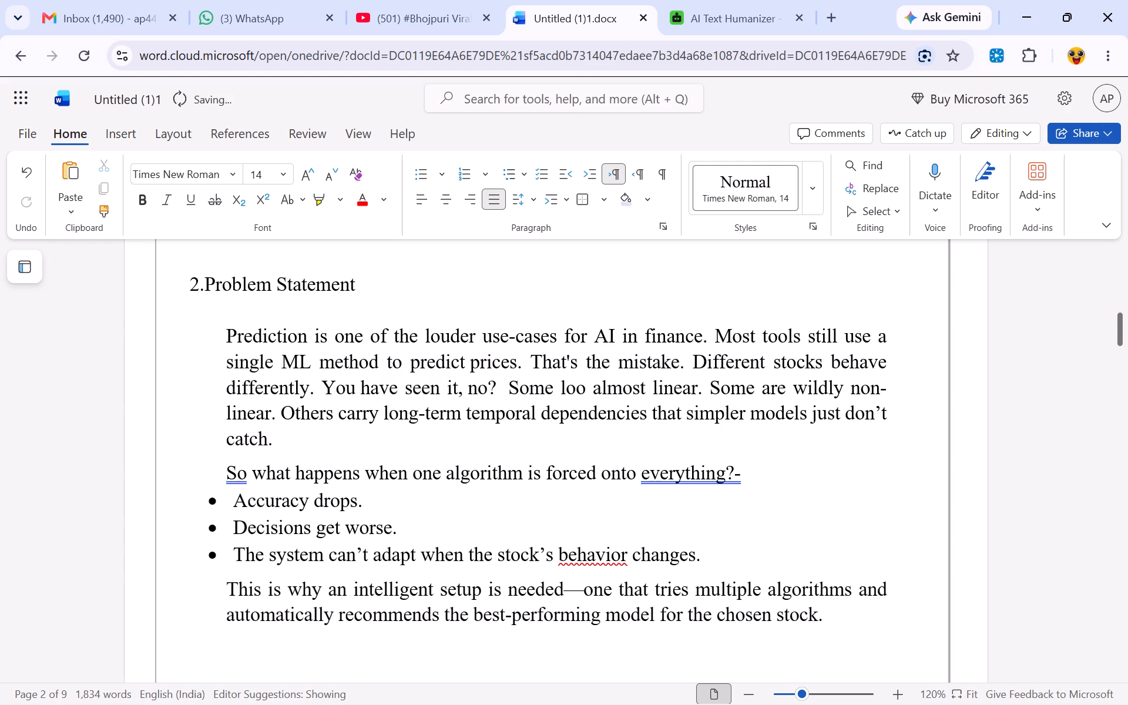
key(BackSpace)
key(BackSpace)
key(BackSpace)
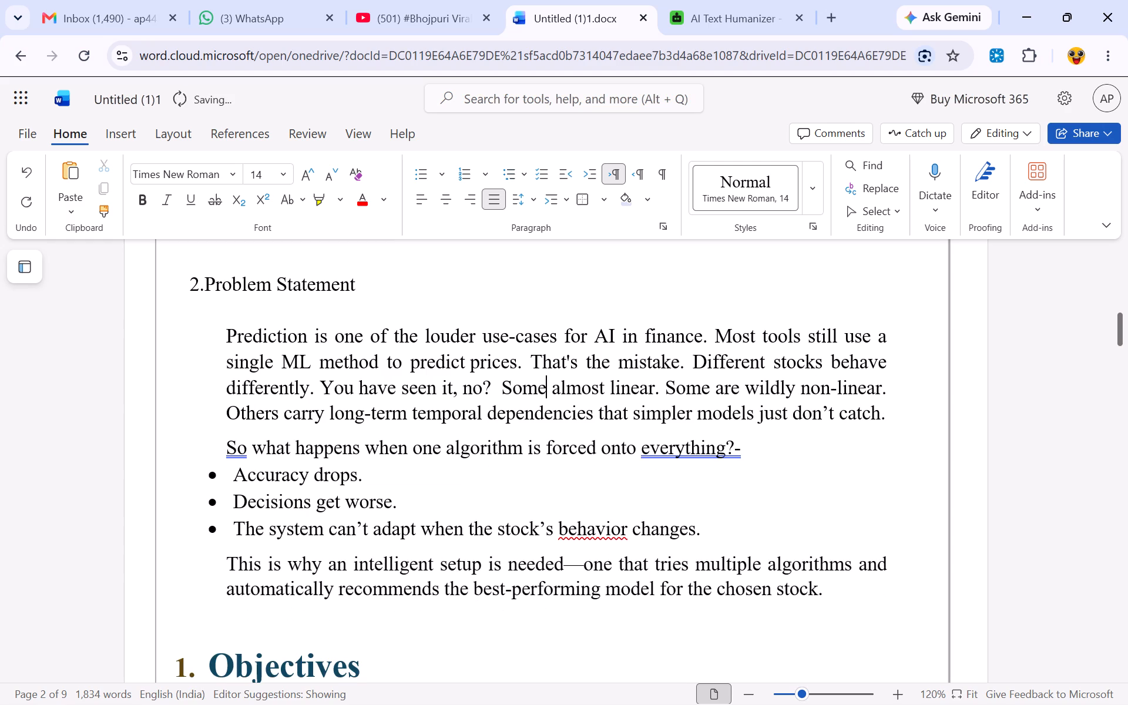
key(space)
text(are)
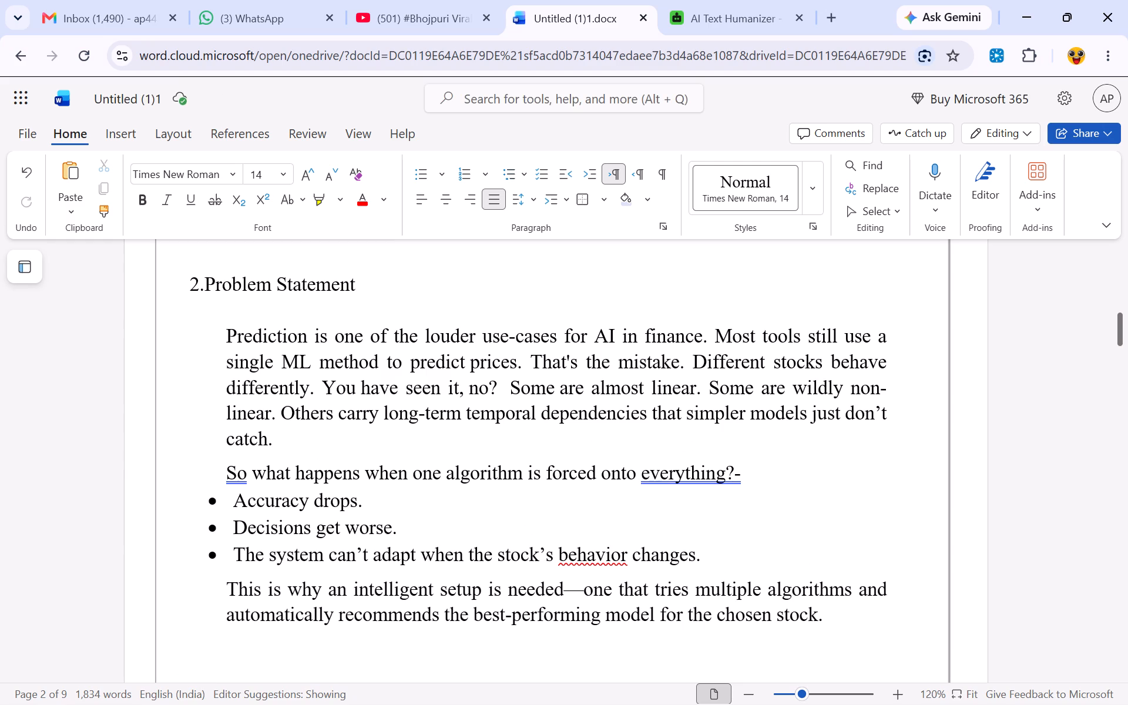
Delete the word "wildly" before "non-linear" in the first Problem Statement paragraph.
key(Right)
key(Right)
key(Right)
key(Right)
key(Right)
key(Right)
key(Right)
key(Right)
key(Right)
key(Right)
key(Right)
key(Right)
key(Right)
key(Right)
key(Right)
key(Right)
key(Right)
key(Right)
key(Right)
key(Right)
key(Right)
key(Right)
key(Right)
key(Right)
key(Right)
key(Right)
key(Right)
key(Right)
key(Right)
key(BackSpace)
key(BackSpace)
key(BackSpace)
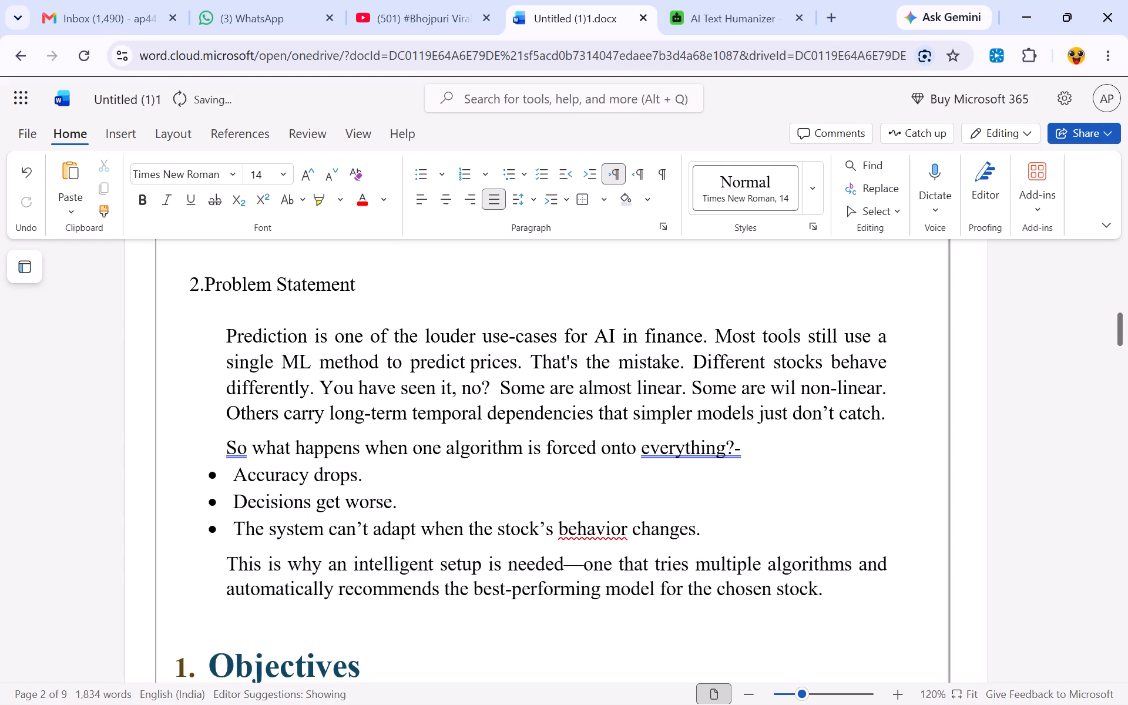
key(BackSpace)
key(BackSpace)
key(BackSpace)
key(BackSpace)
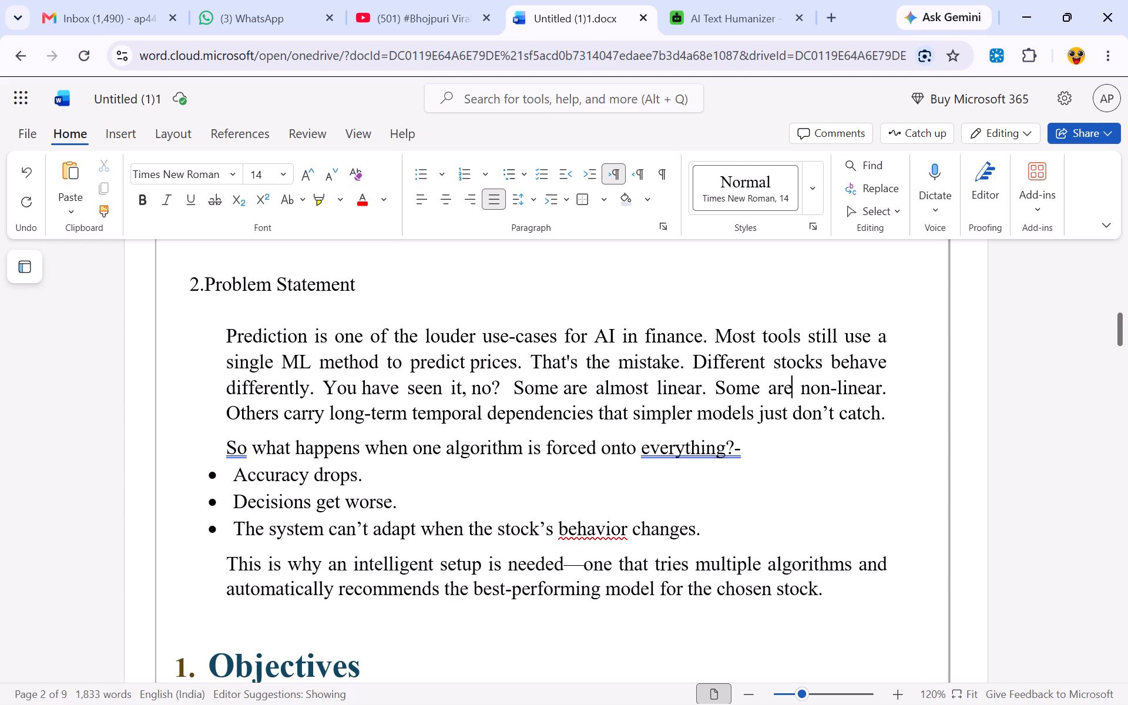
Expand the contraction "don't" to "do not" before "catch" at the end of the first Problem Statement paragraph.
key(Down)
key(Right)
key(Right)
key(Right)
key(Right)
key(BackSpace)
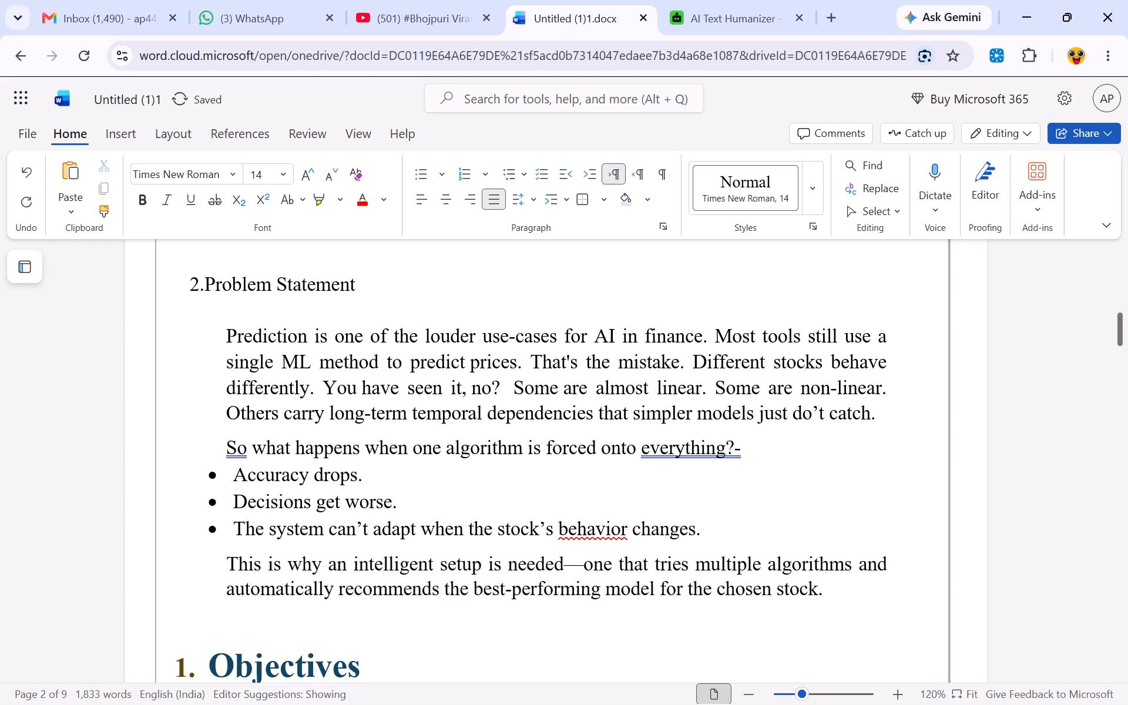
key(Right)
key(BackSpace)
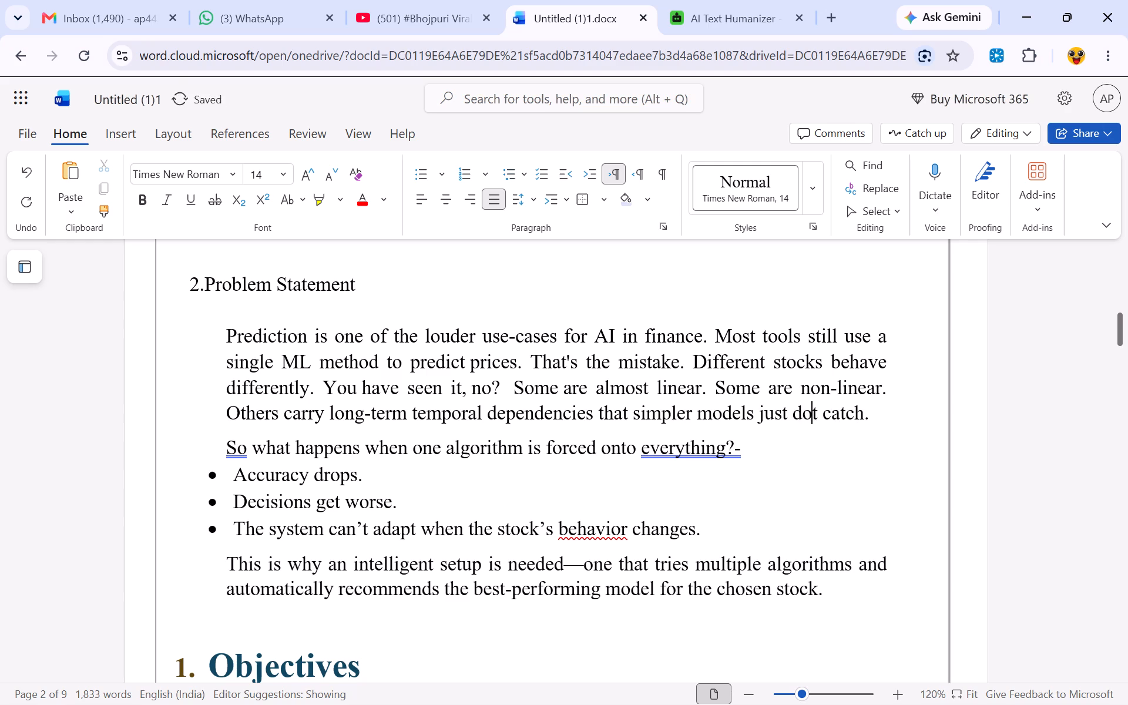
key(space)
text(n)
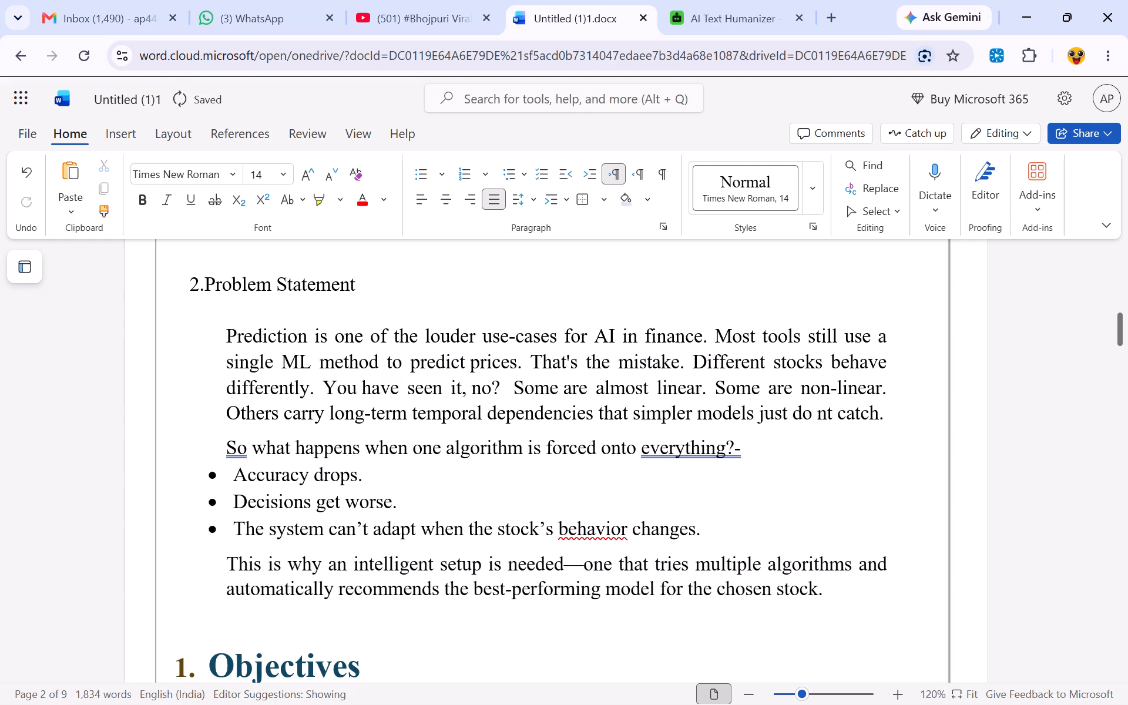
key(o)
Insert two blank lines above the Objectives heading to push it onto the next page with its content.
scroll(690, 415, down, 1)
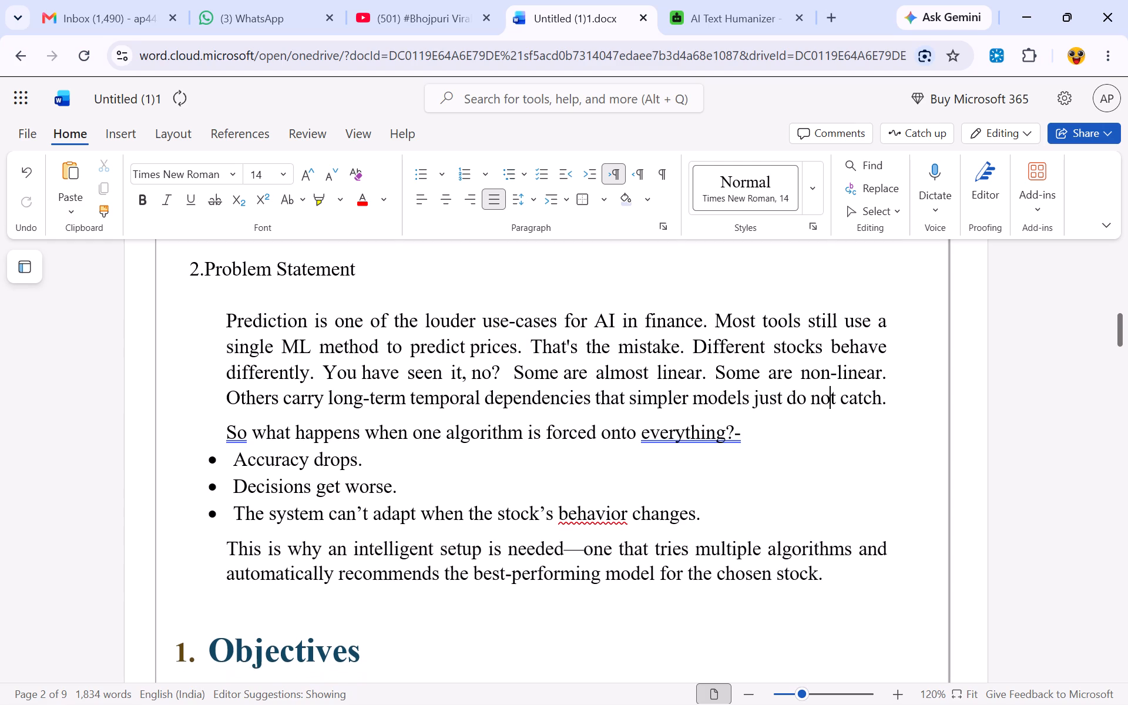
scroll(690, 415, down, 1)
scroll(690, 415, up, 3)
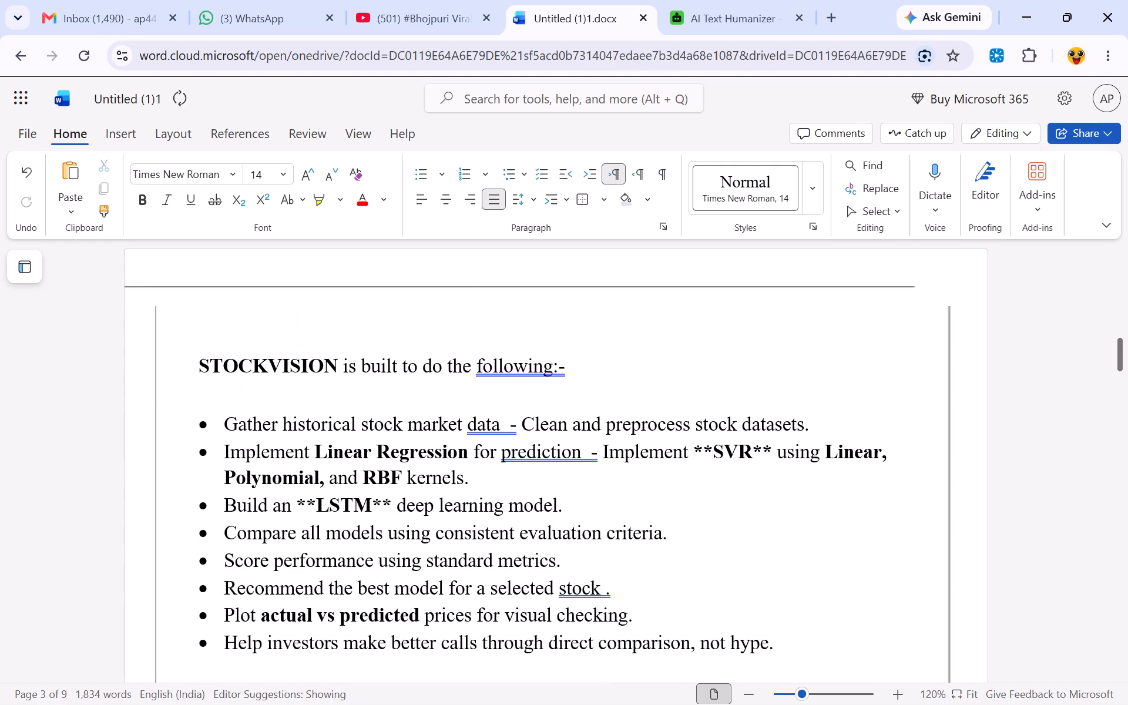
scroll(702, 466, up, 2)
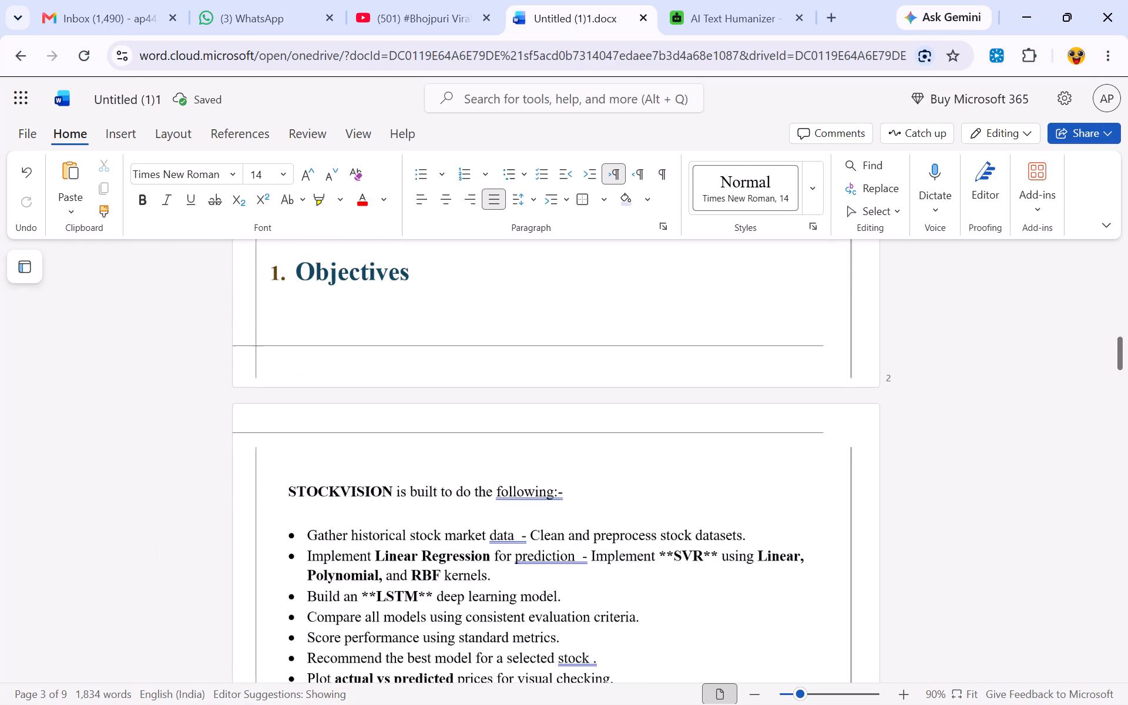
scroll(702, 466, up, 2)
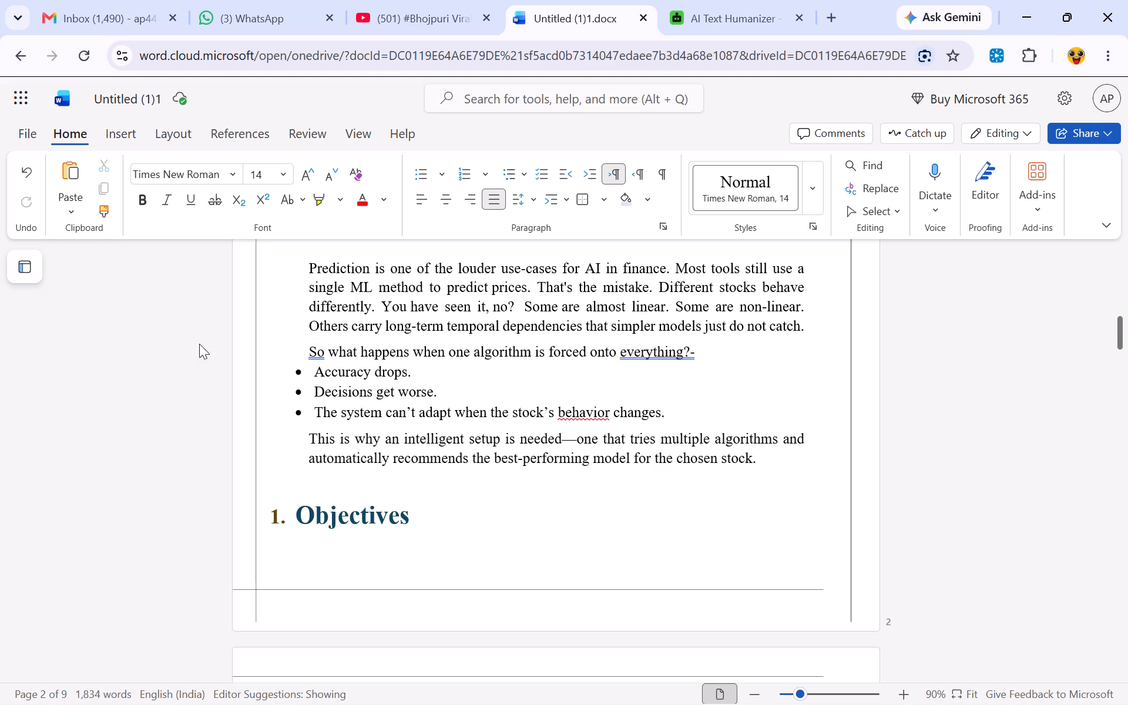
click(365, 516)
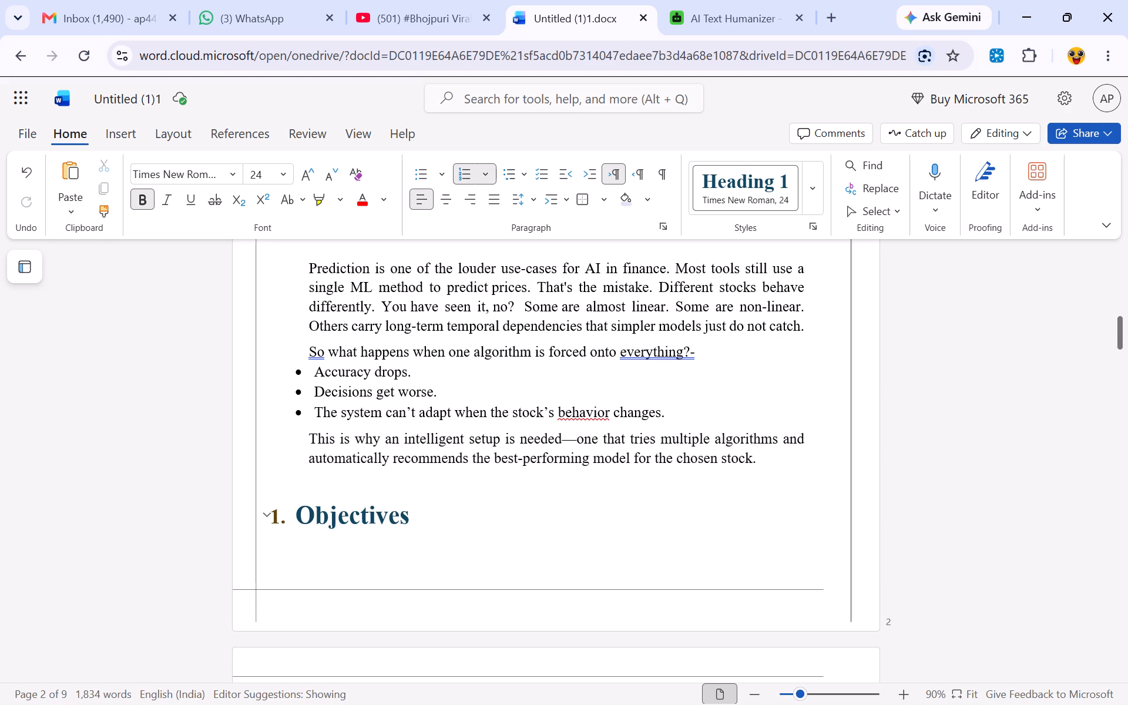
scroll(344, 428, down, 2)
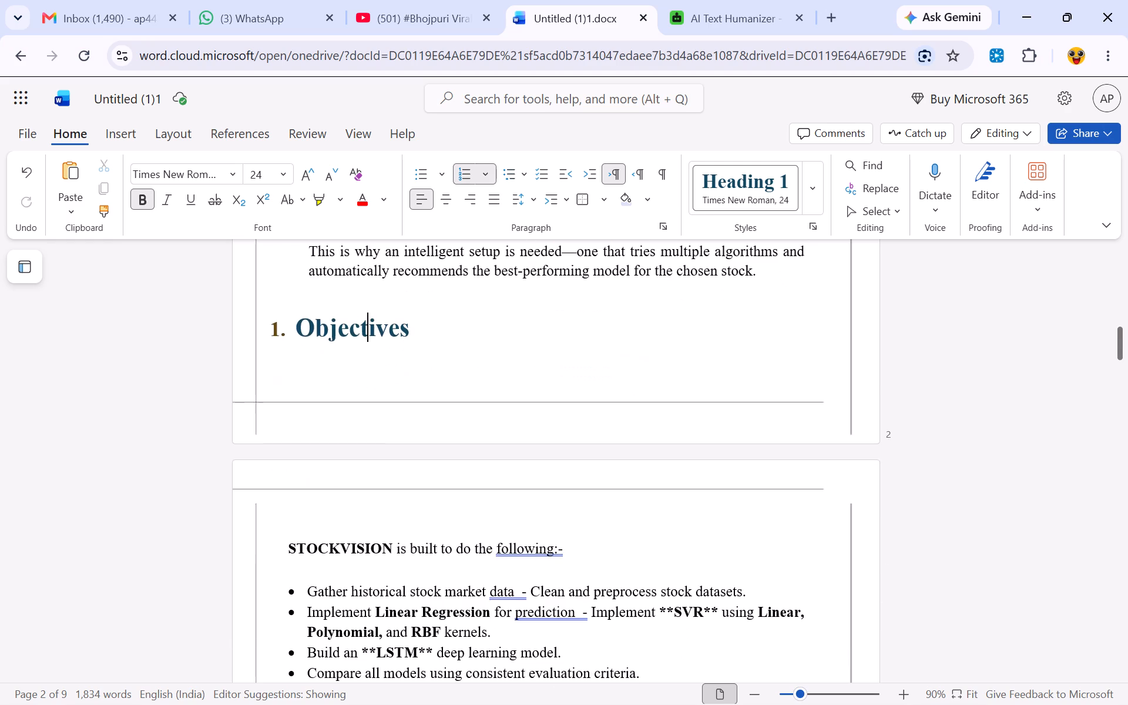
scroll(344, 428, up, 1)
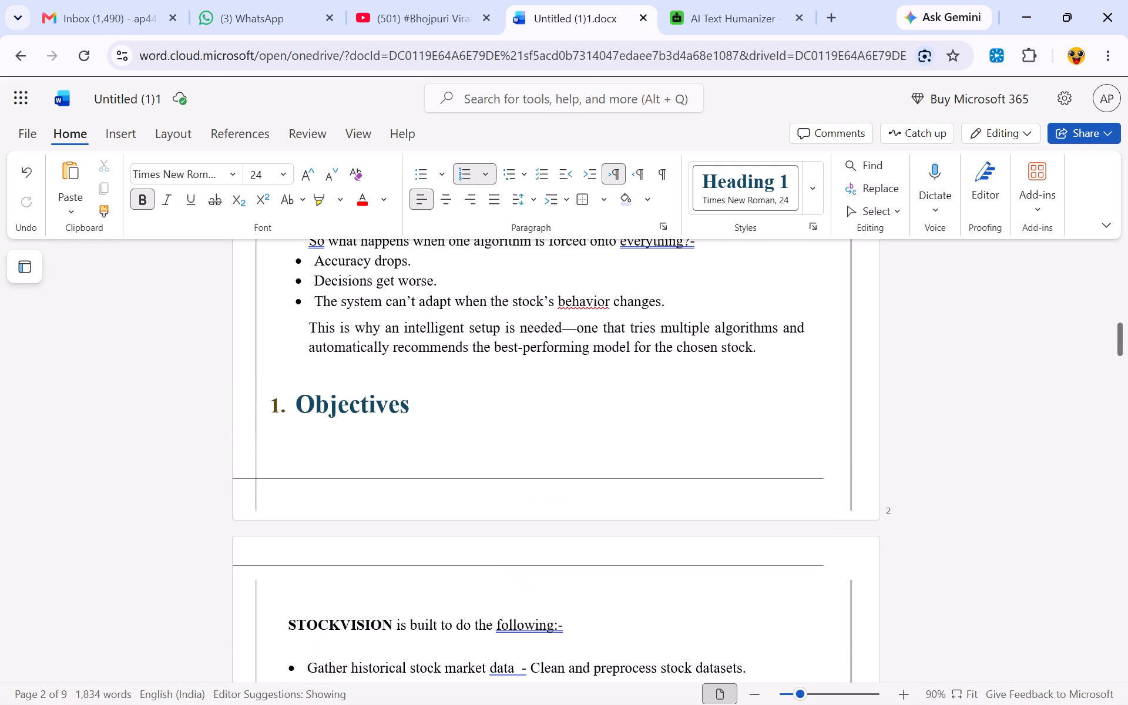
click(327, 368)
key(Return)
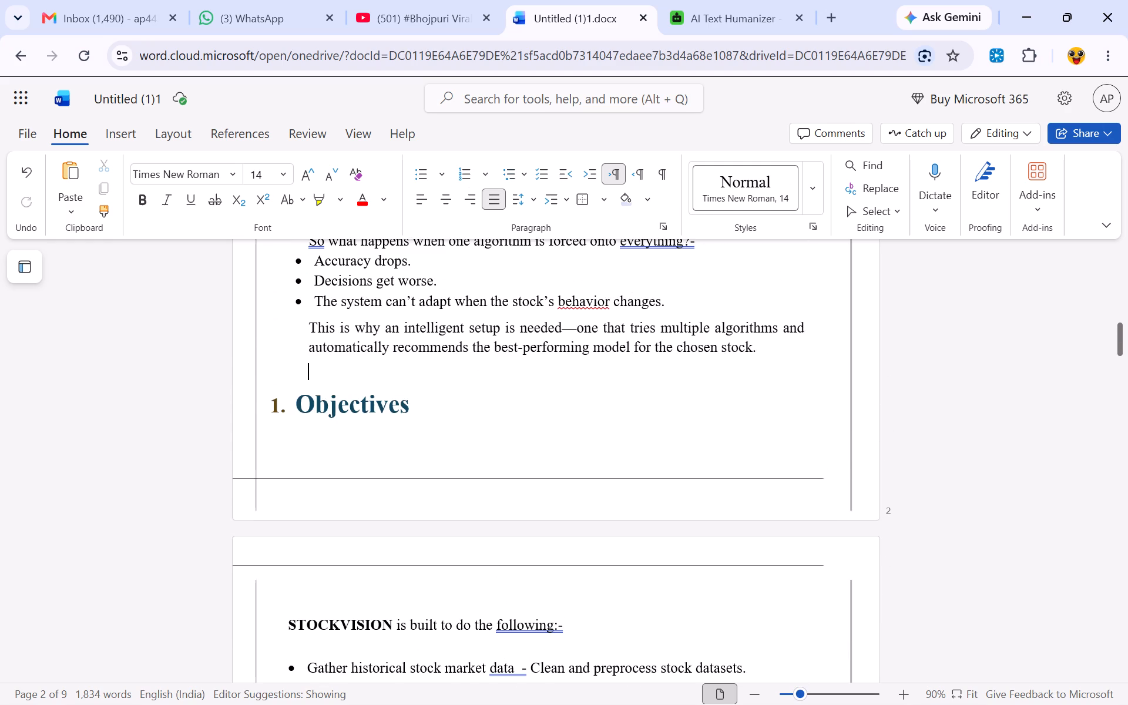
key(Return)
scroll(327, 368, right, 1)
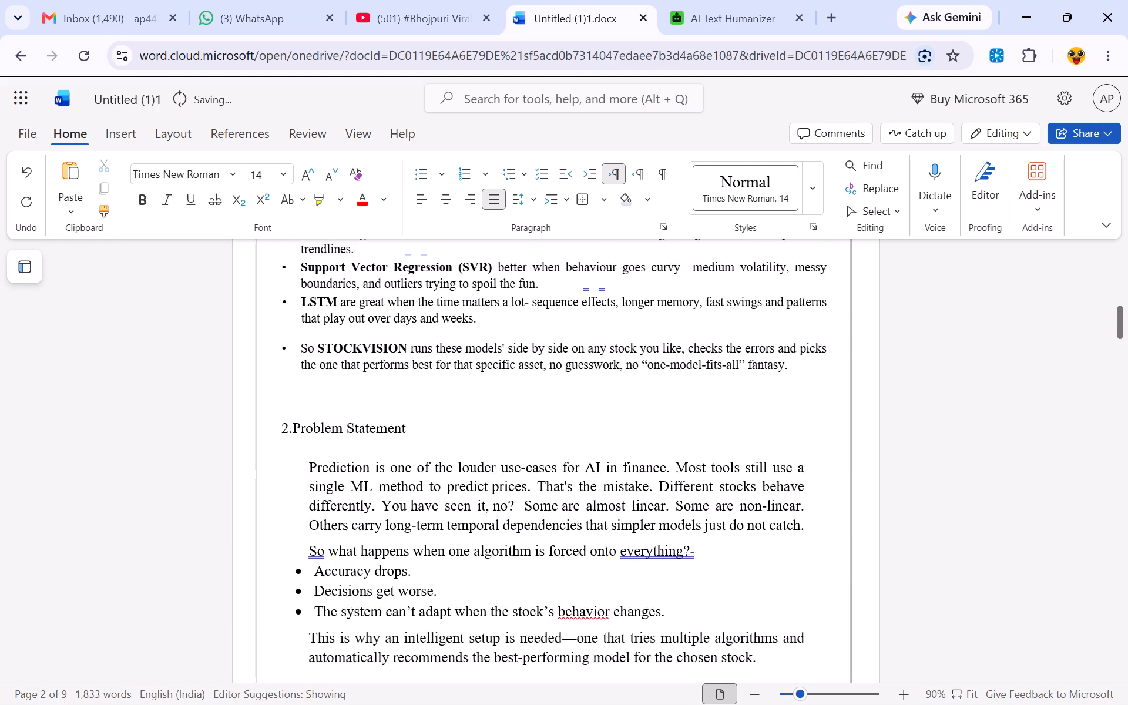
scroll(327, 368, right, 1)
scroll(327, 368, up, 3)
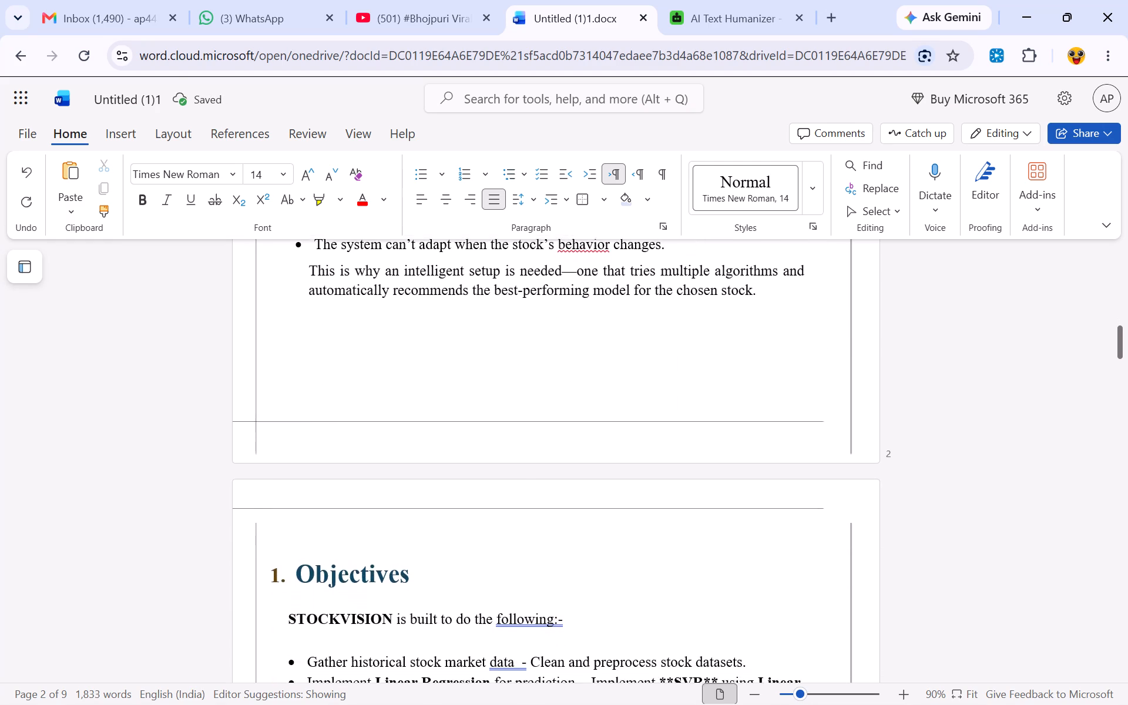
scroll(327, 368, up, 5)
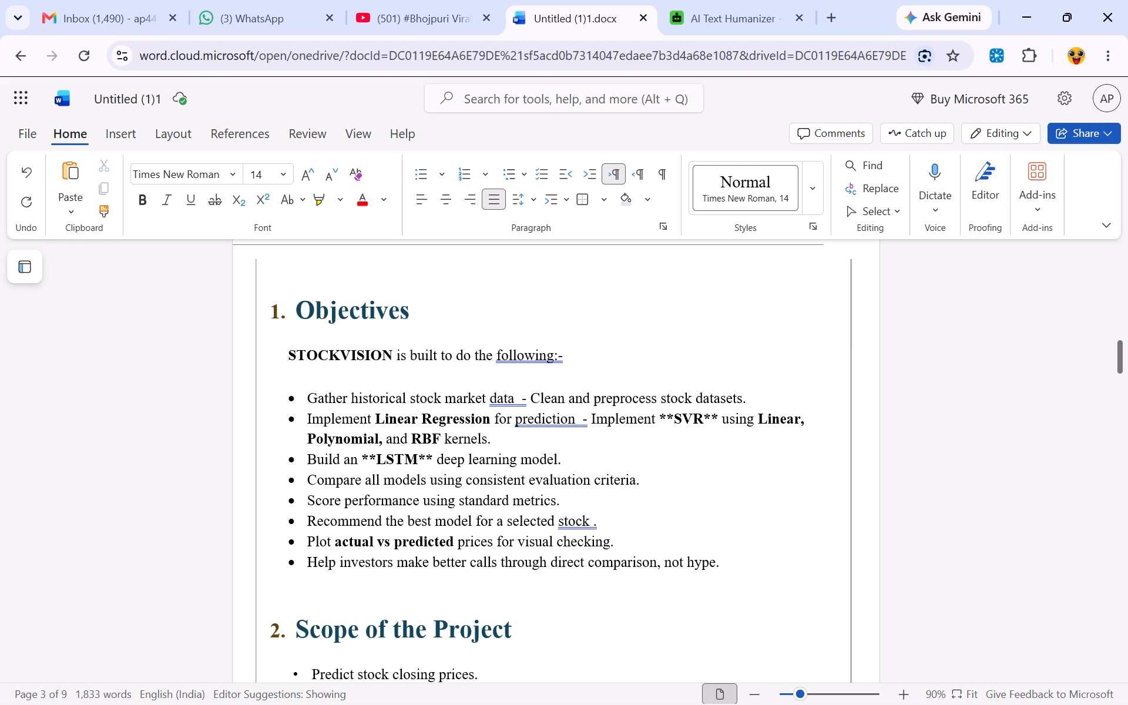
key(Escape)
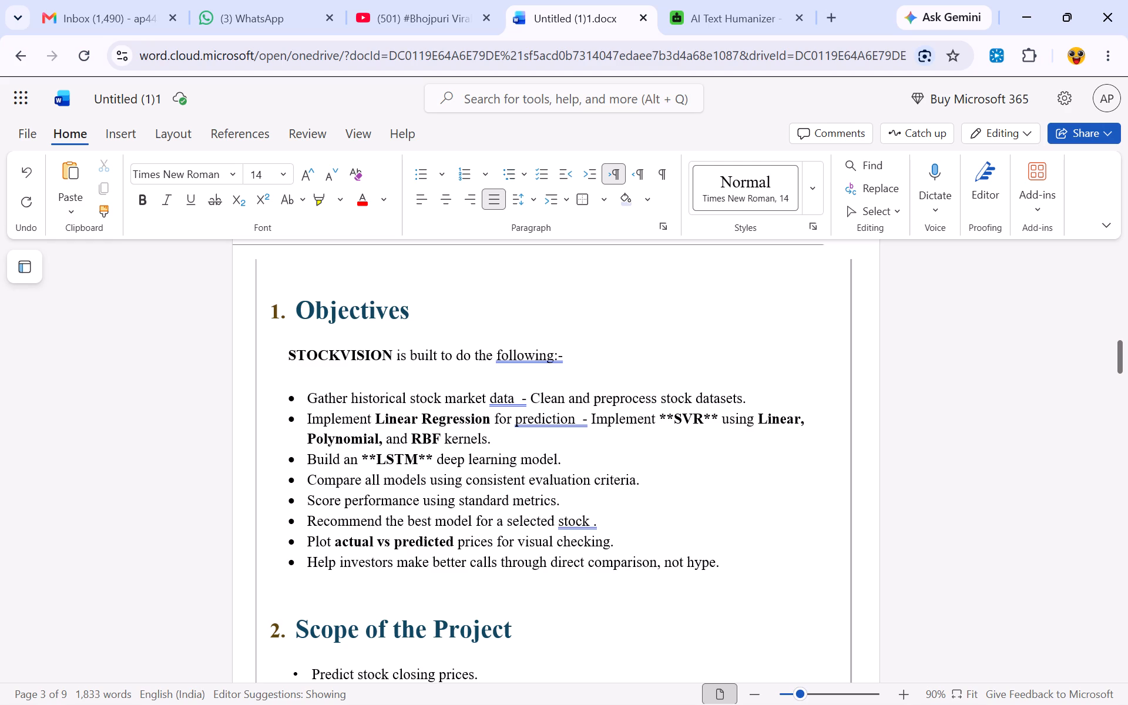
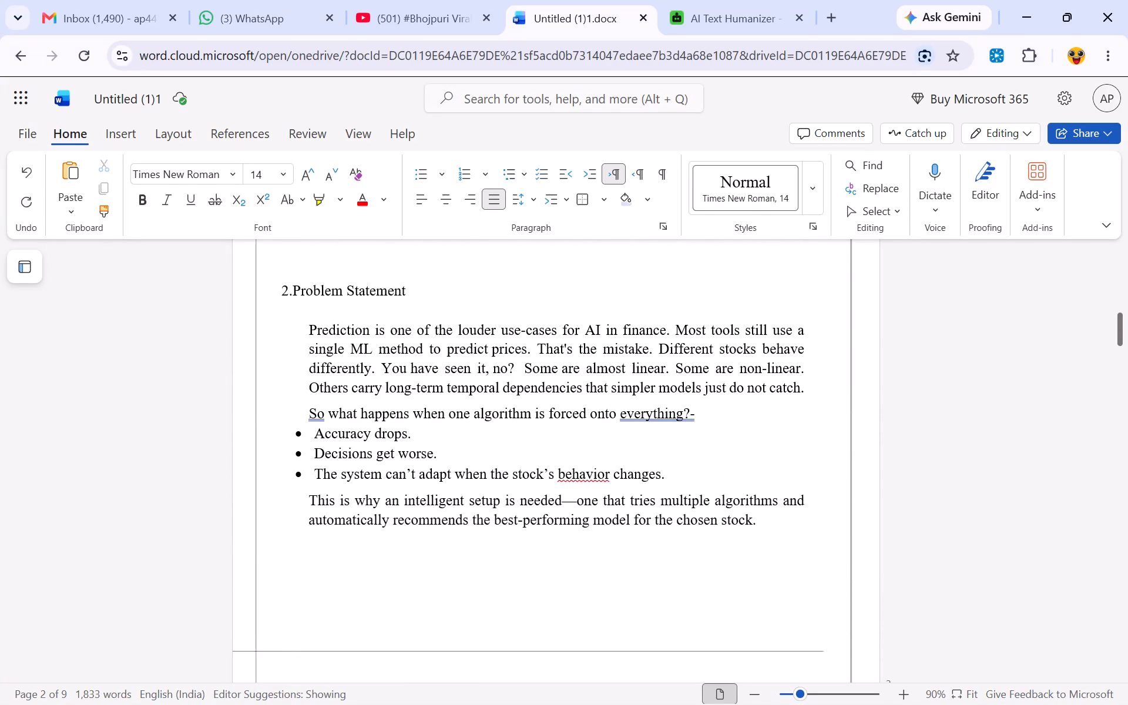
Correct the punctuation of the Problem Statement question with a comma after "So" and a space between "everything?" and the hyphen.
click(315, 413)
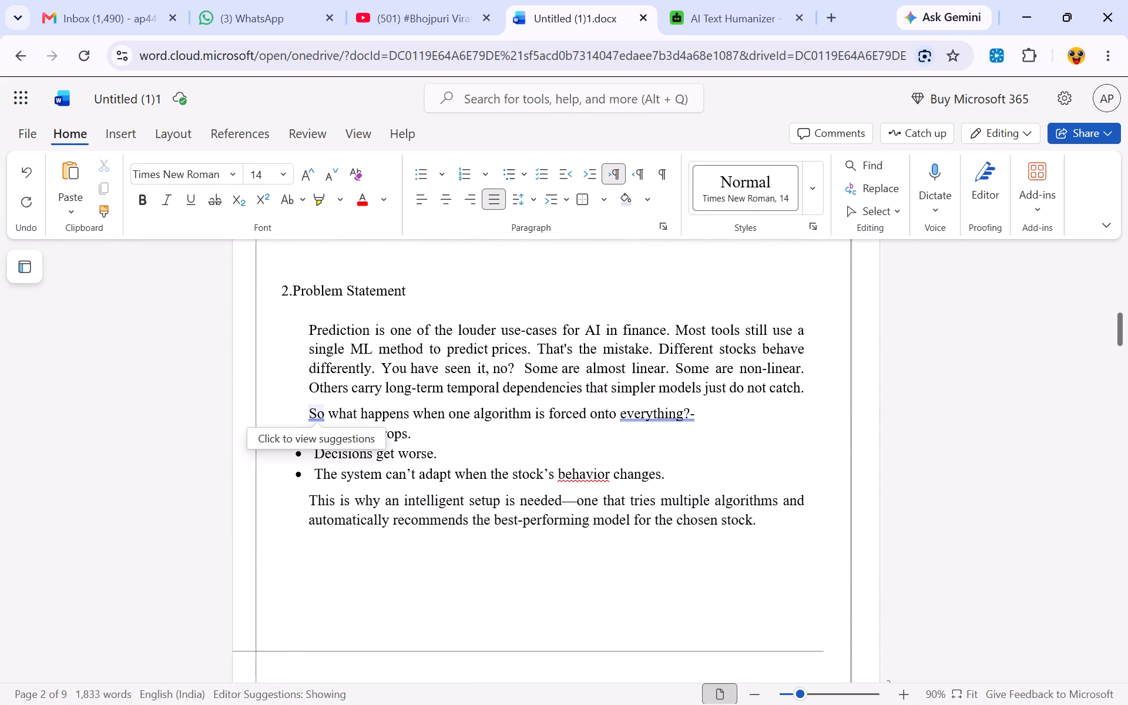
click(326, 478)
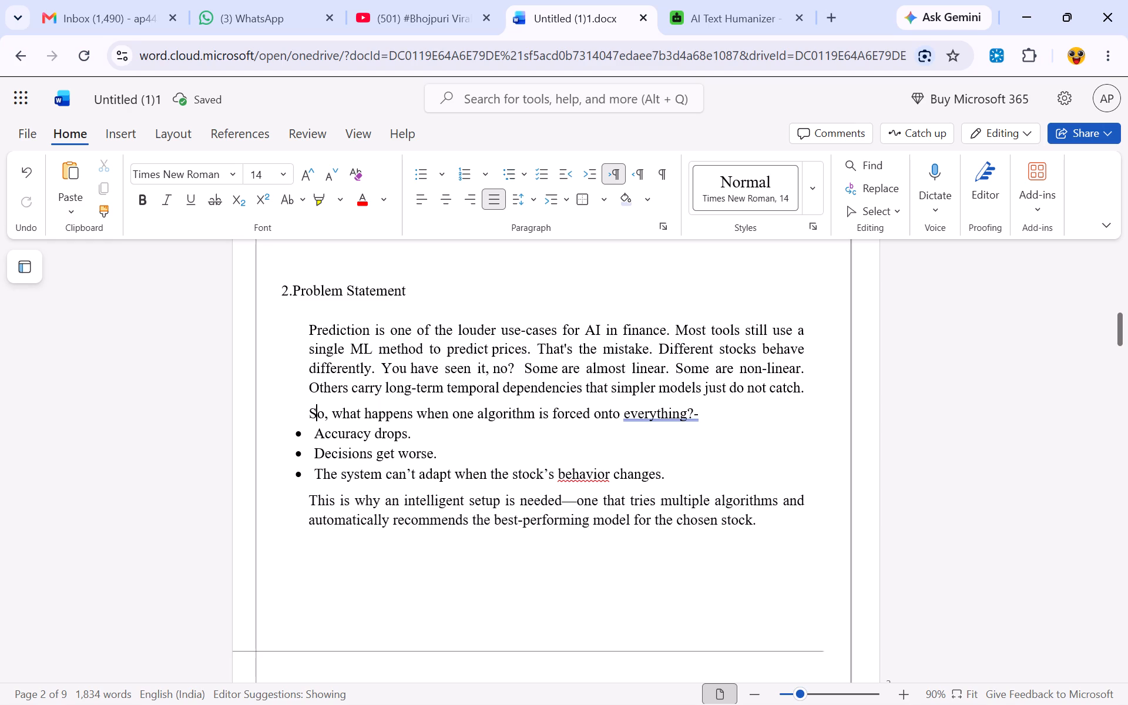
click(652, 421)
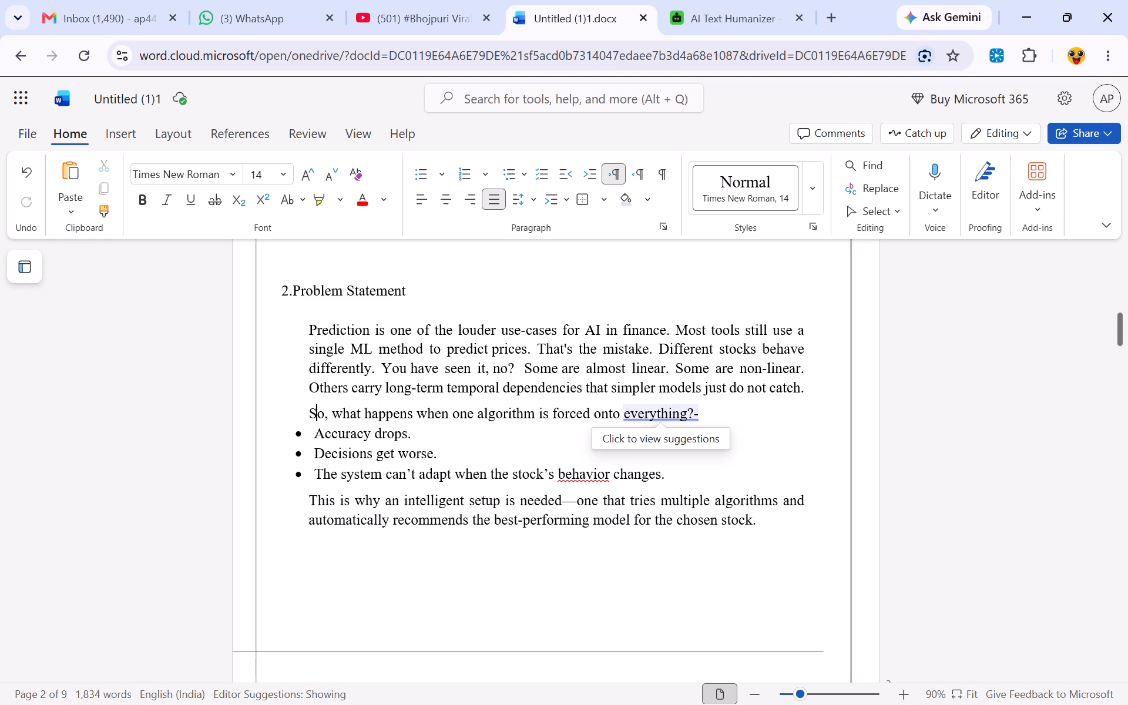
click(511, 476)
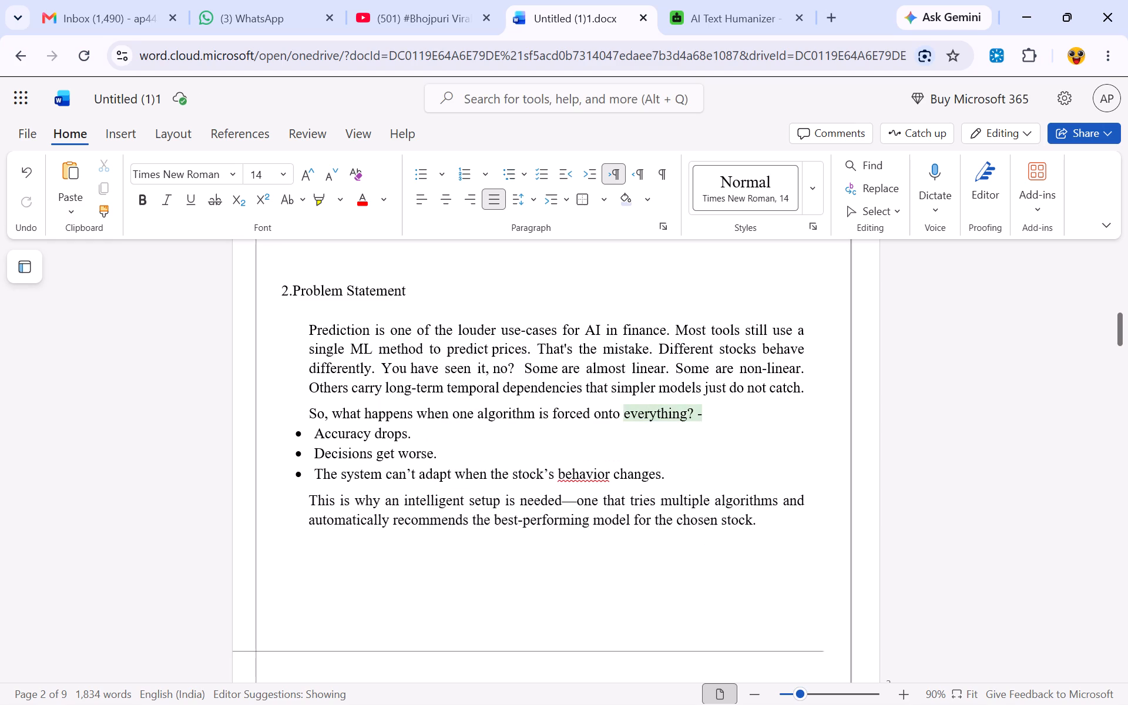
Correct "behavior" to the suggested spelling "behaviour" in the last Problem Statement bullet.
scroll(484, 470, down, 1)
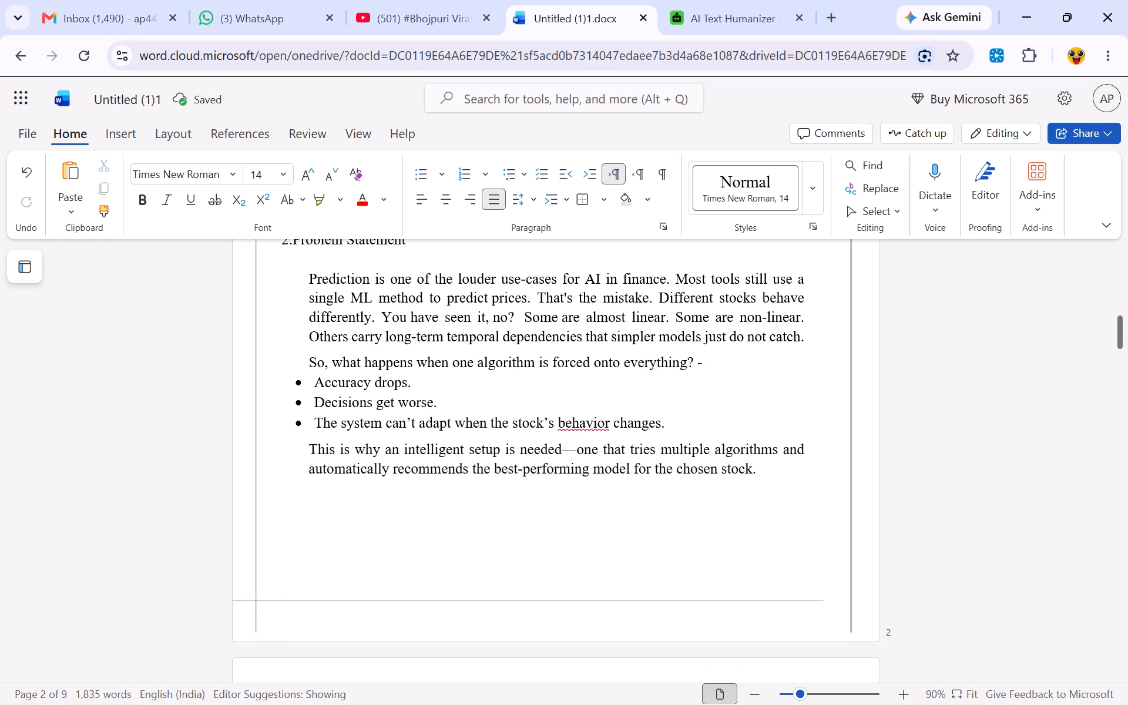
scroll(484, 470, down, 2)
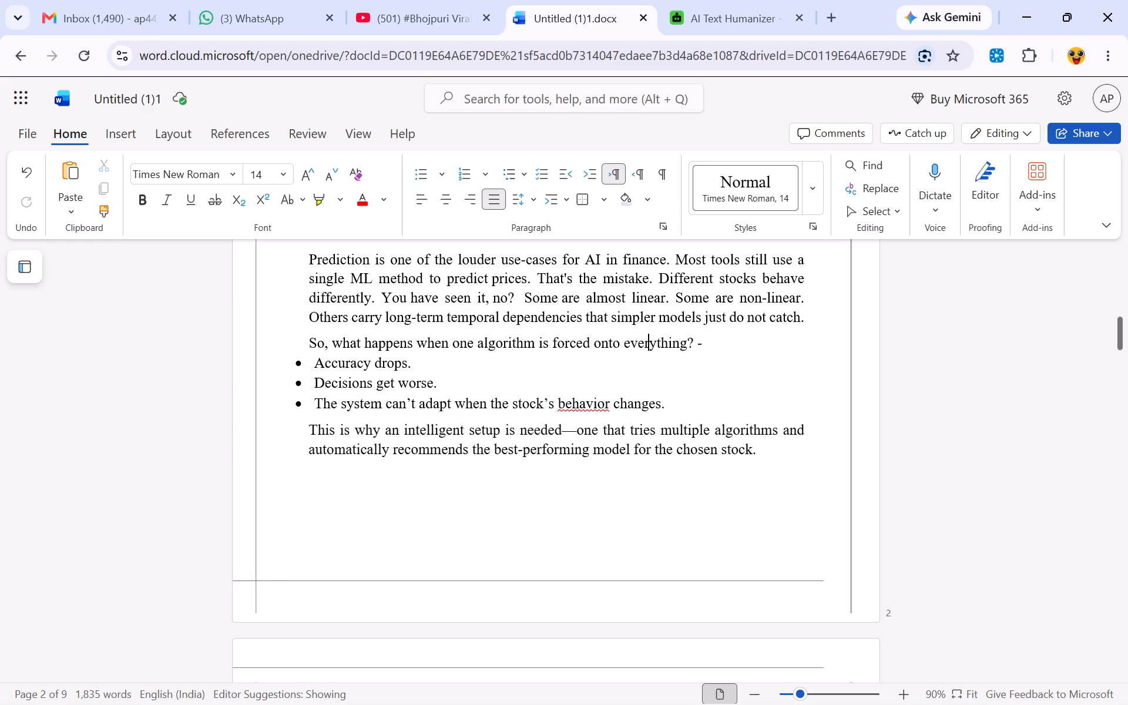
click(565, 403)
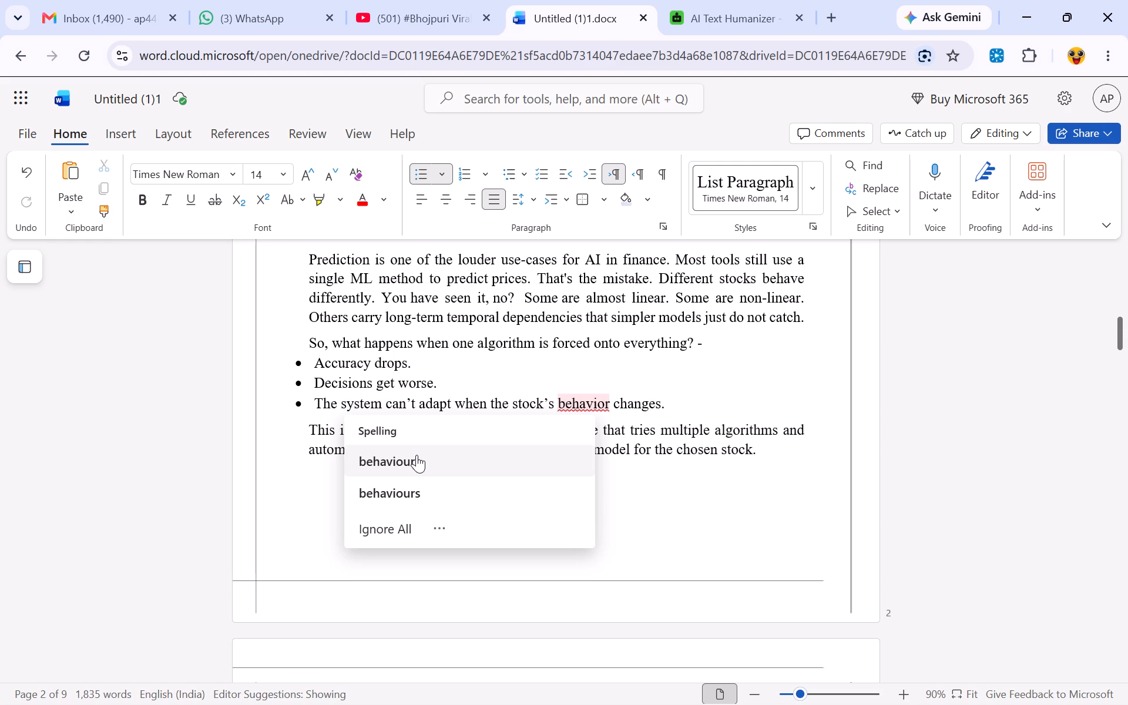
click(417, 455)
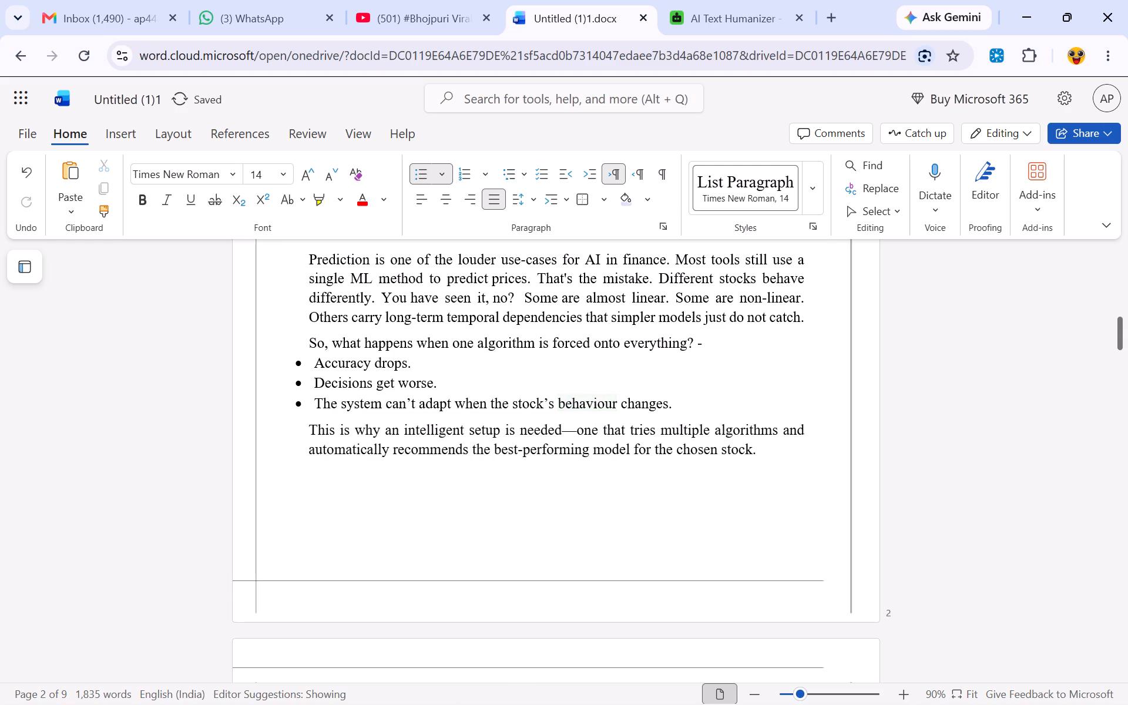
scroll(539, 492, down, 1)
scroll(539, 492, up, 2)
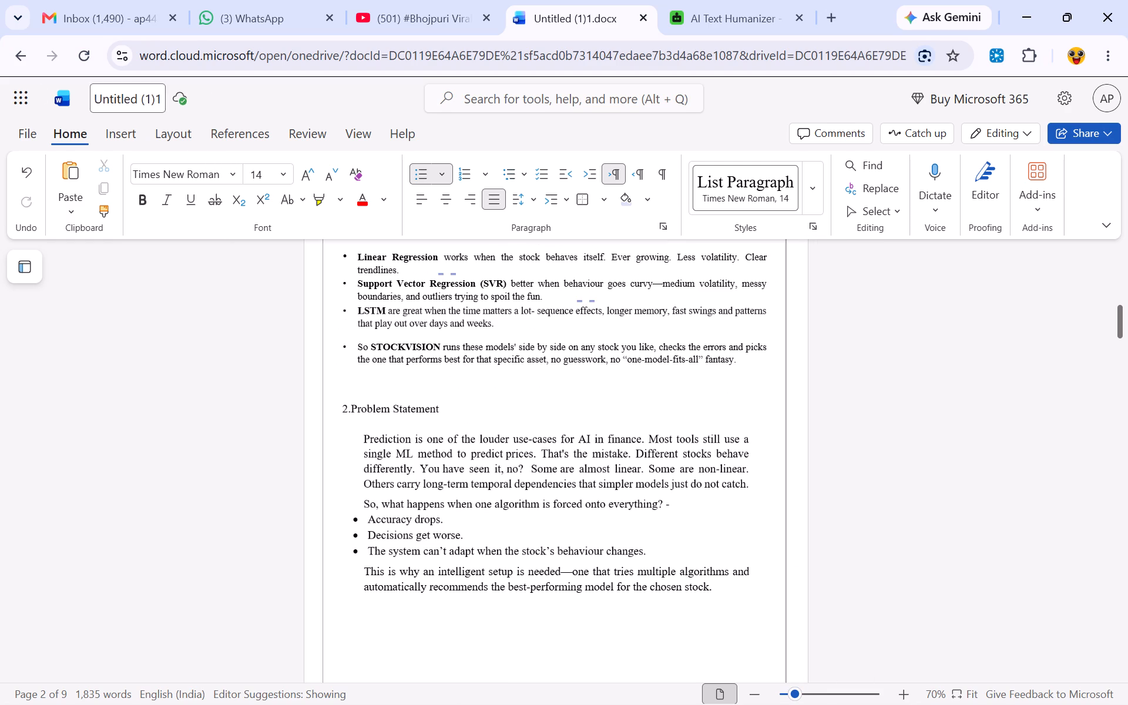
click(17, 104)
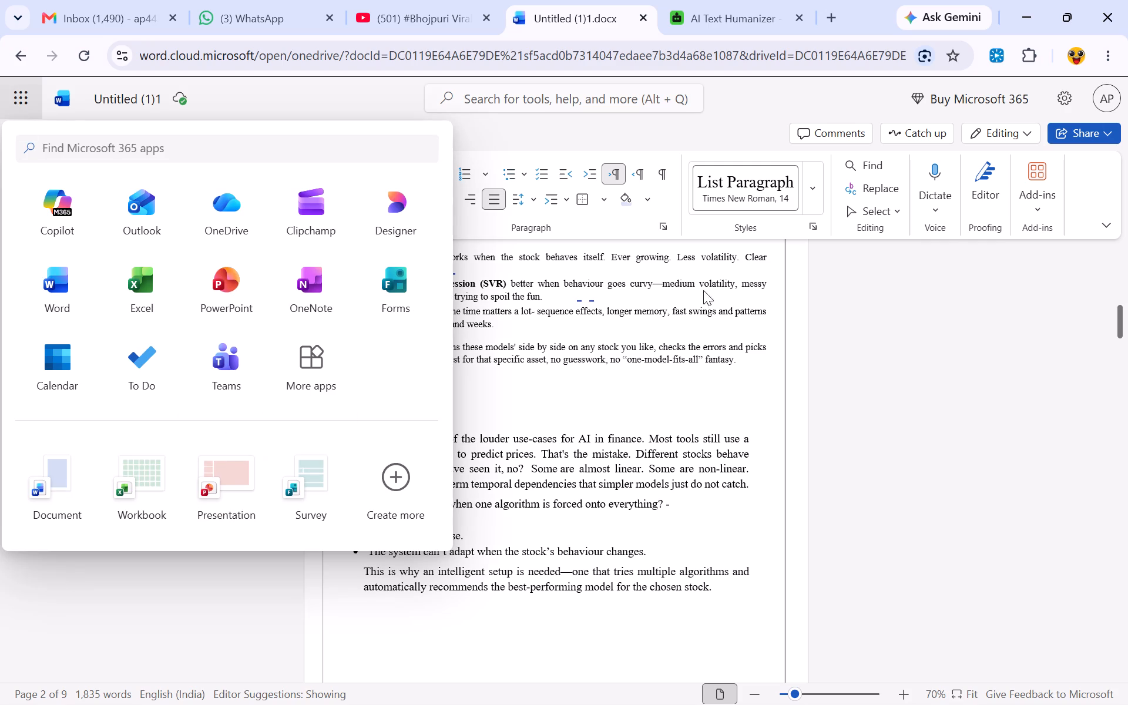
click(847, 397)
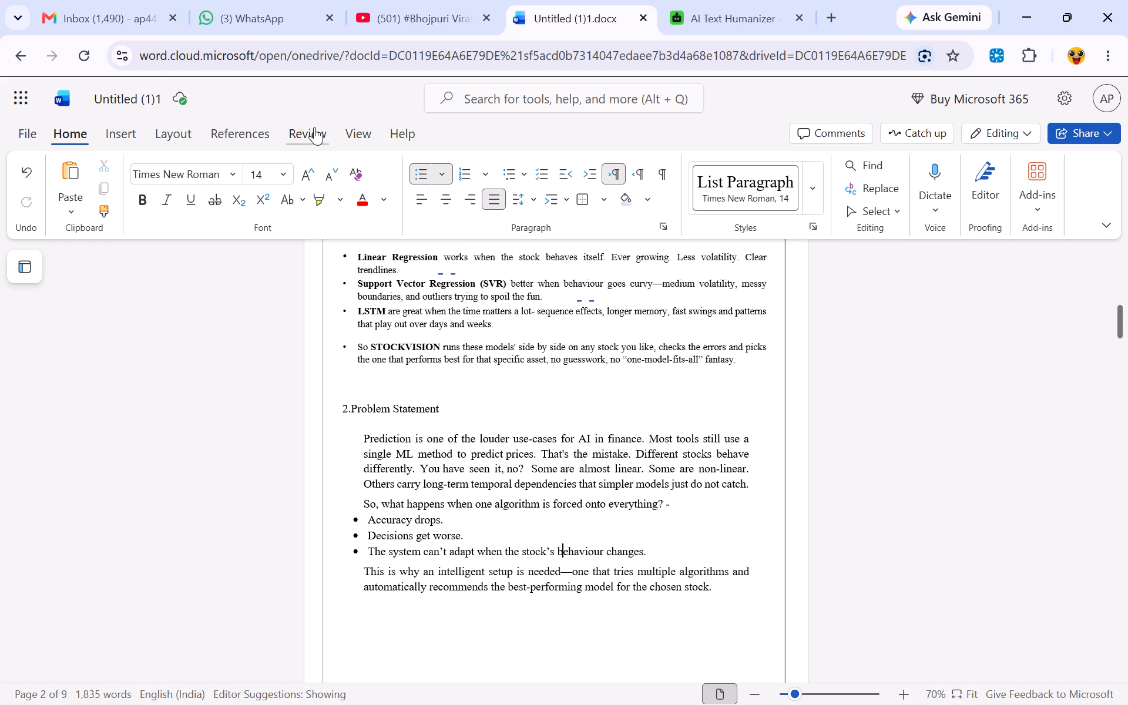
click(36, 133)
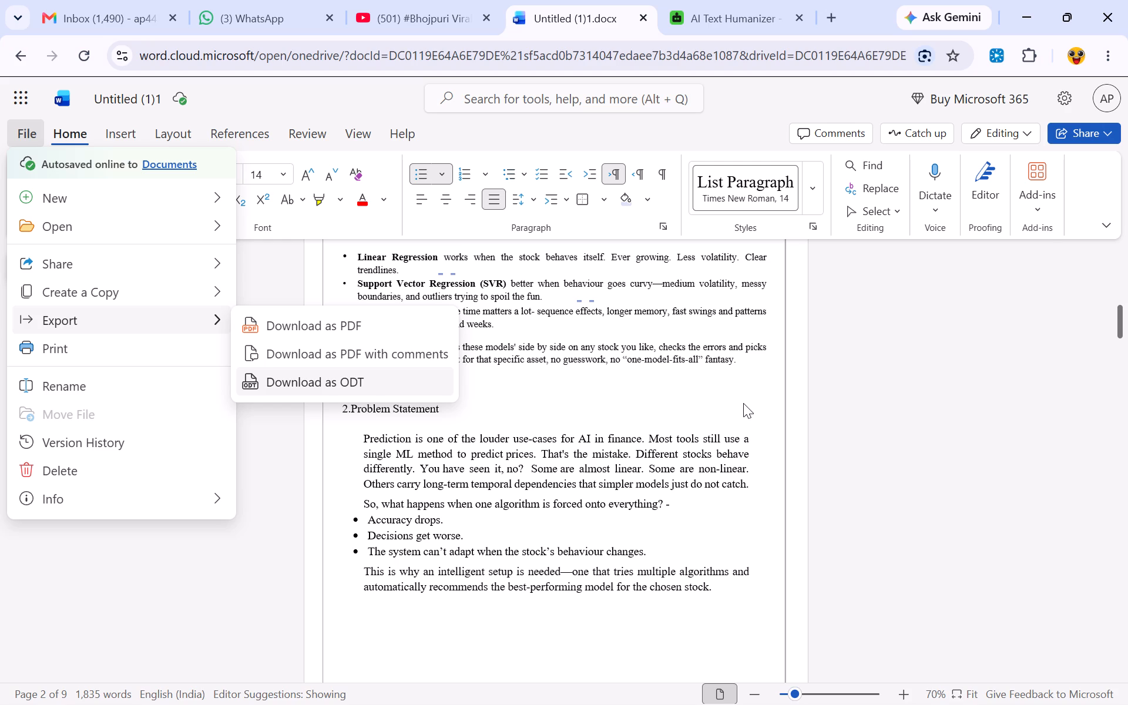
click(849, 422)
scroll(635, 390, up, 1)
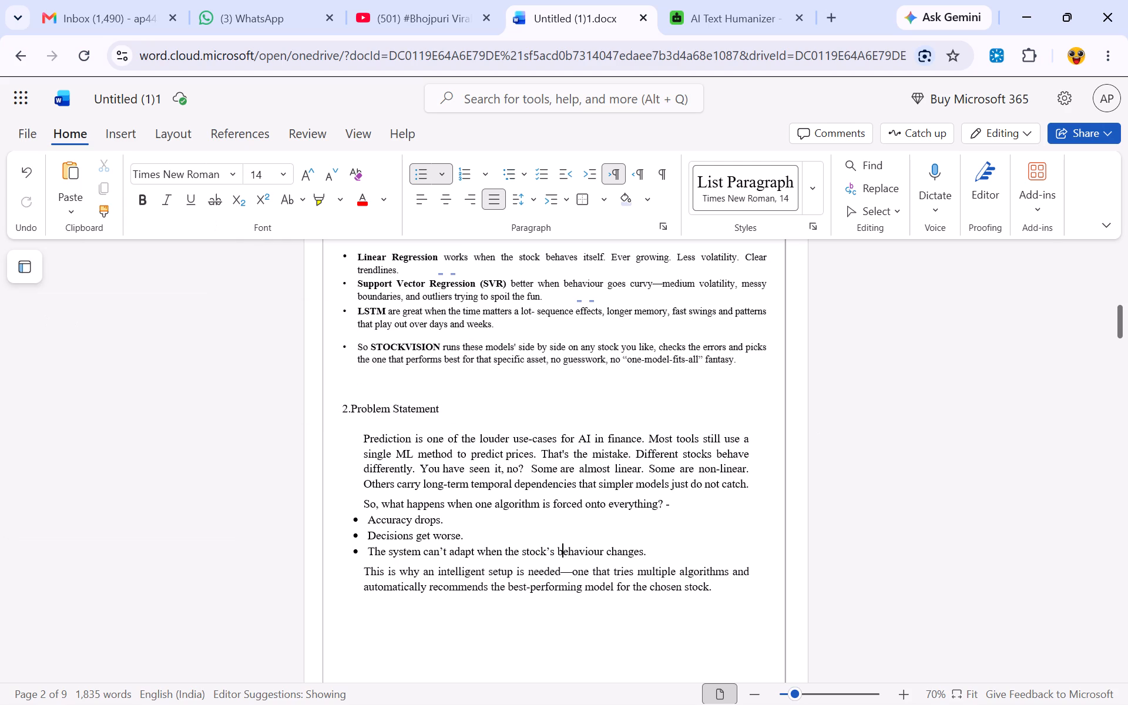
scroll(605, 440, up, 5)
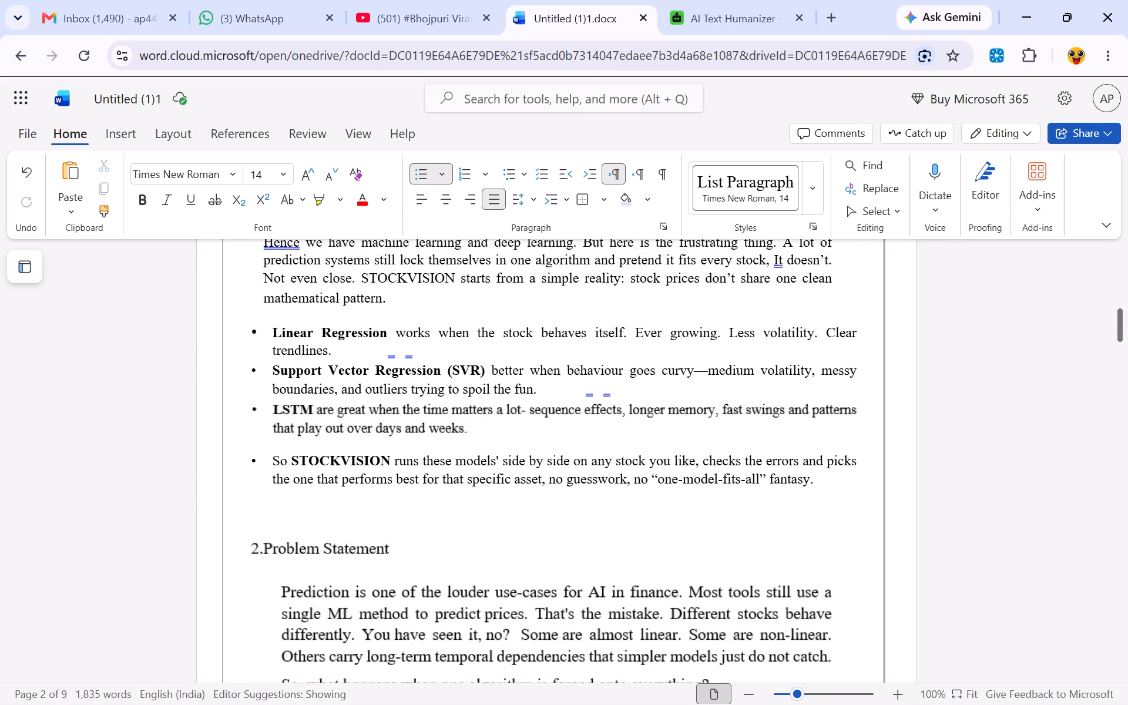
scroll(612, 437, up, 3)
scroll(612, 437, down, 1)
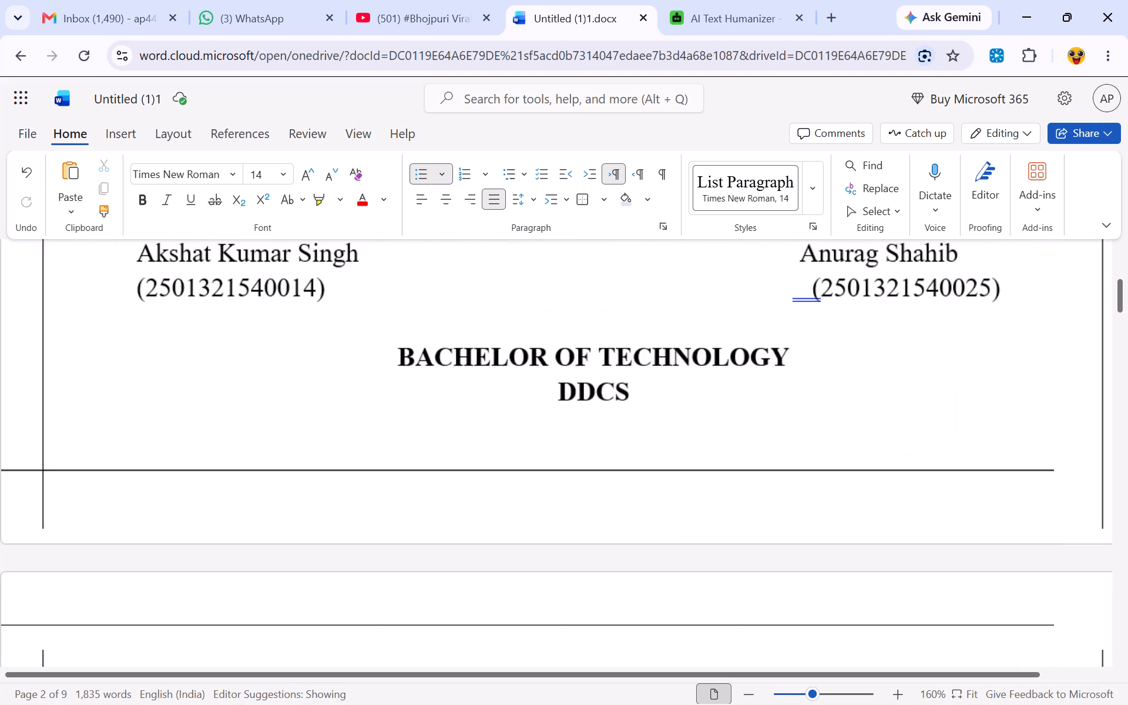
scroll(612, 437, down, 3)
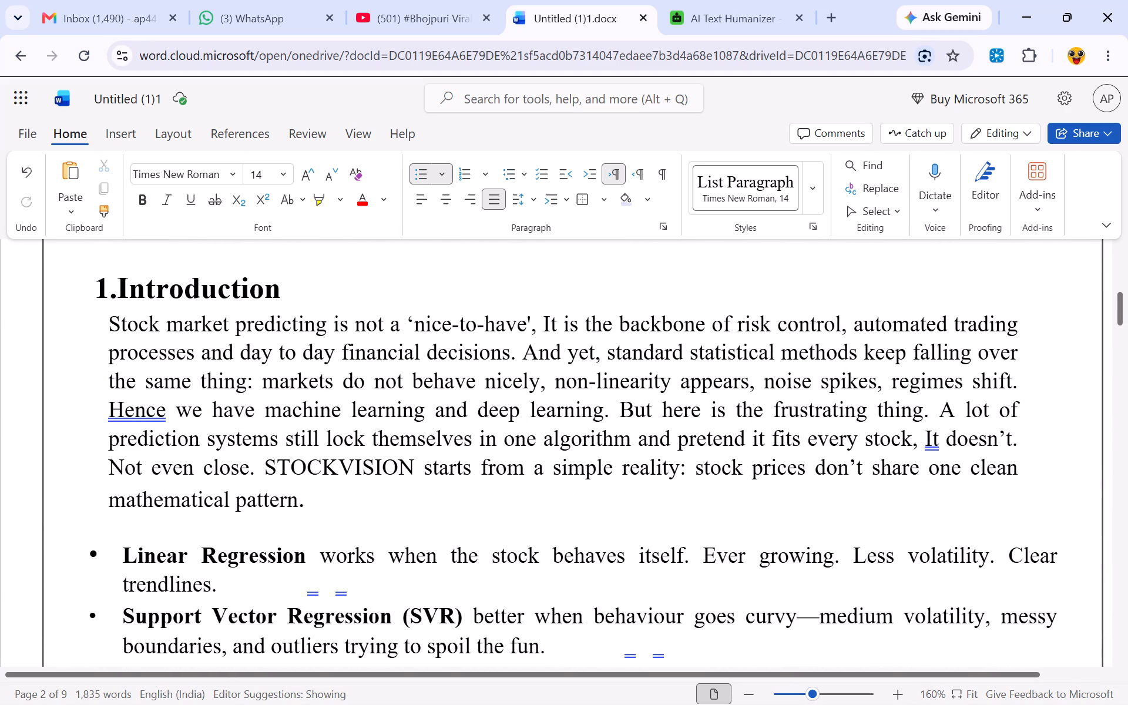
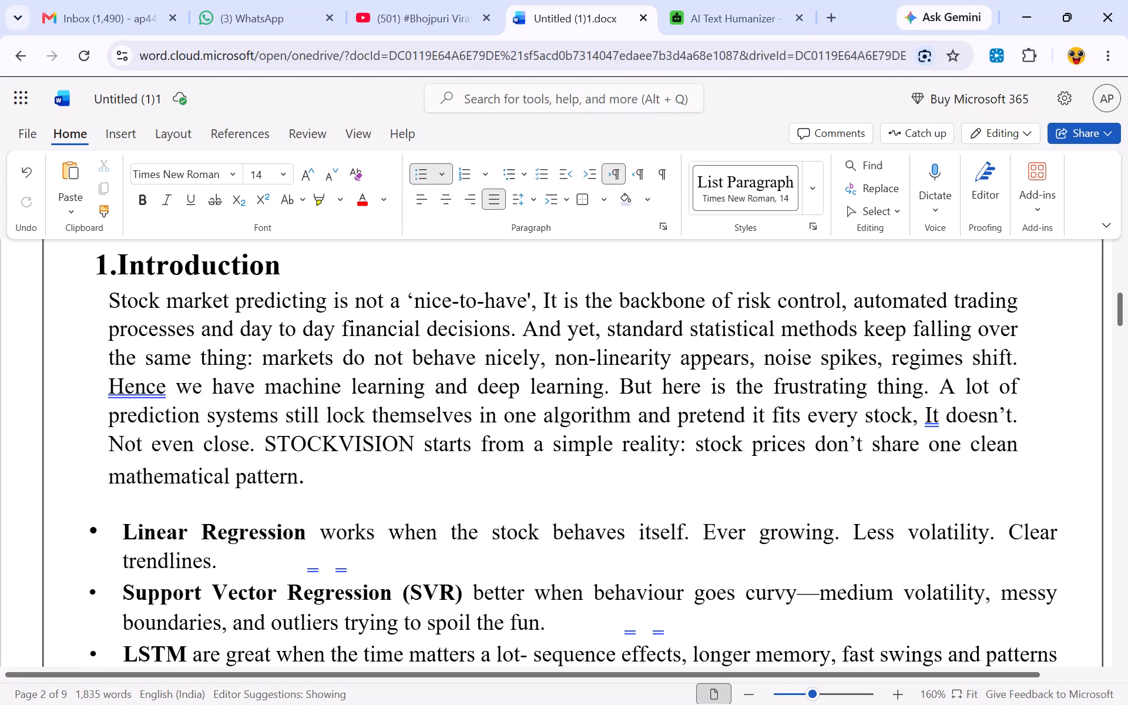
Set the spacing before the opening Introduction paragraph to Auto.
scroll(612, 437, up, 1)
scroll(612, 437, down, 1)
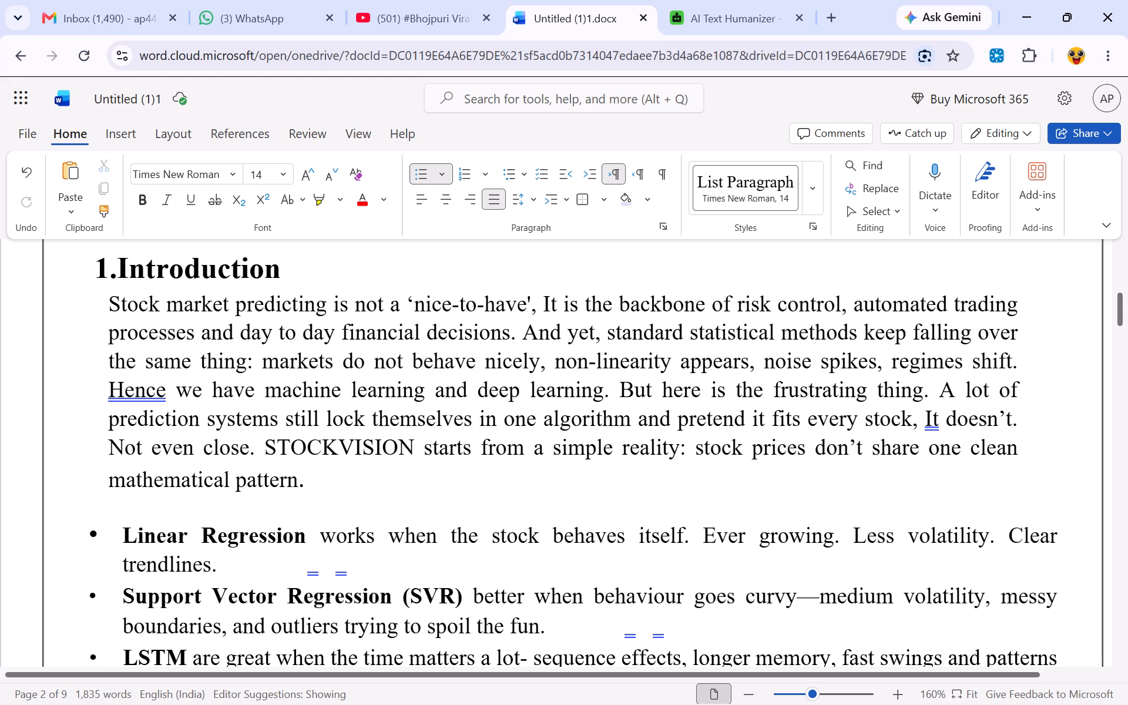
scroll(339, 463, up, 1)
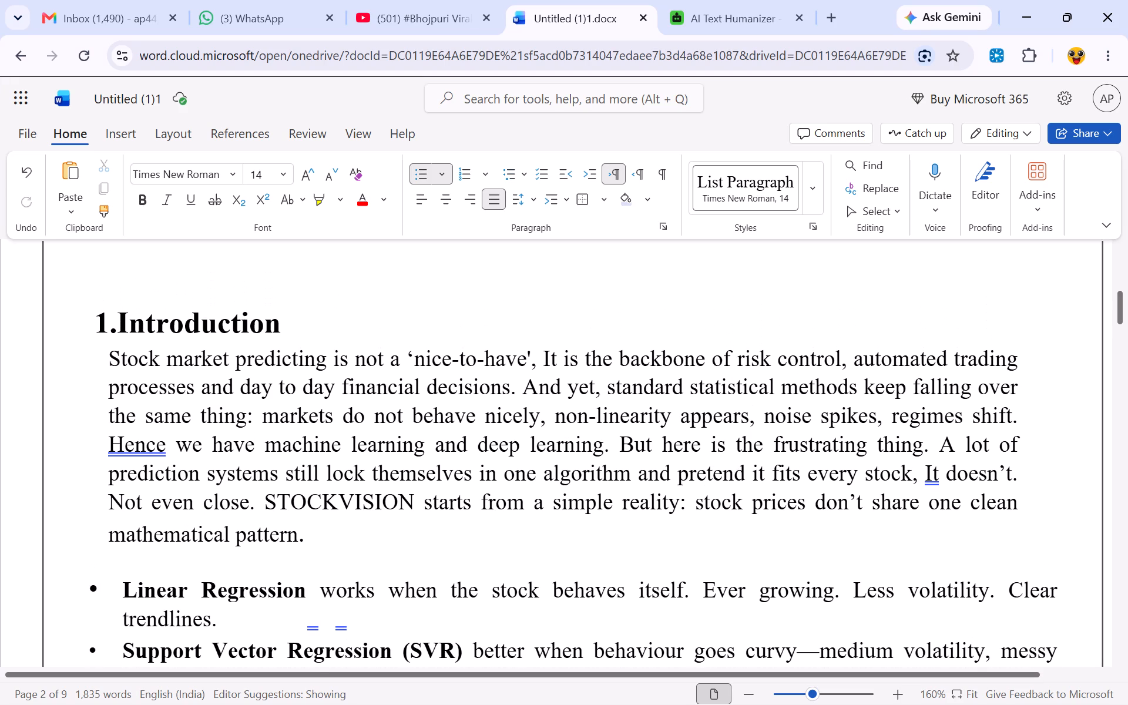
drag(331, 543, 105, 398)
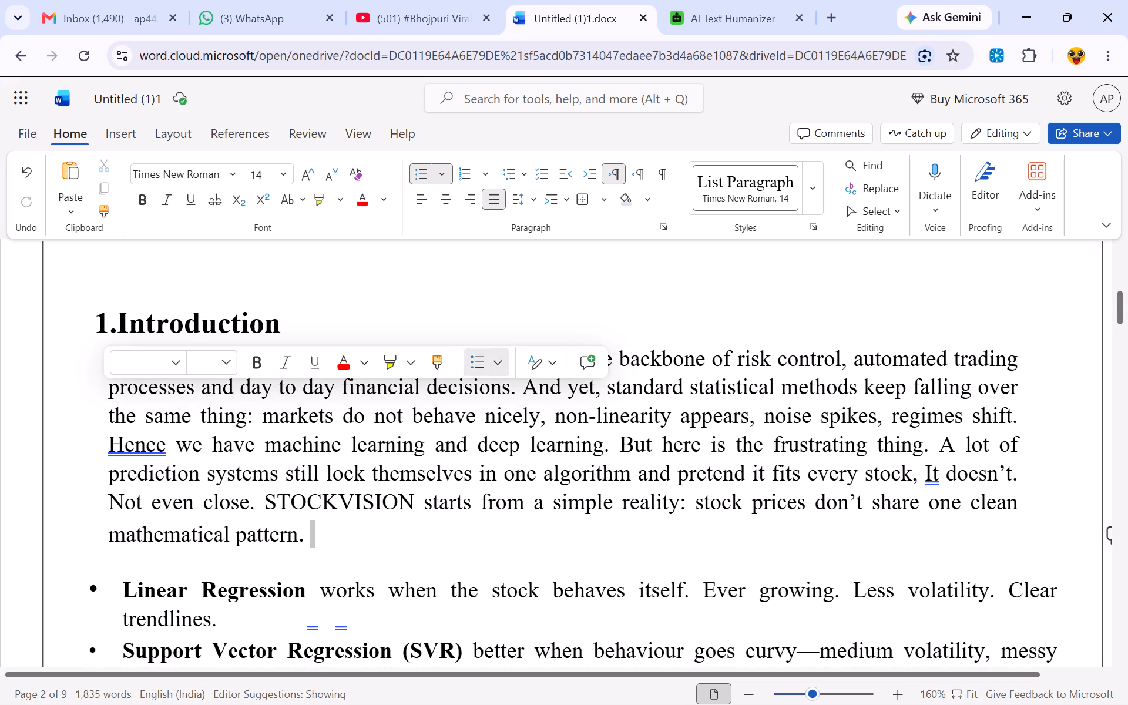
click(96, 360)
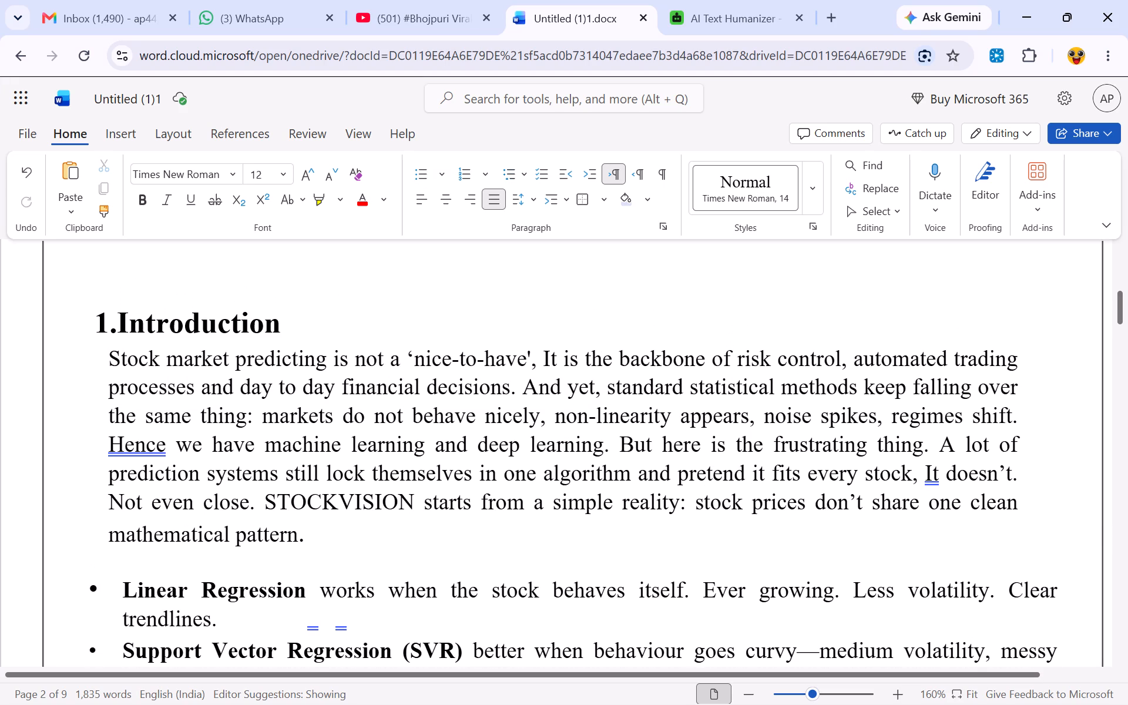
drag(96, 360, 270, 523)
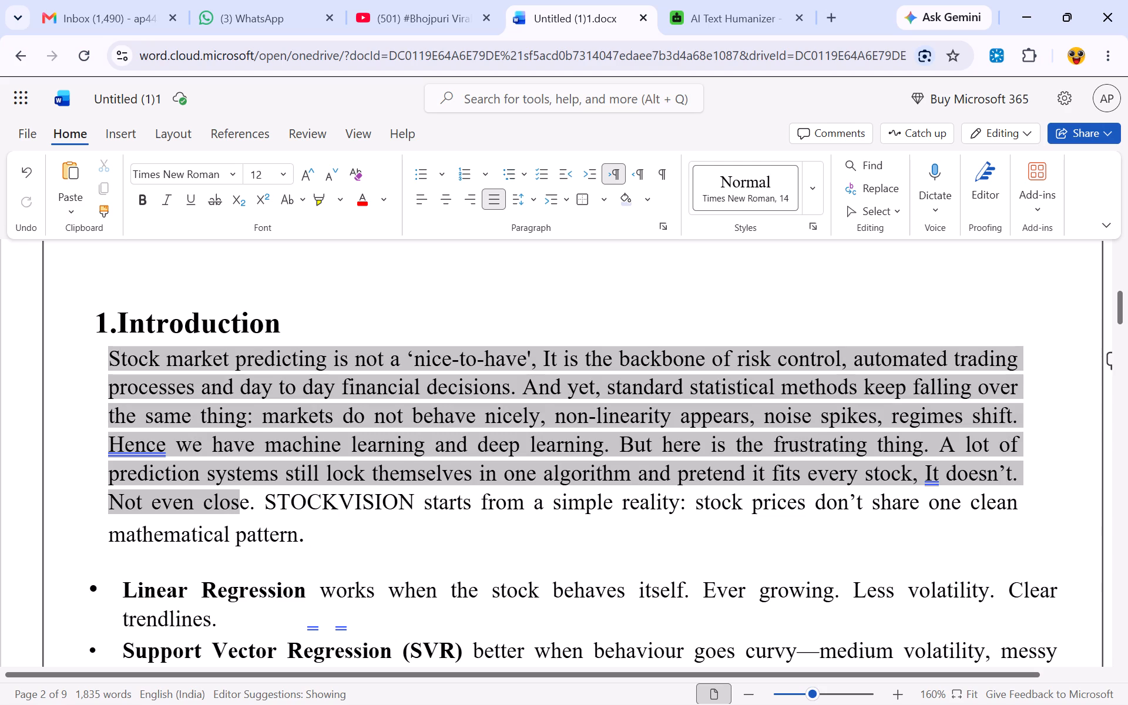
drag(270, 523, 325, 559)
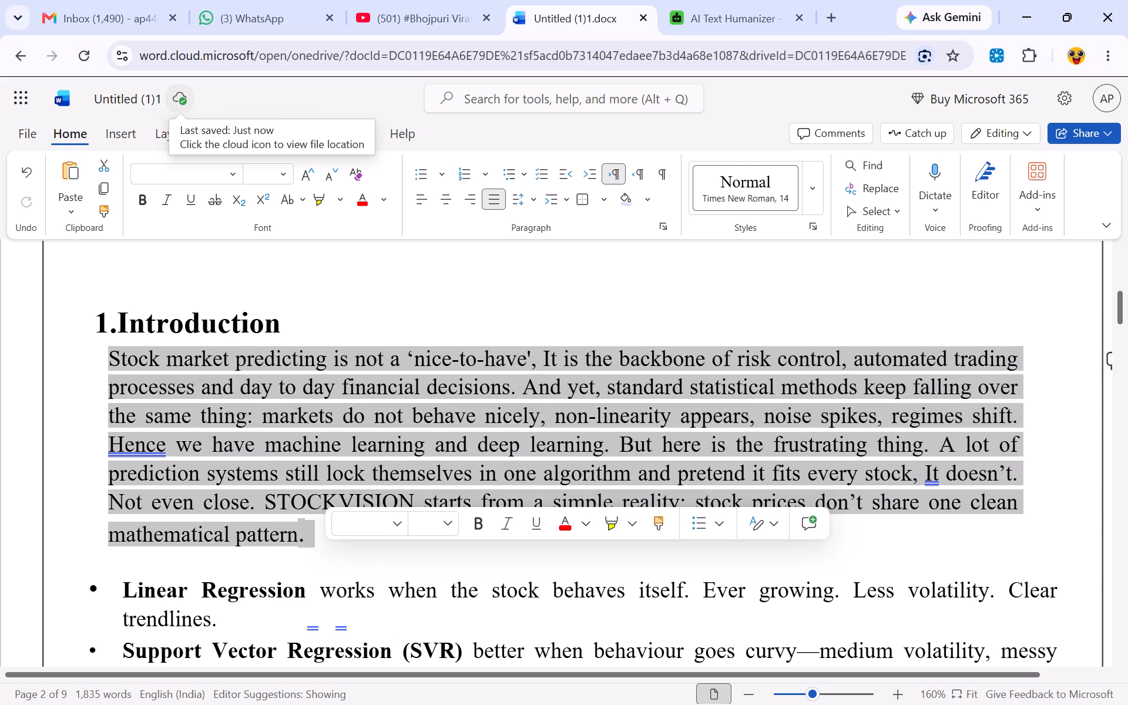
click(120, 137)
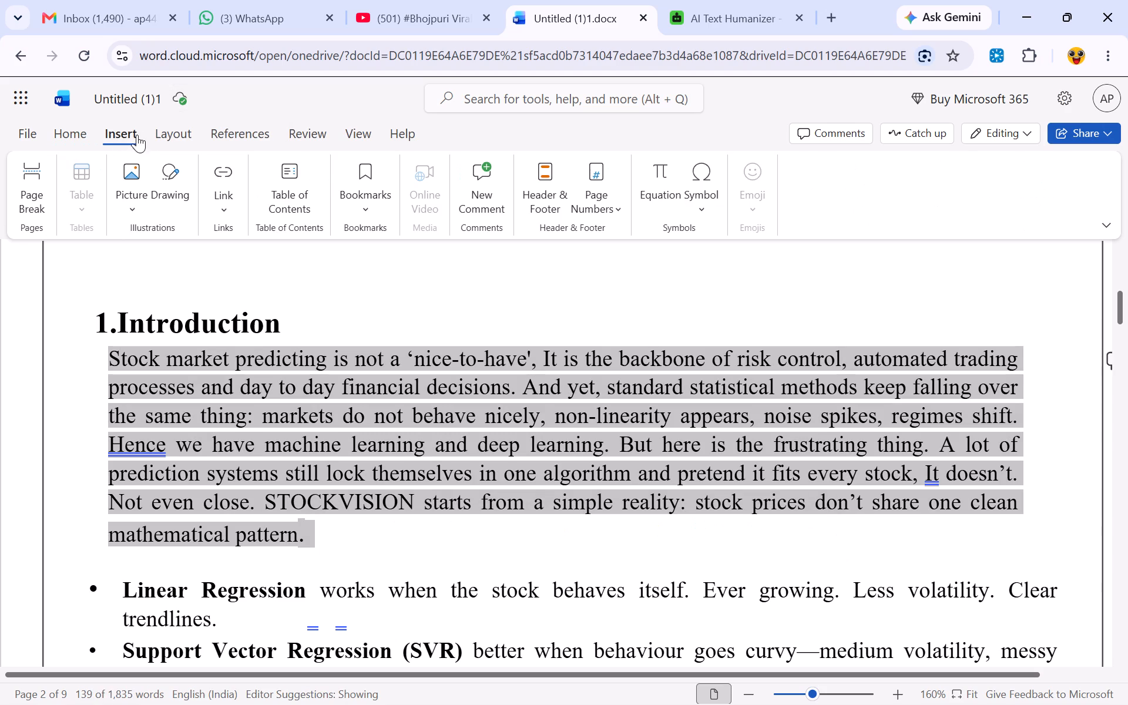
click(157, 130)
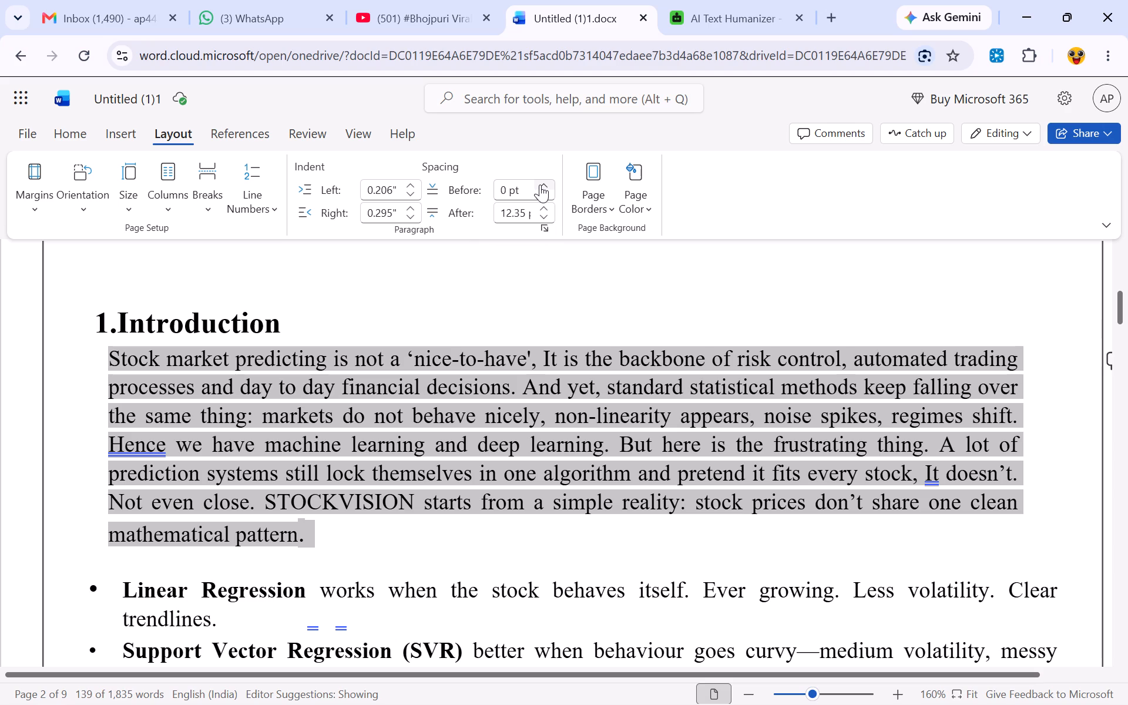
click(540, 189)
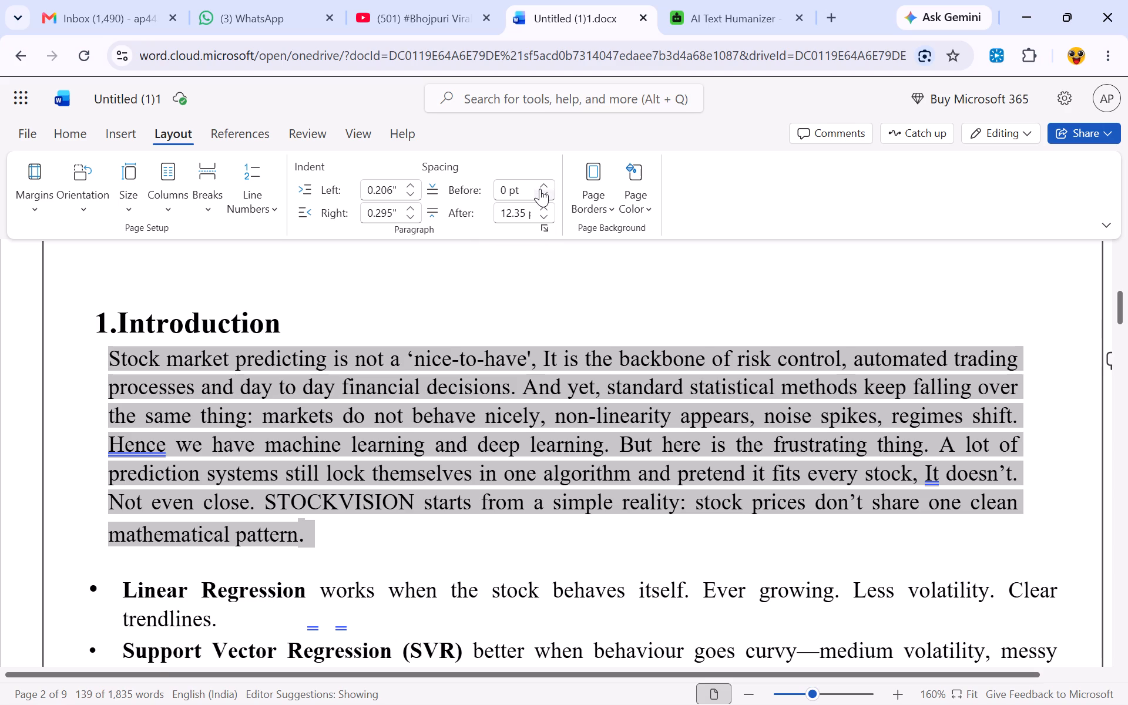
click(540, 189)
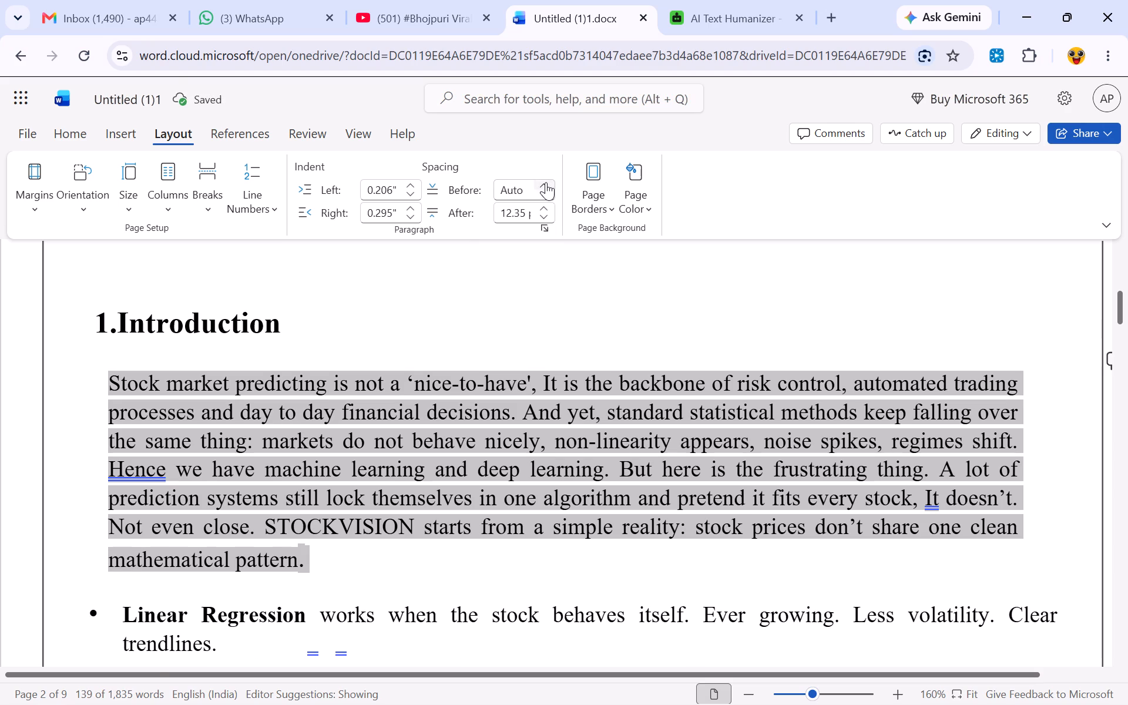
click(546, 182)
click(545, 191)
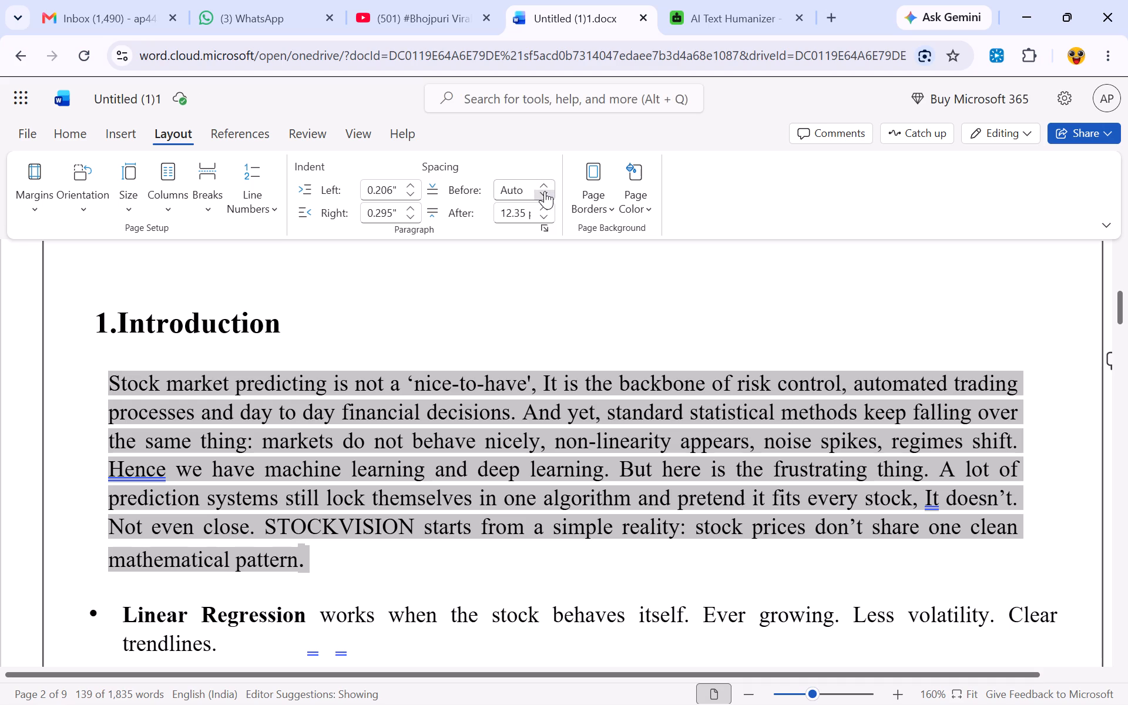
click(545, 191)
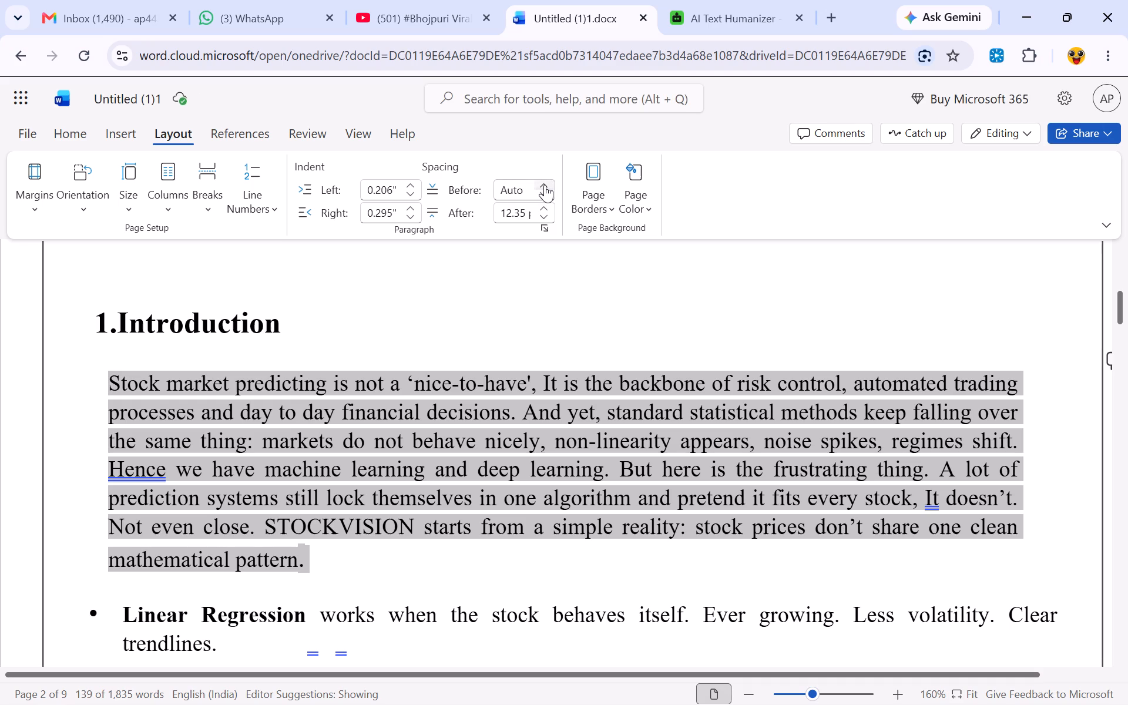
click(545, 184)
drag(545, 184, 544, 194)
click(544, 194)
Set the spacing after the opening Introduction paragraph to Auto.
click(546, 213)
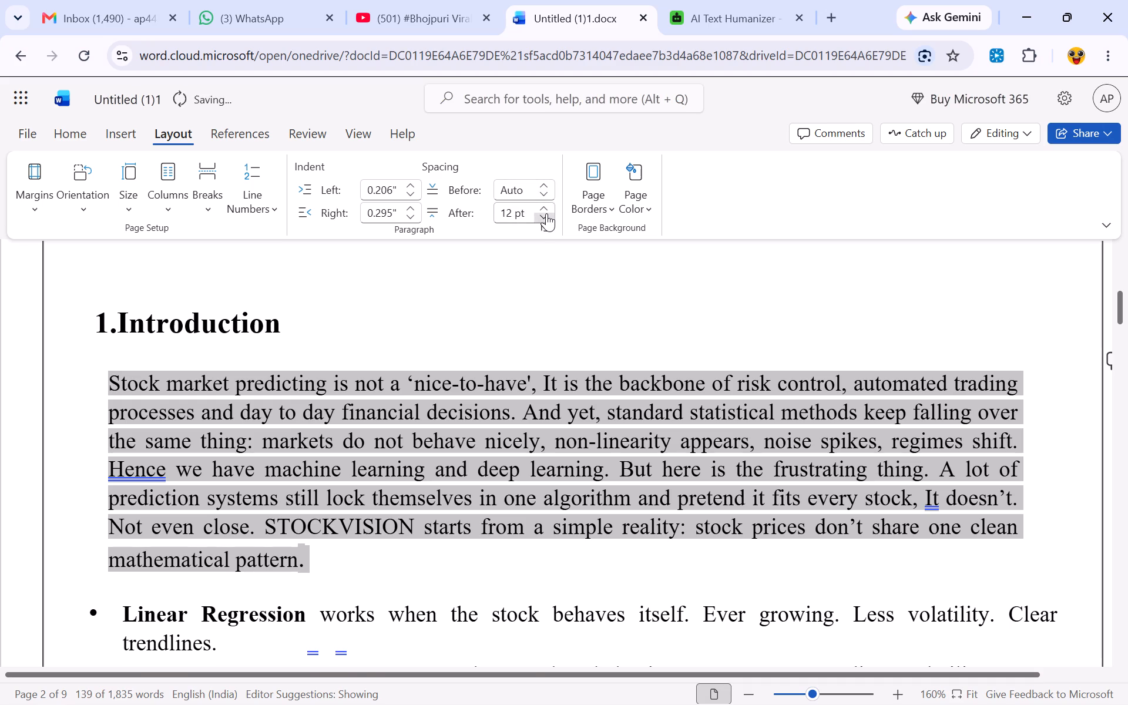
click(546, 213)
click(546, 213)
click(546, 213)
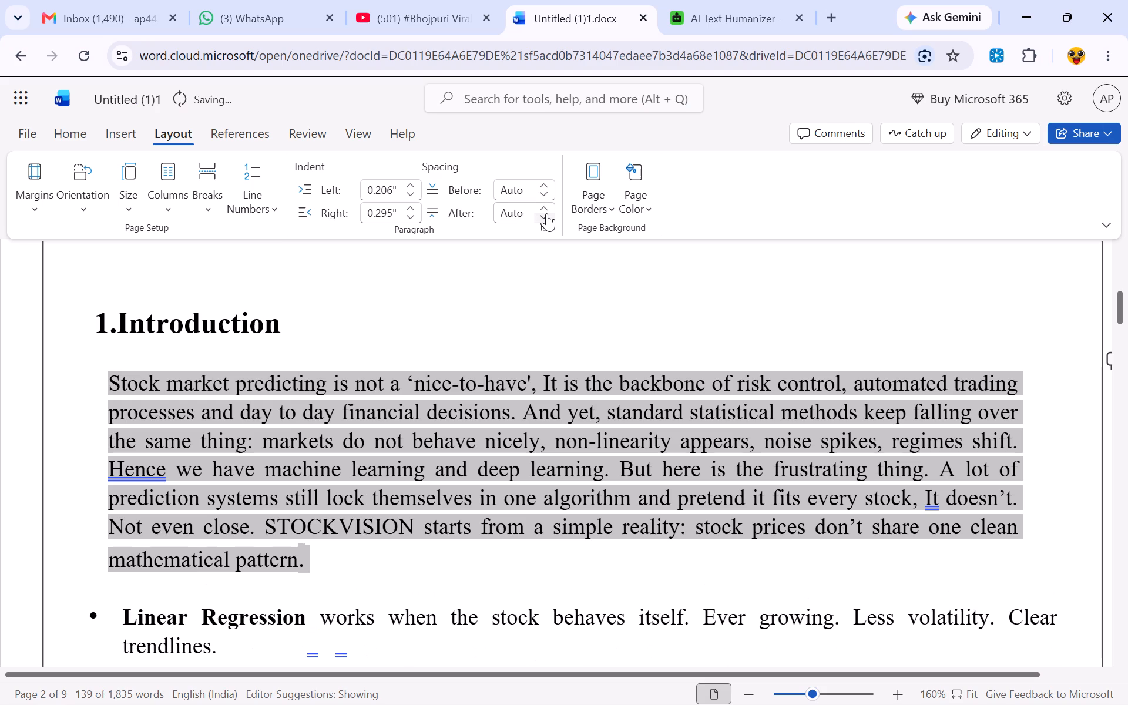
click(546, 208)
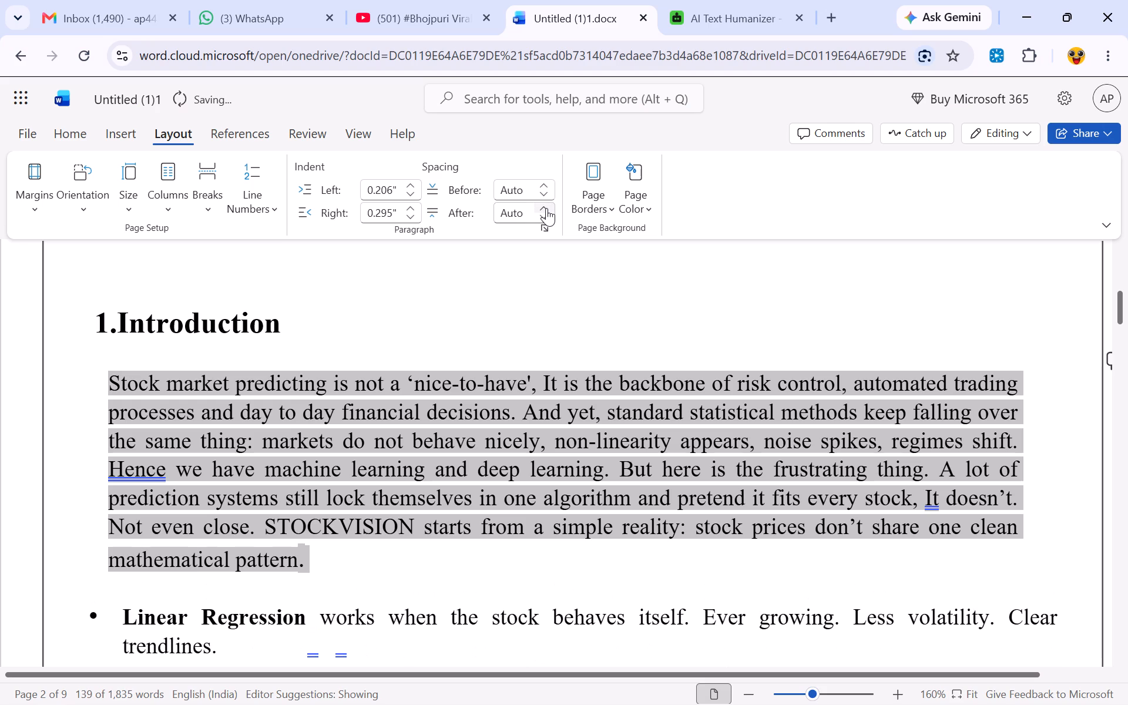
click(546, 208)
click(546, 208)
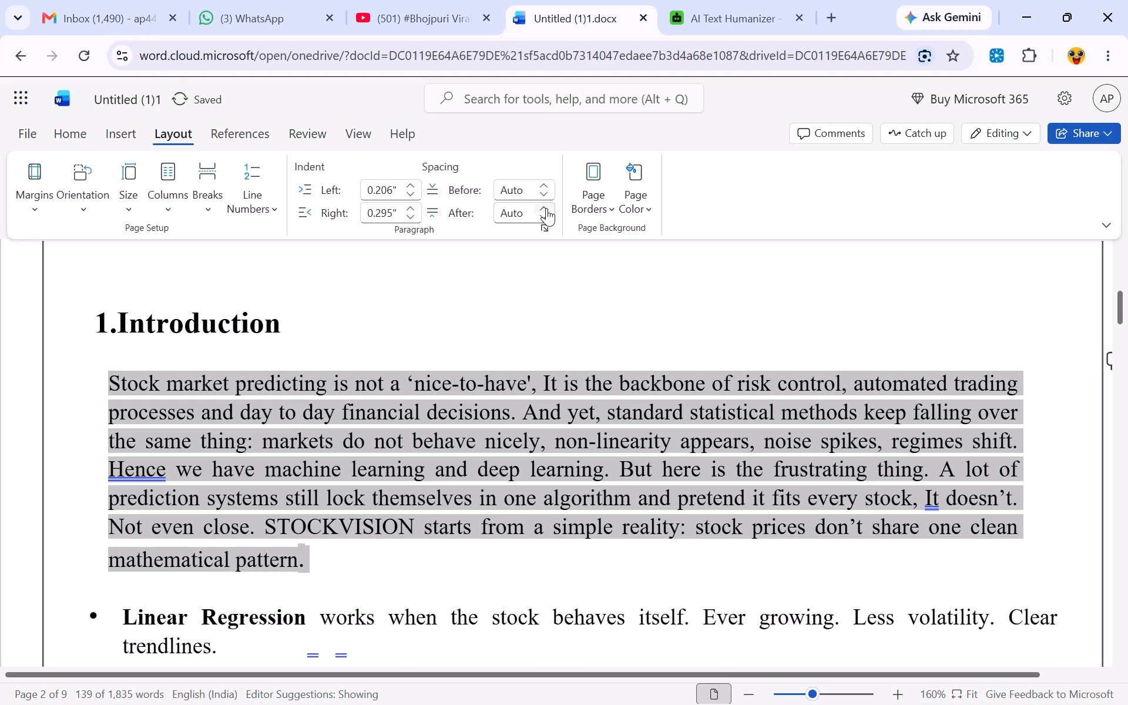
click(546, 214)
scroll(546, 214, down, 1)
click(475, 284)
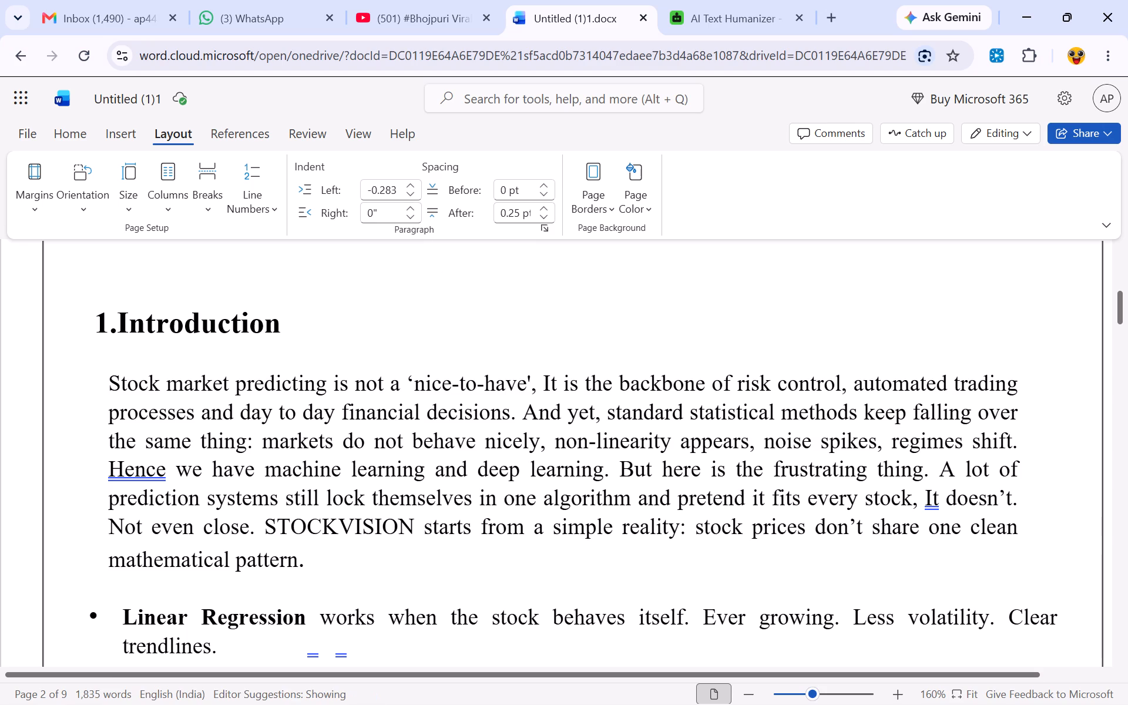
scroll(448, 290, down, 1)
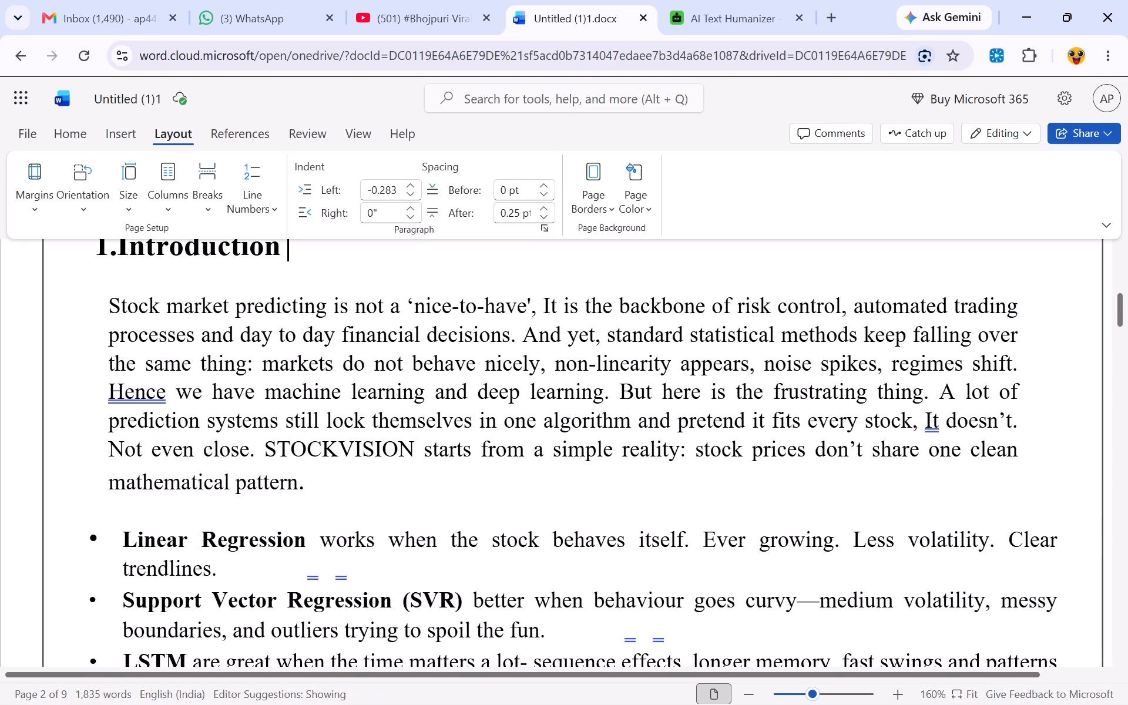
scroll(390, 444, up, 1)
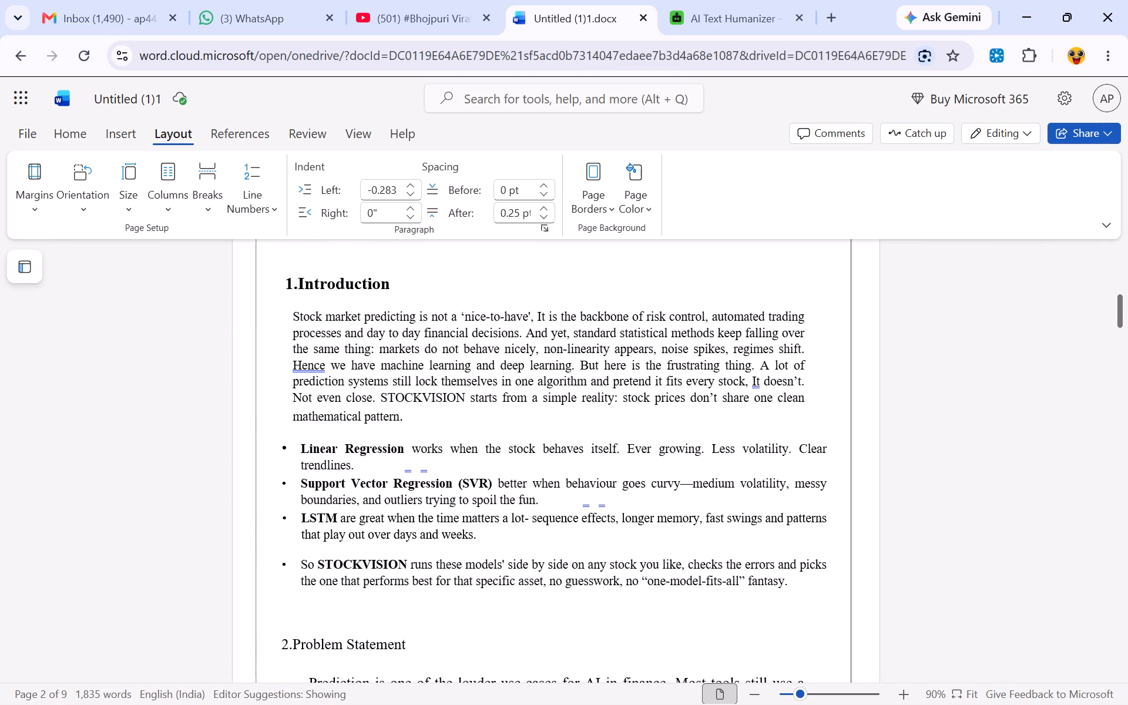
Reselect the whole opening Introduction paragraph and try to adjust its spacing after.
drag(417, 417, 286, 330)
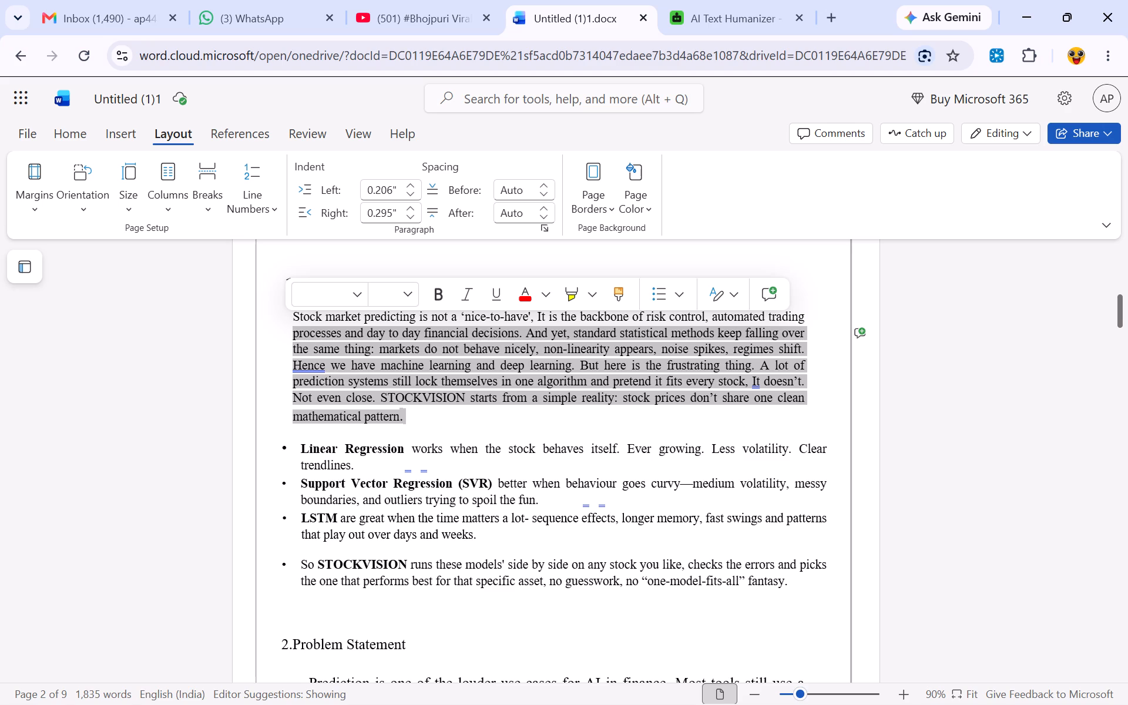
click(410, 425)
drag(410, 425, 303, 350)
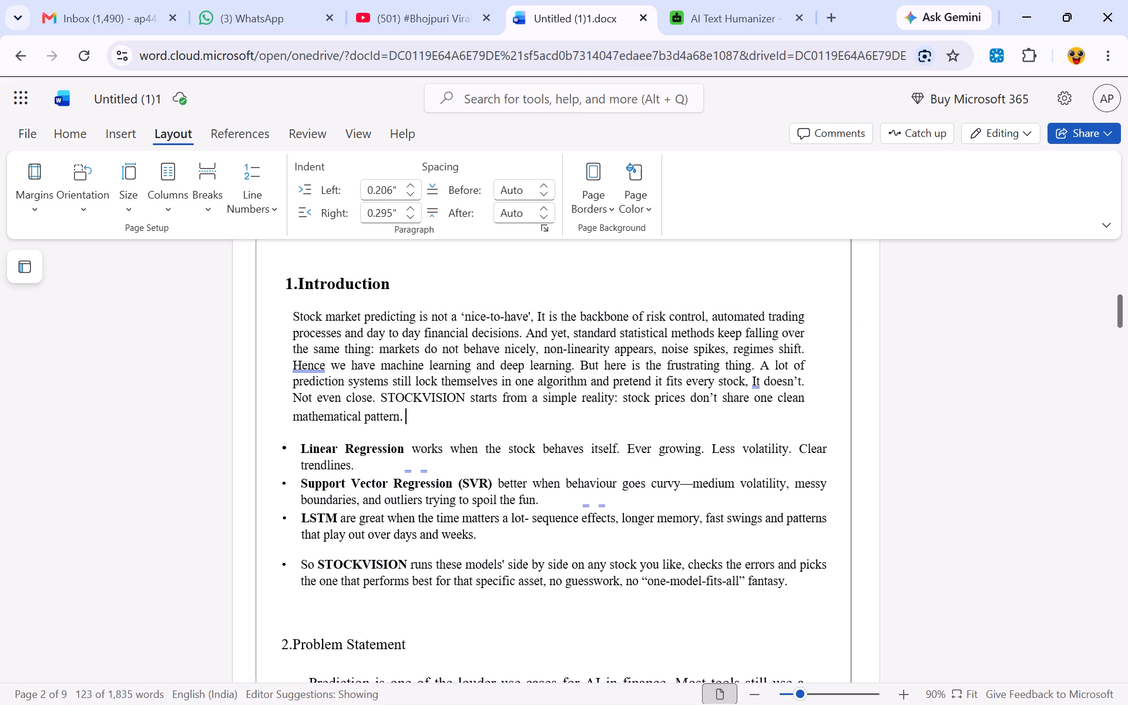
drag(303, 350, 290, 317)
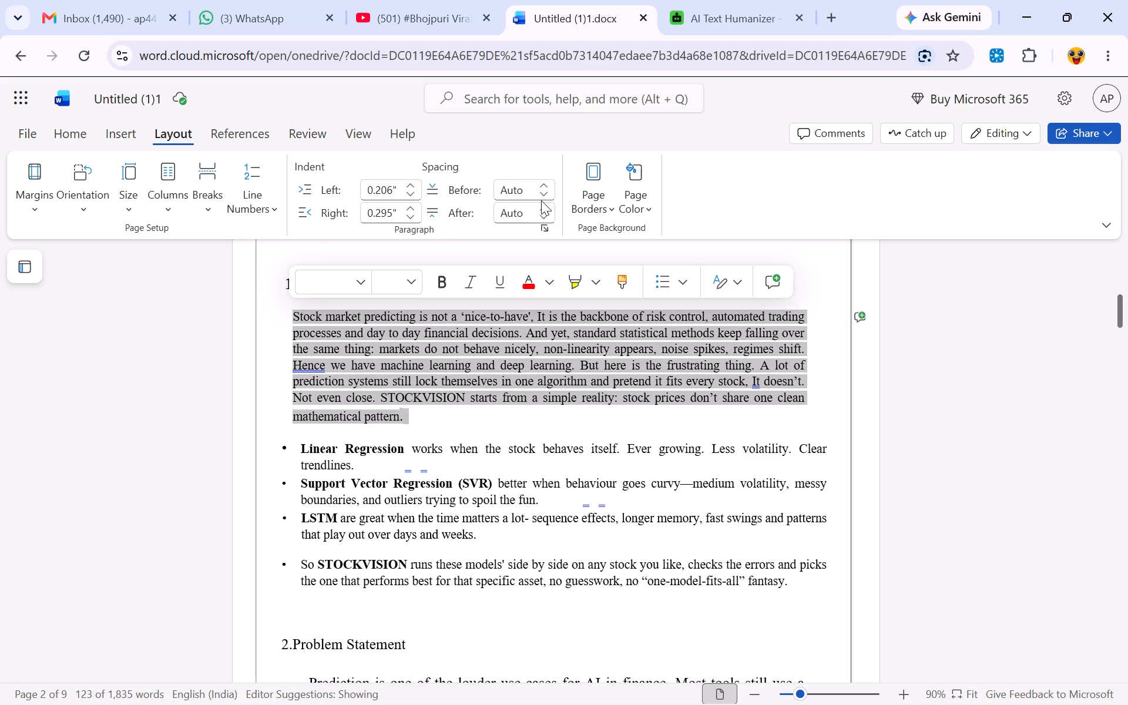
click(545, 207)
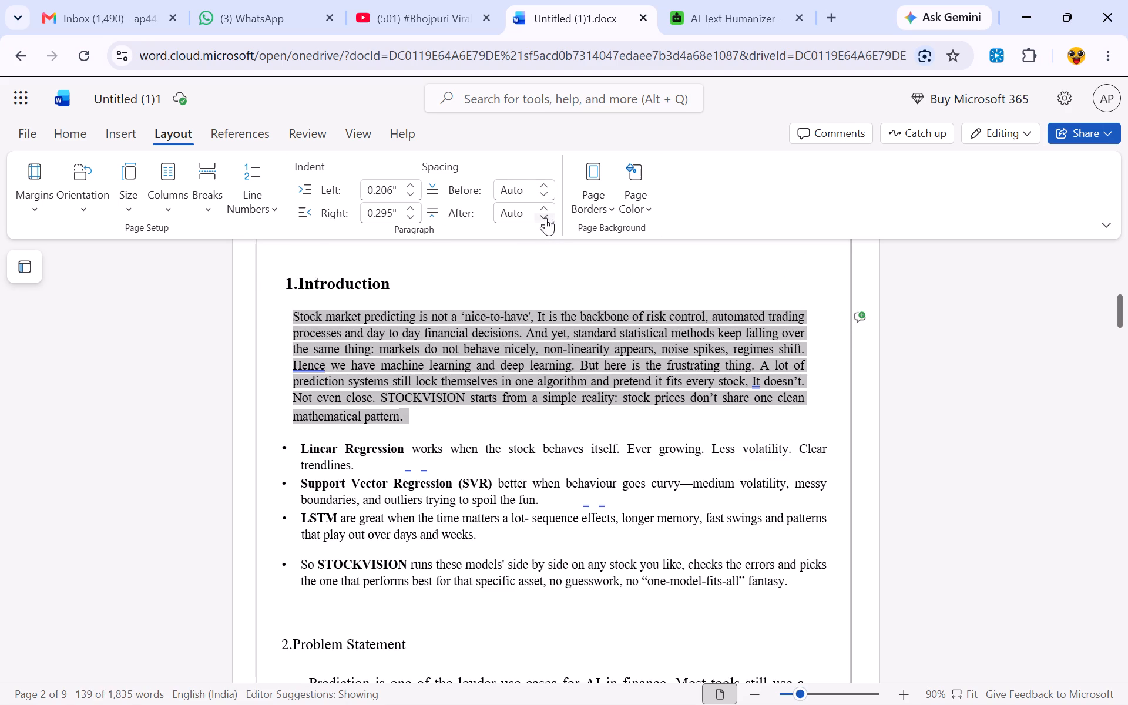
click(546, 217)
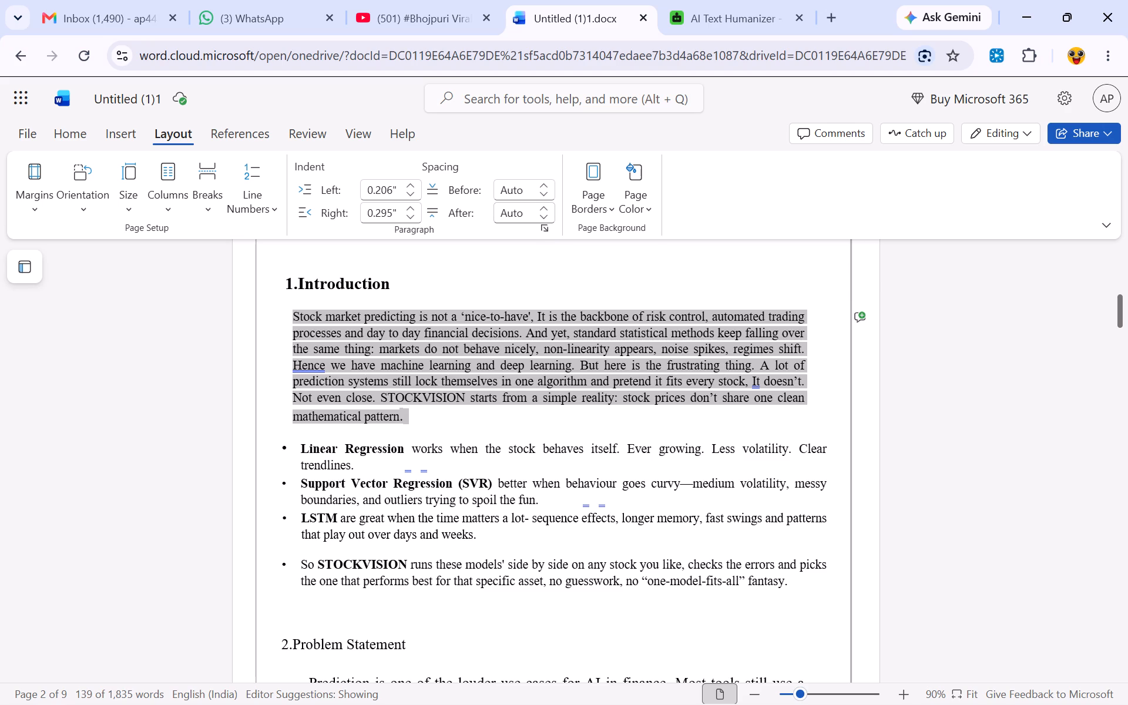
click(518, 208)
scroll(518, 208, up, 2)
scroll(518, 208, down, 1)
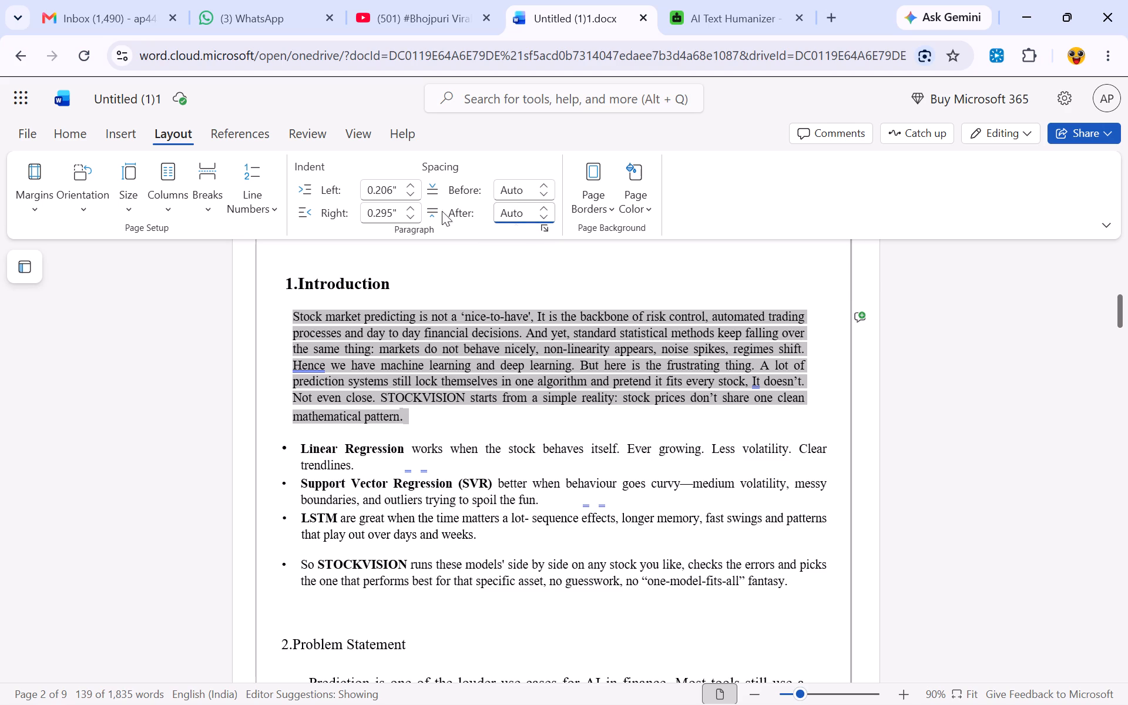
Set the left indent of the opening Introduction paragraph to 0.3" after trying larger and negative indents.
click(413, 185)
click(413, 185)
triple_click(413, 185)
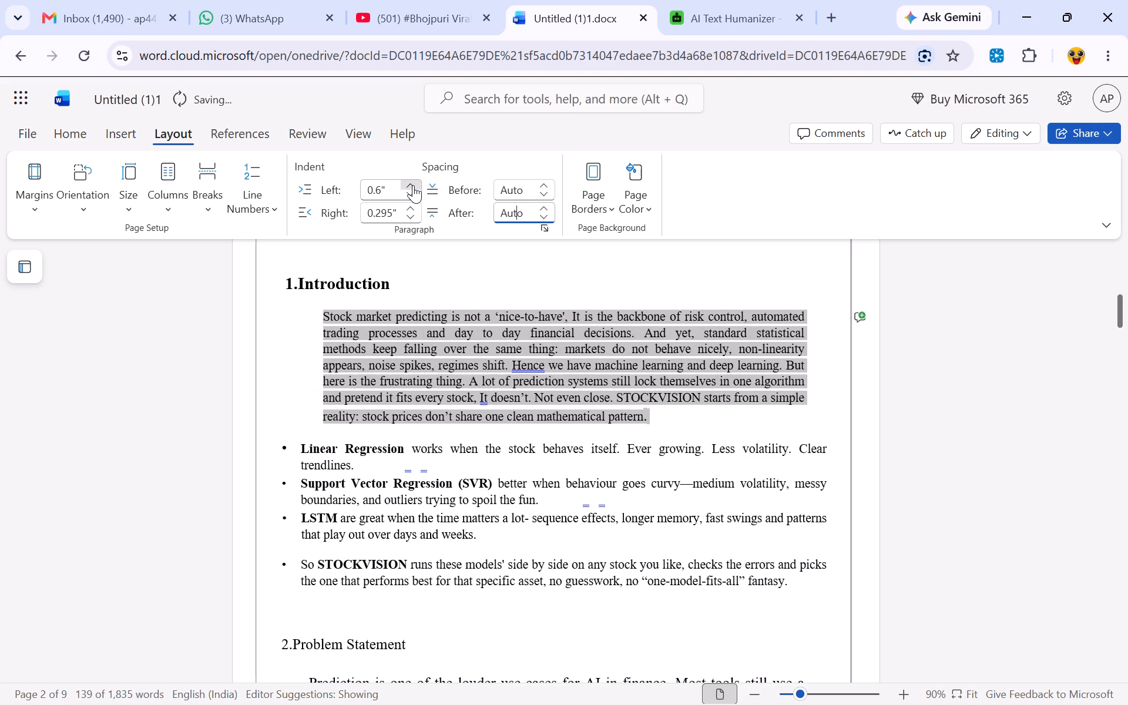
triple_click(413, 185)
click(413, 185)
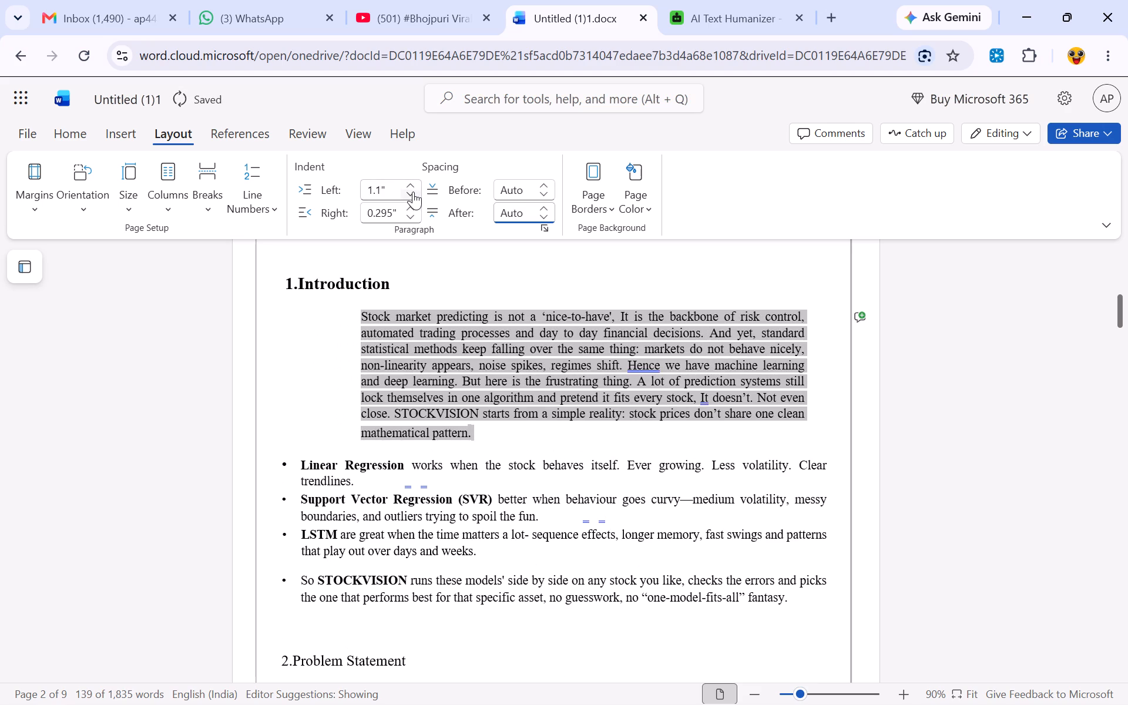
triple_click(412, 192)
triple_click(412, 192)
double_click(412, 192)
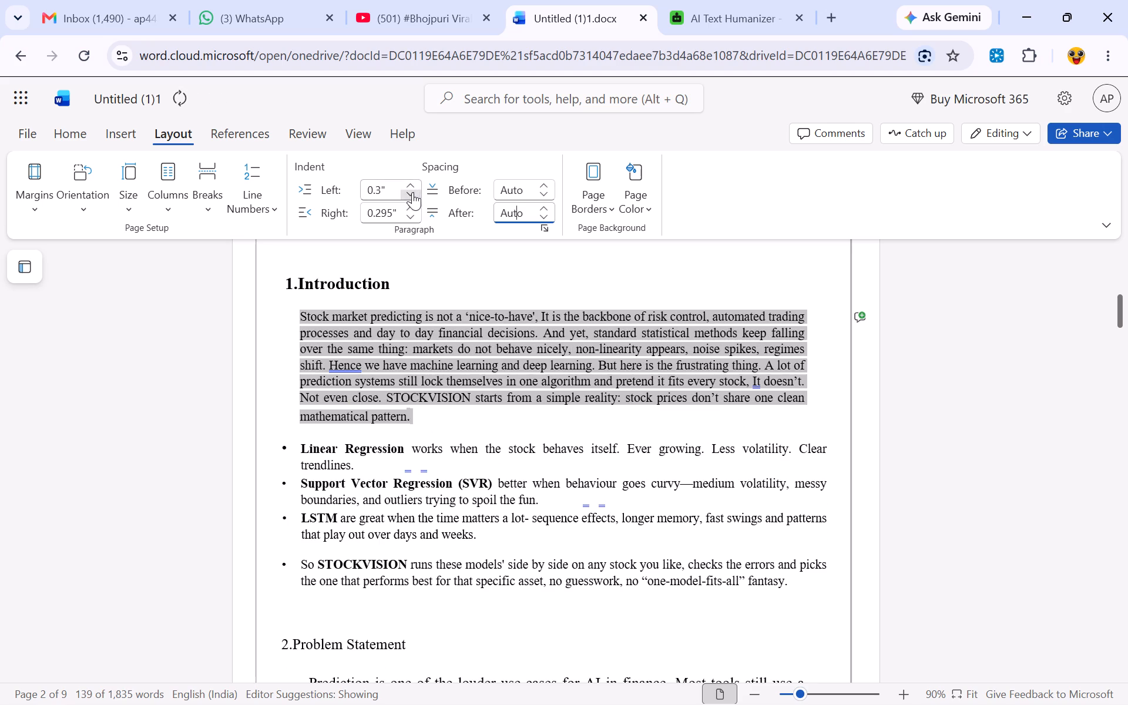
click(412, 192)
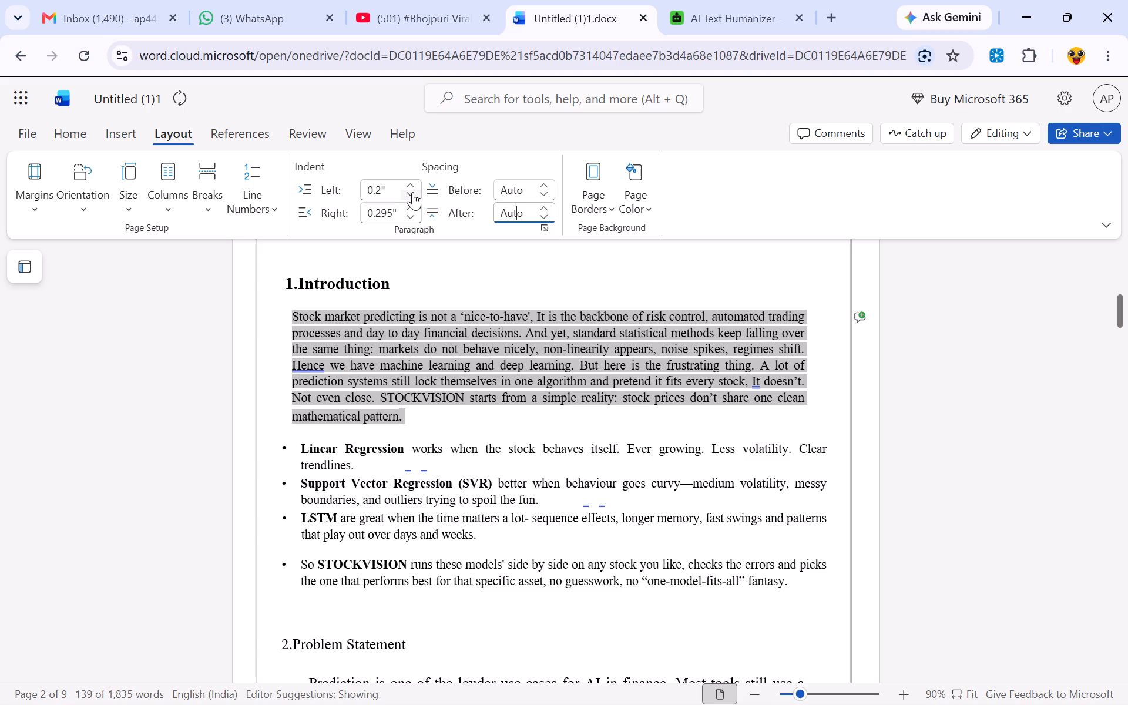
click(412, 192)
double_click(412, 187)
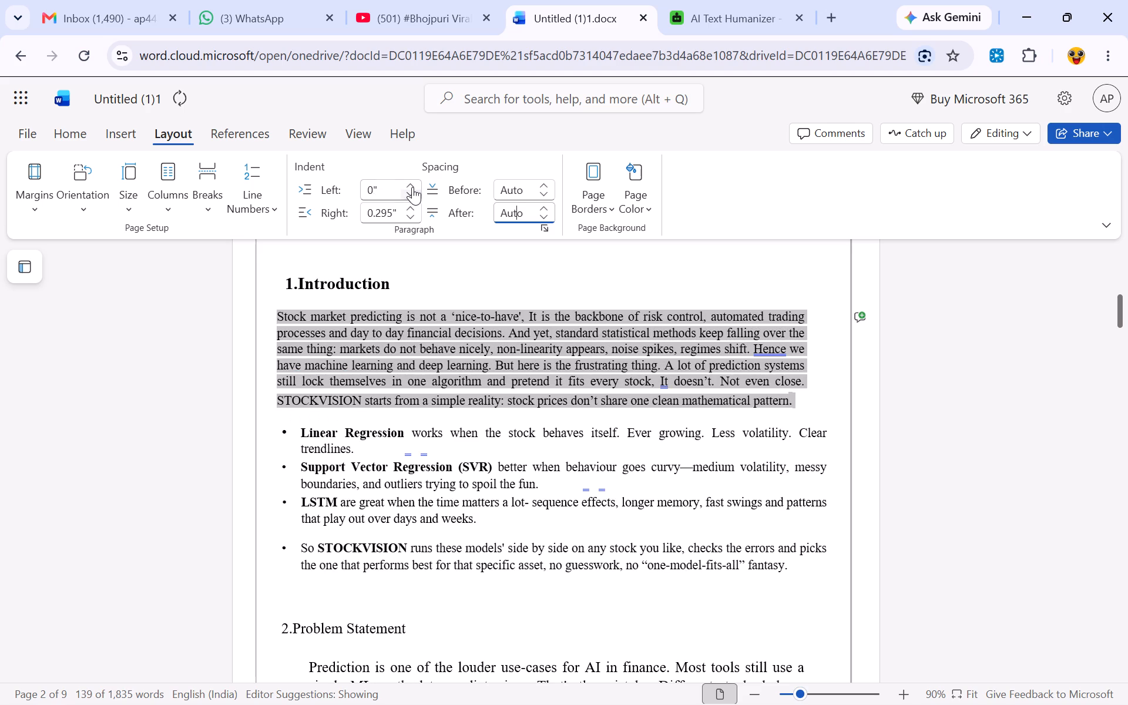
click(409, 196)
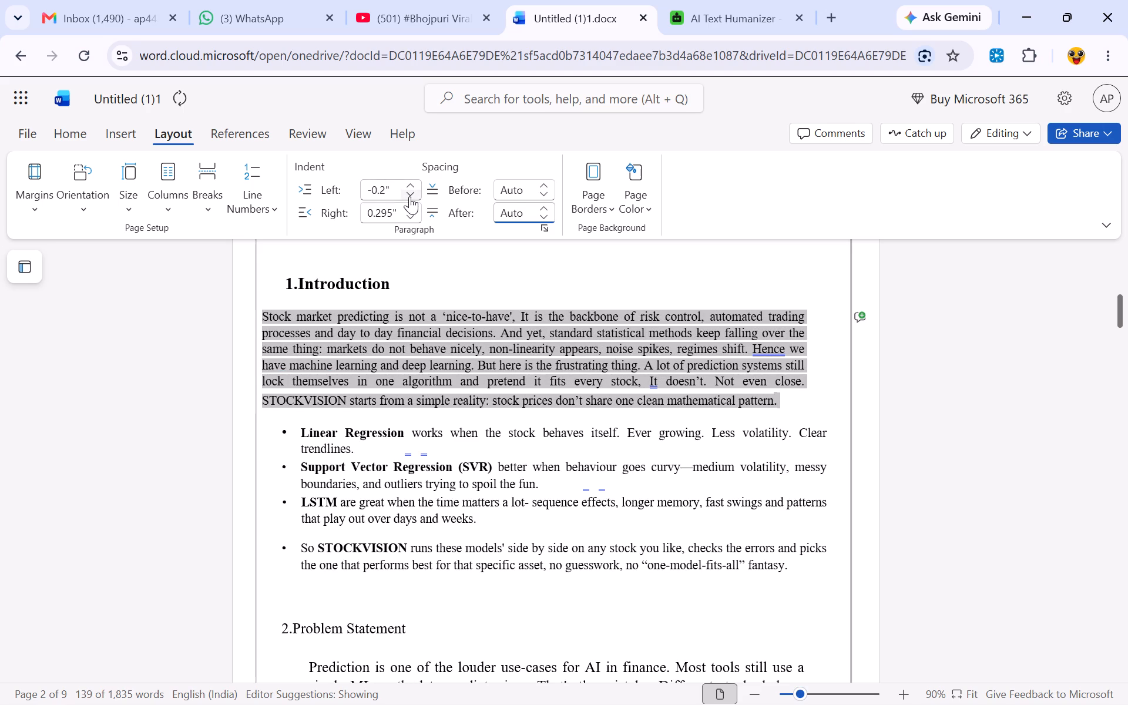
click(409, 196)
click(409, 181)
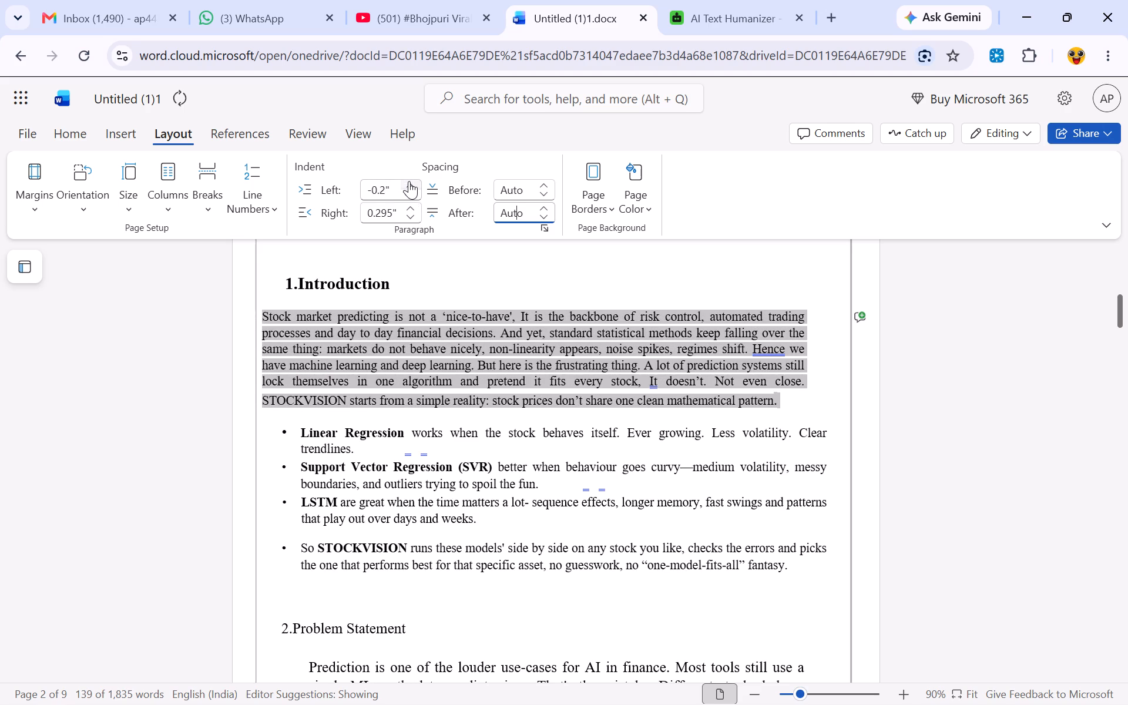
click(409, 181)
click(409, 181)
click(409, 181)
click(409, 181)
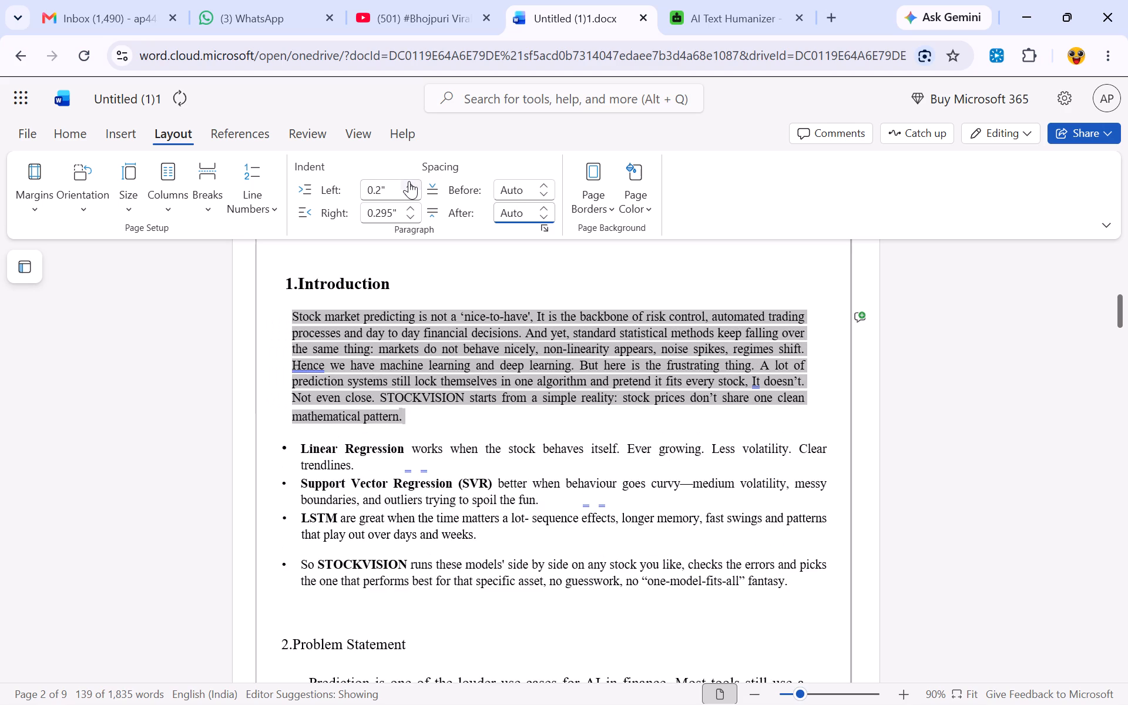
click(409, 181)
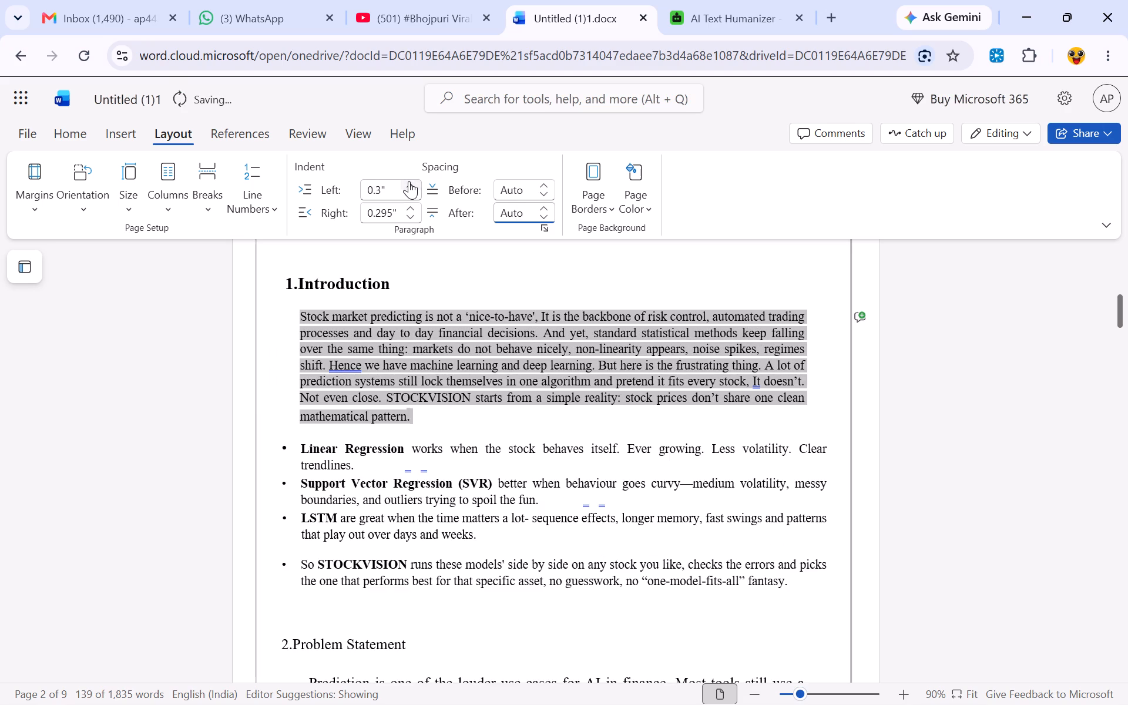
click(284, 328)
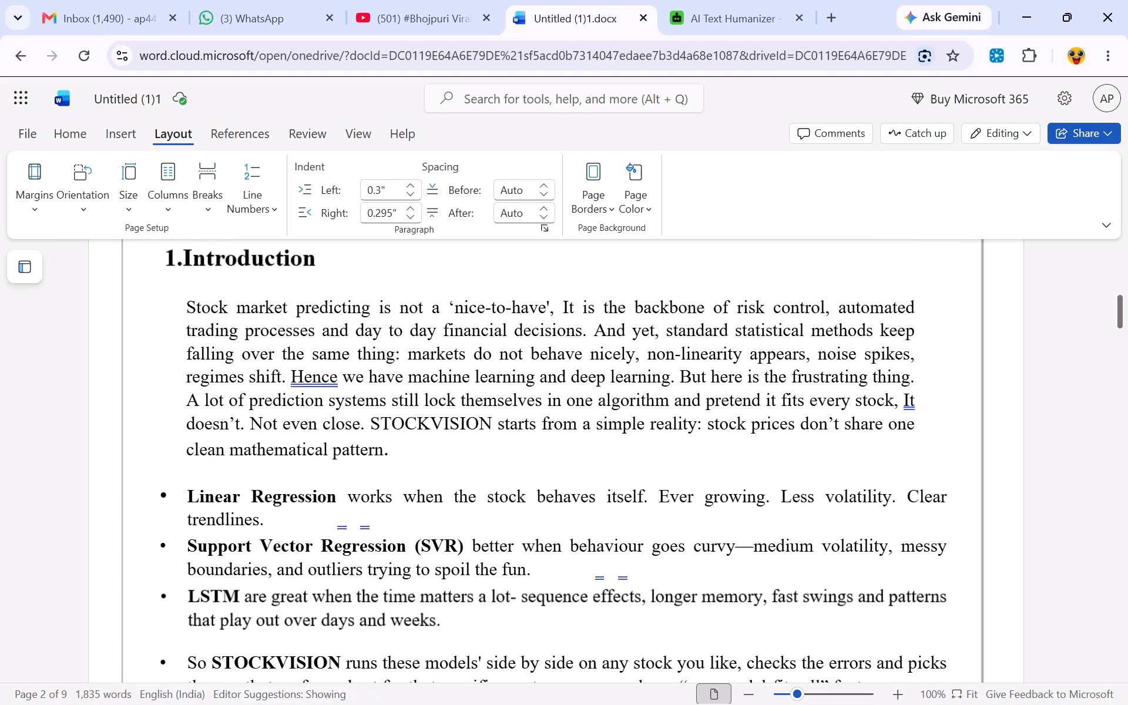
Examine the Introduction paragraph and its bullets up close to check their indents, alignment and spacing.
scroll(284, 328, down, 1)
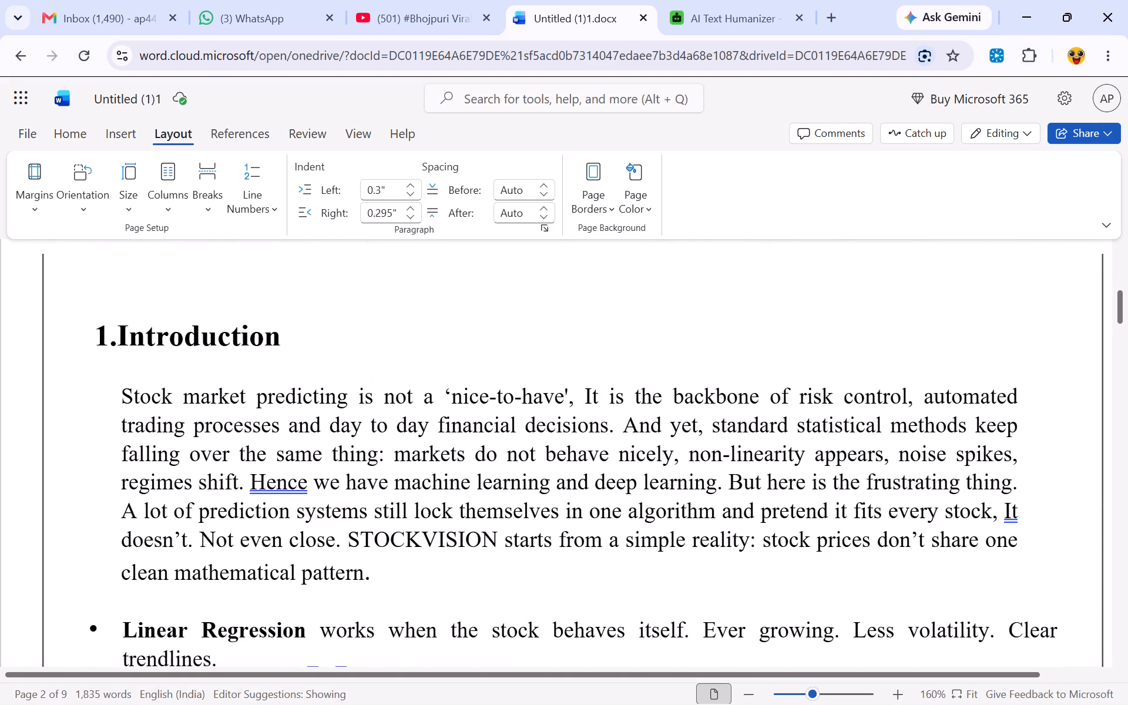
scroll(284, 328, down, 1)
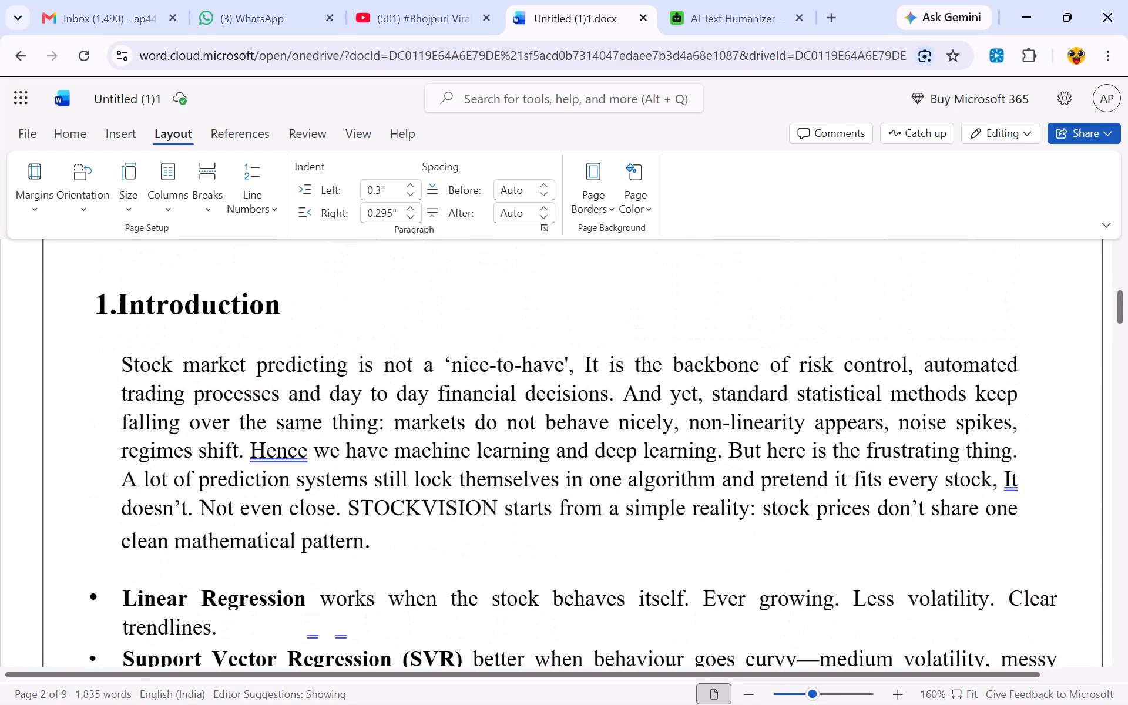
scroll(284, 328, down, 1)
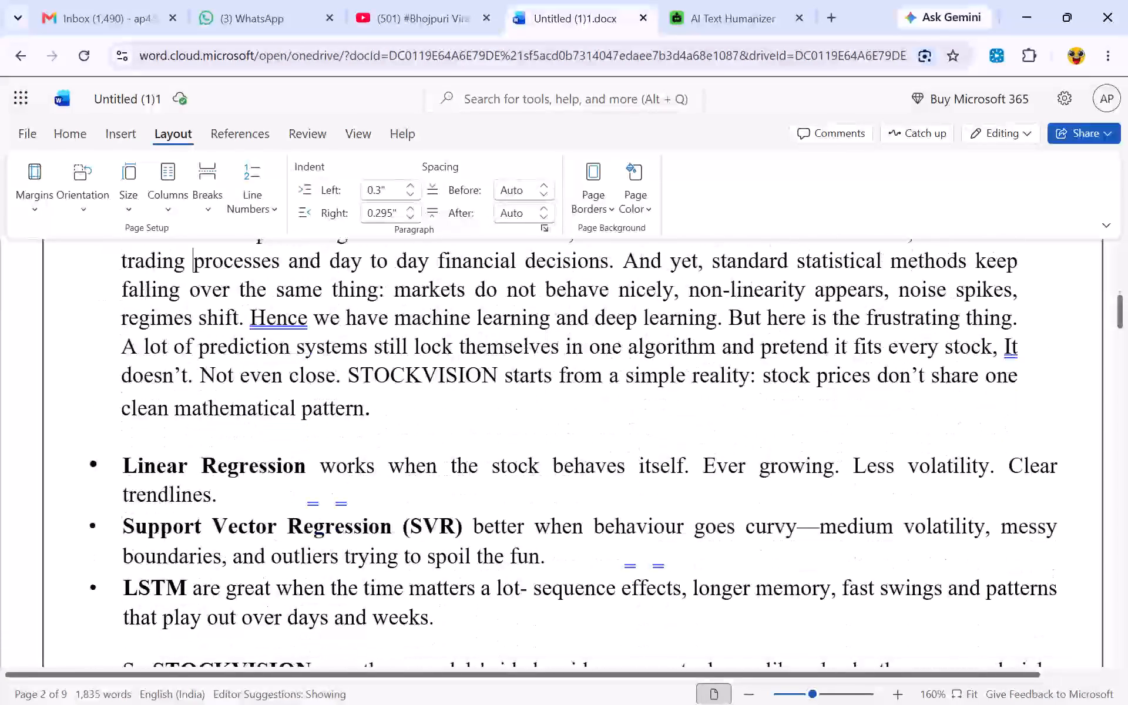
scroll(284, 328, down, 2)
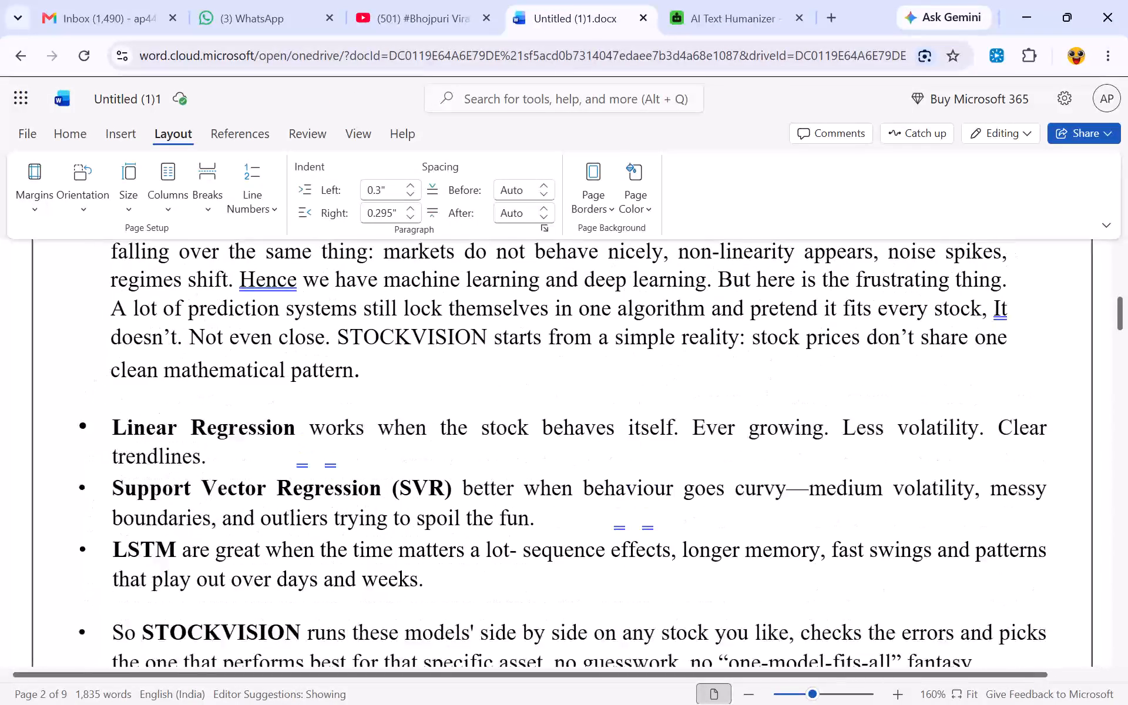
scroll(284, 328, down, 1)
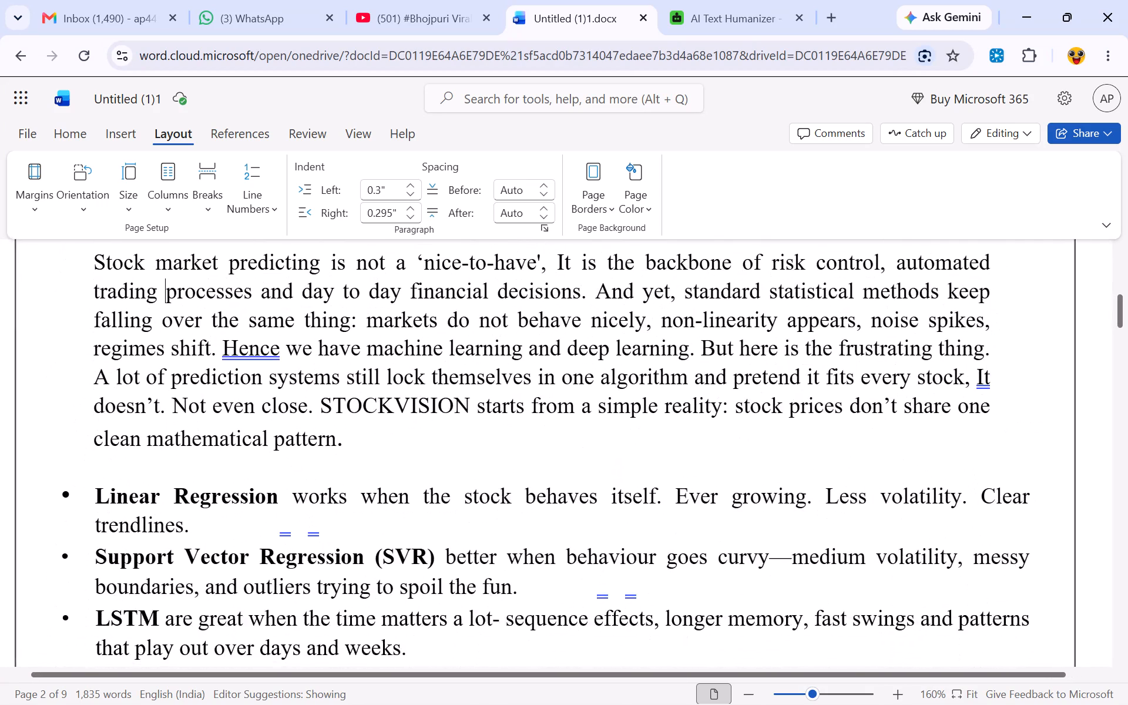
scroll(284, 328, down, 2)
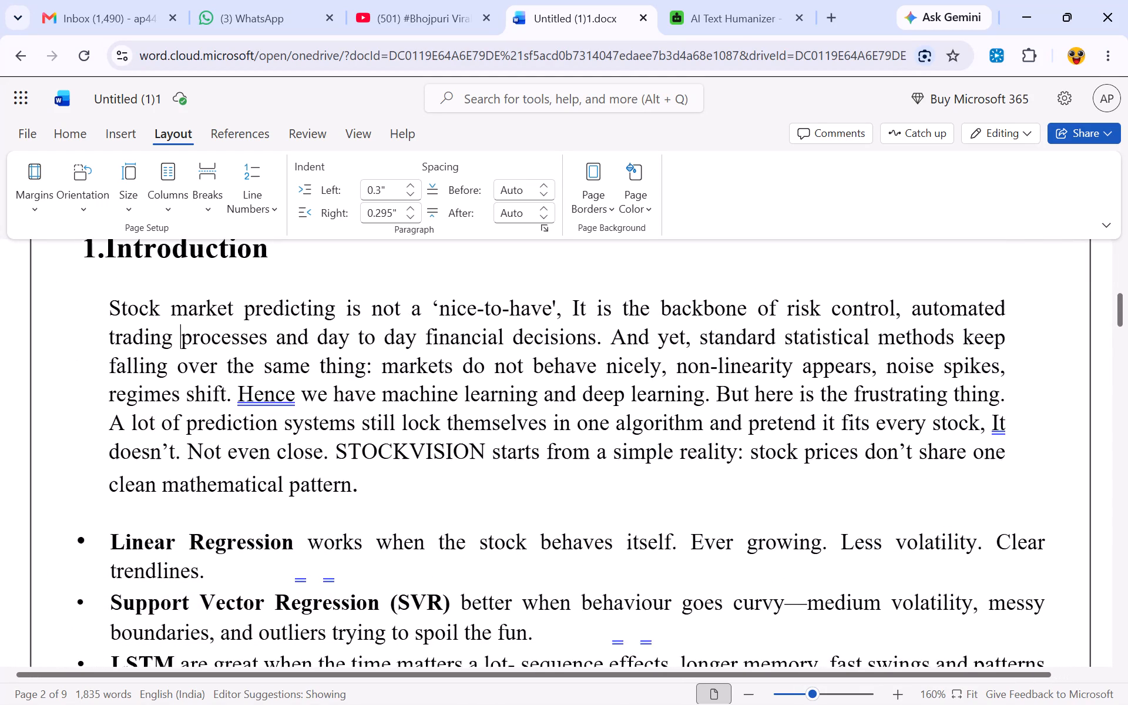
scroll(284, 328, down, 1)
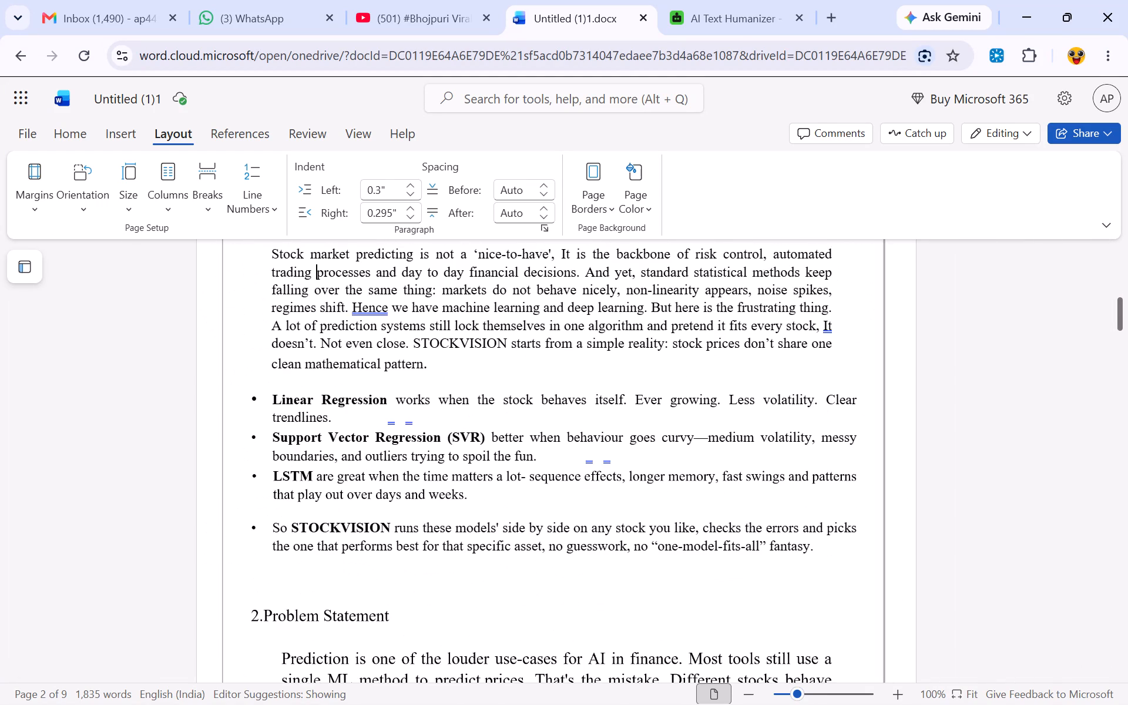
scroll(306, 364, up, 1)
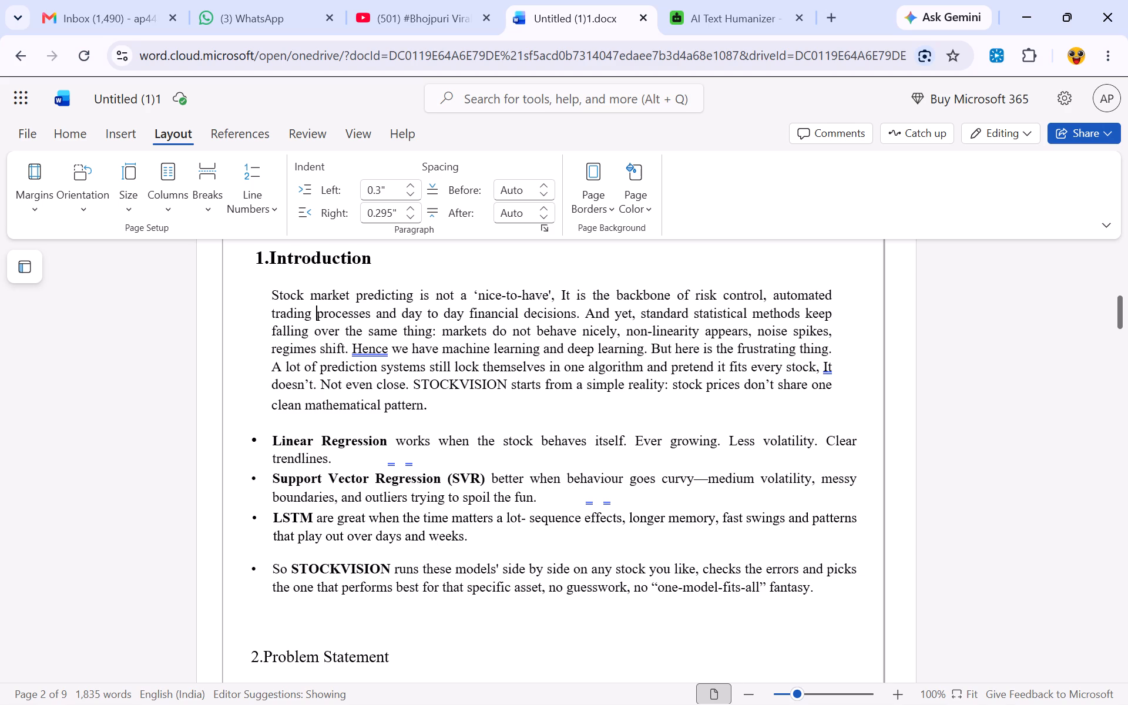
Set the spacing after the last Introduction bullet, beginning "So STOCKVISION runs these models'", to Auto.
drag(825, 595, 358, 563)
click(249, 563)
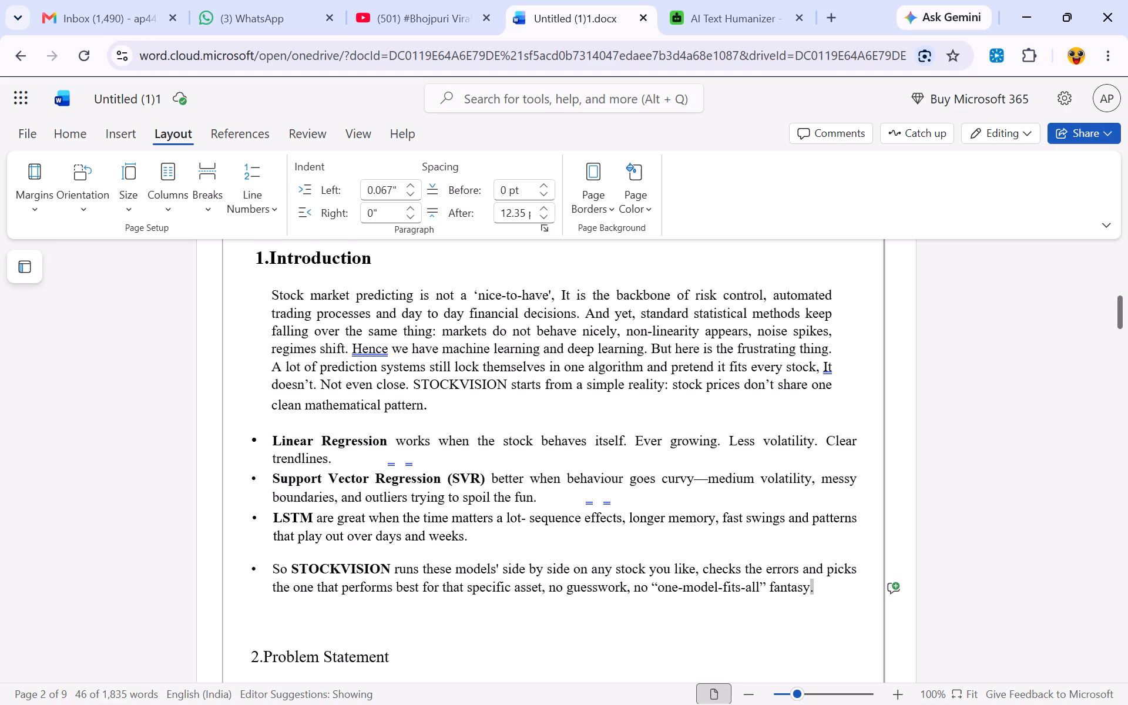
click(248, 565)
click(270, 568)
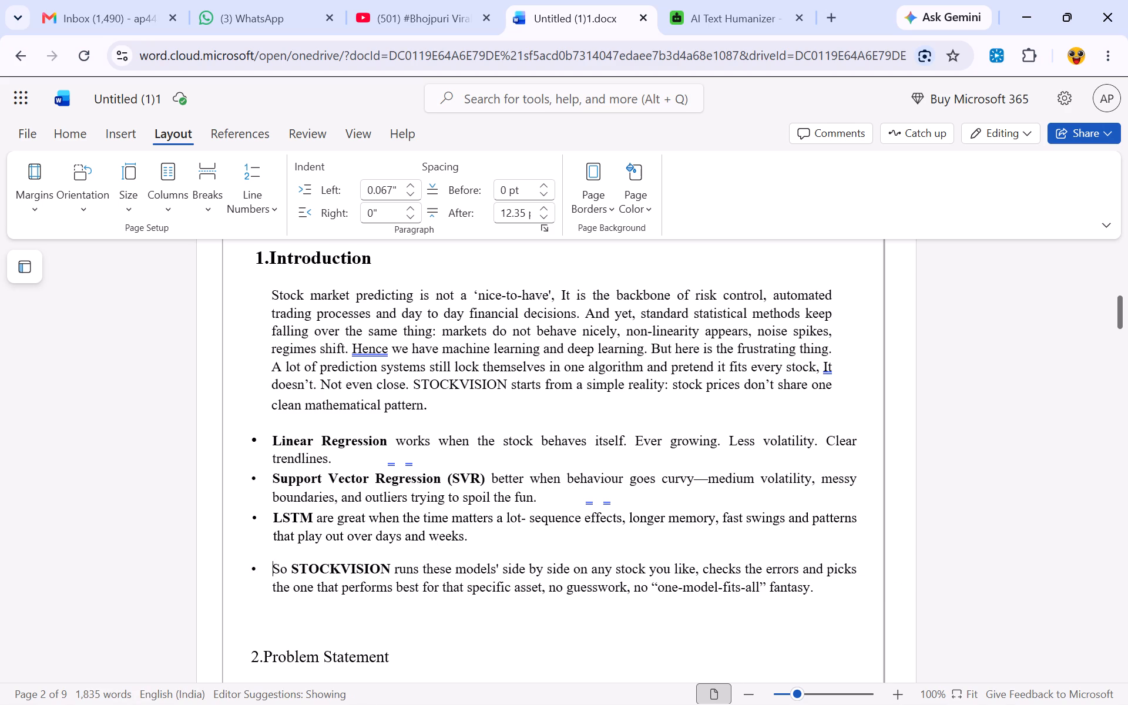
drag(825, 587, 211, 532)
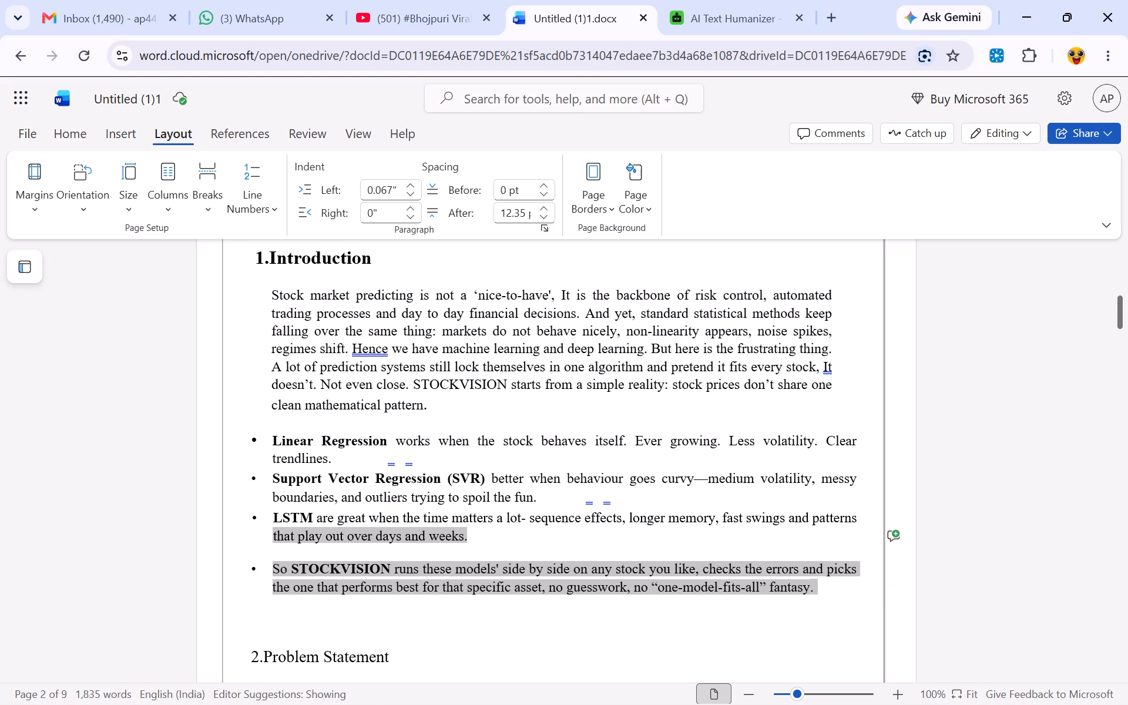
drag(211, 532, 226, 568)
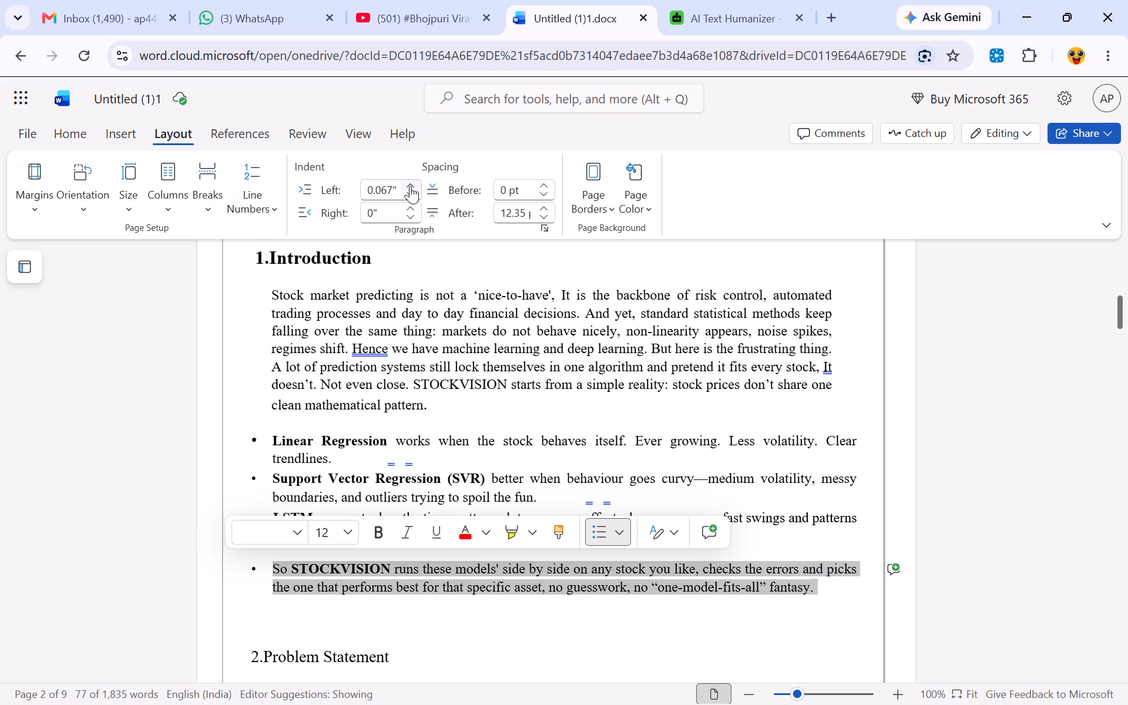
click(543, 205)
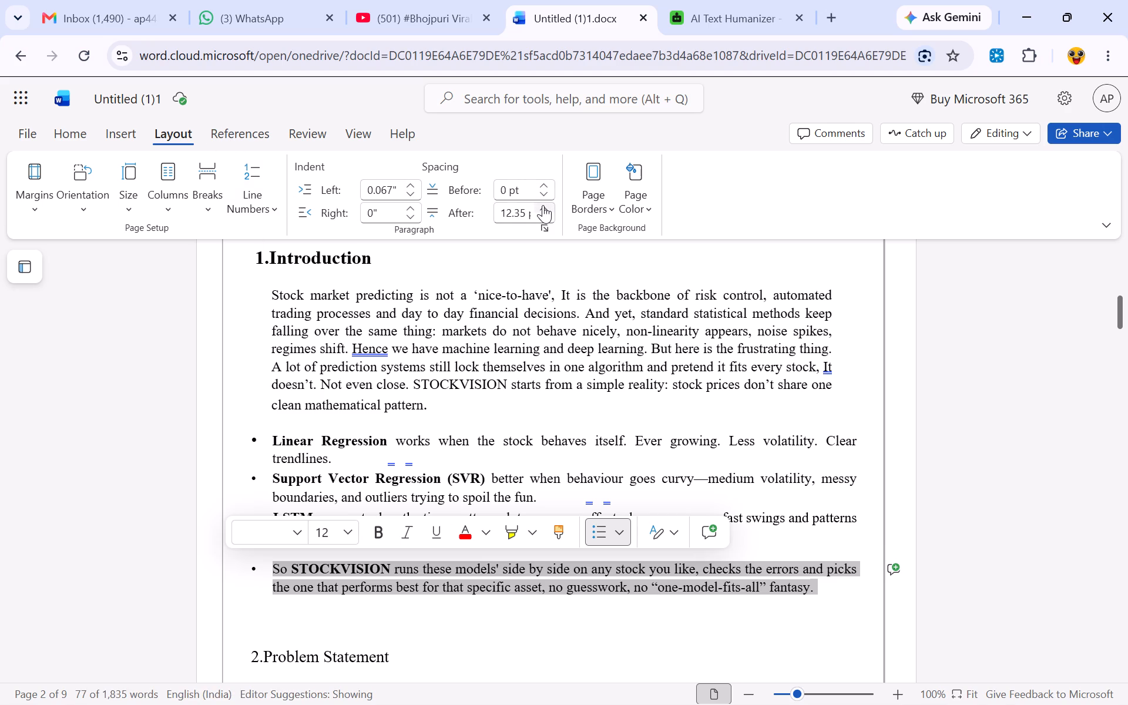
click(545, 212)
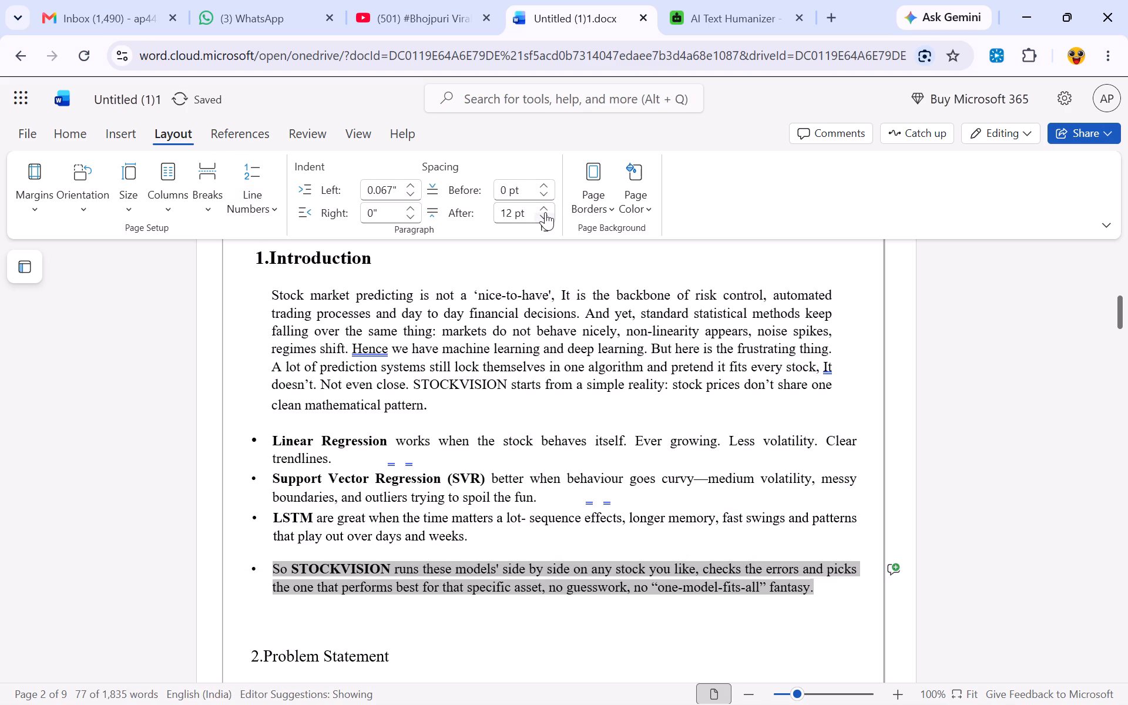
click(545, 212)
click(545, 212)
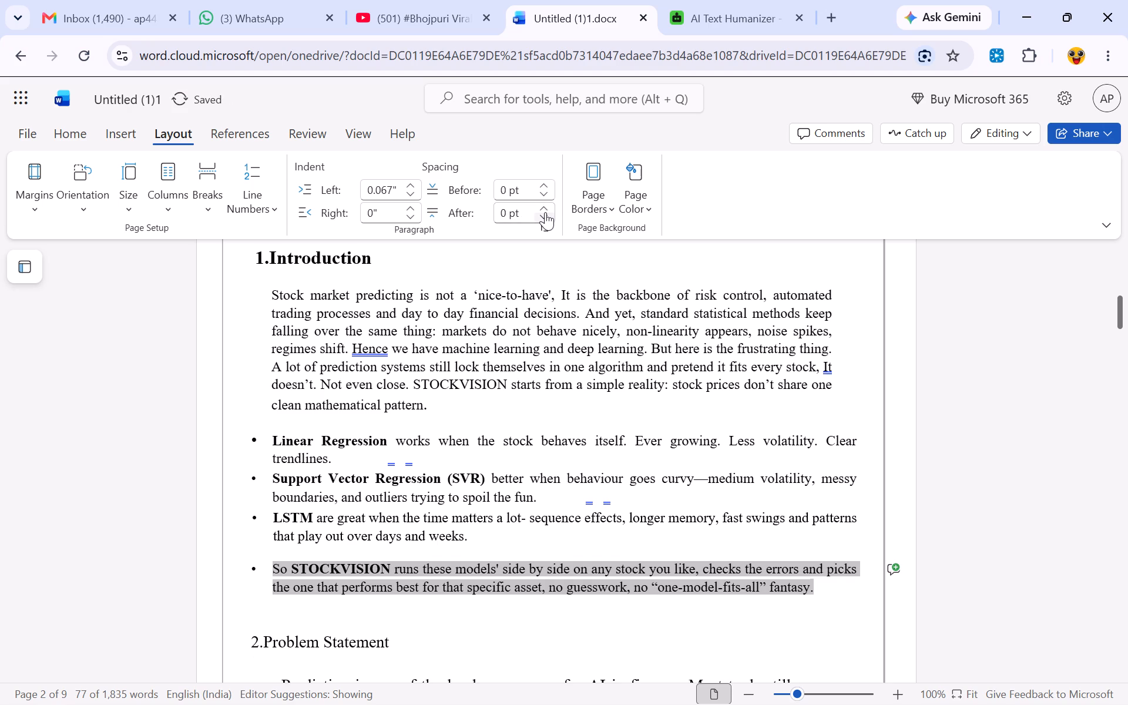
click(545, 212)
click(544, 208)
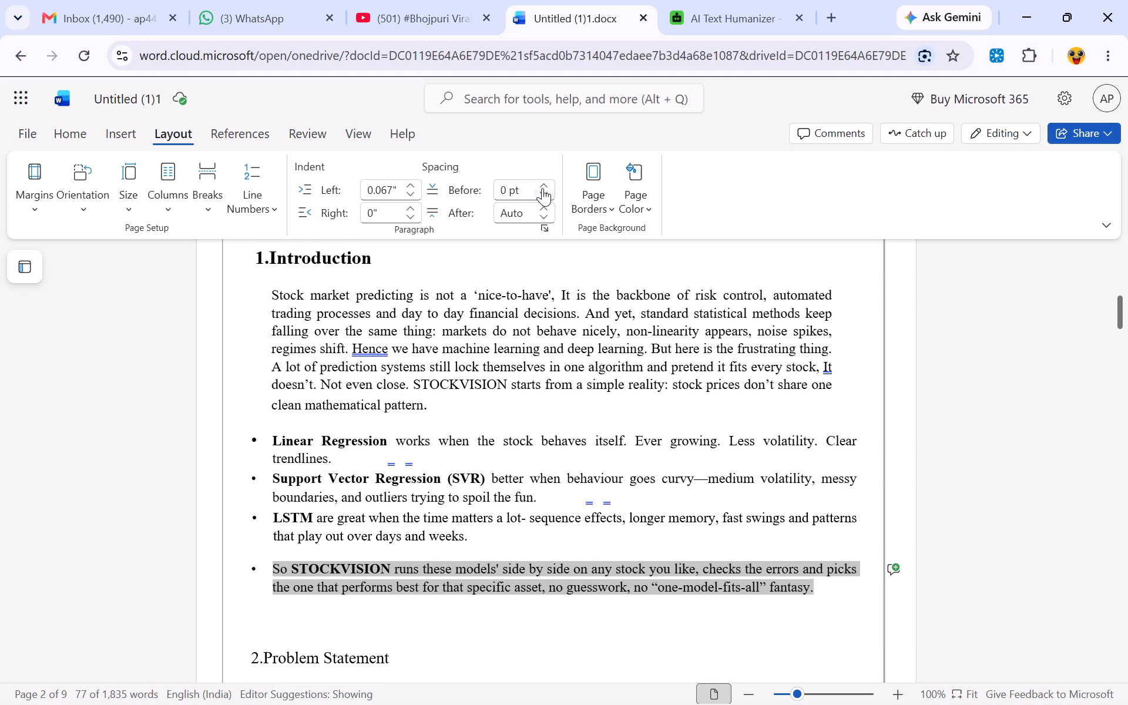
Set the spacing before the "So STOCKVISION" bullet to Auto, keeping its spacing after at Auto.
click(542, 183)
click(542, 183)
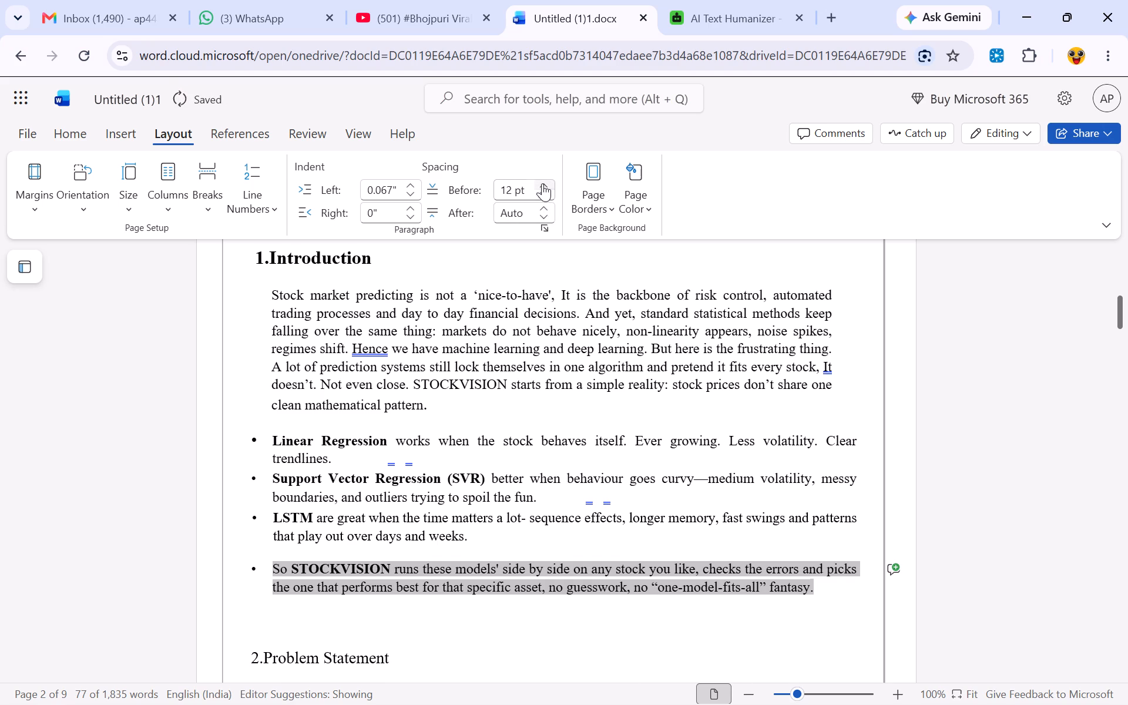
click(544, 192)
click(544, 192)
click(542, 209)
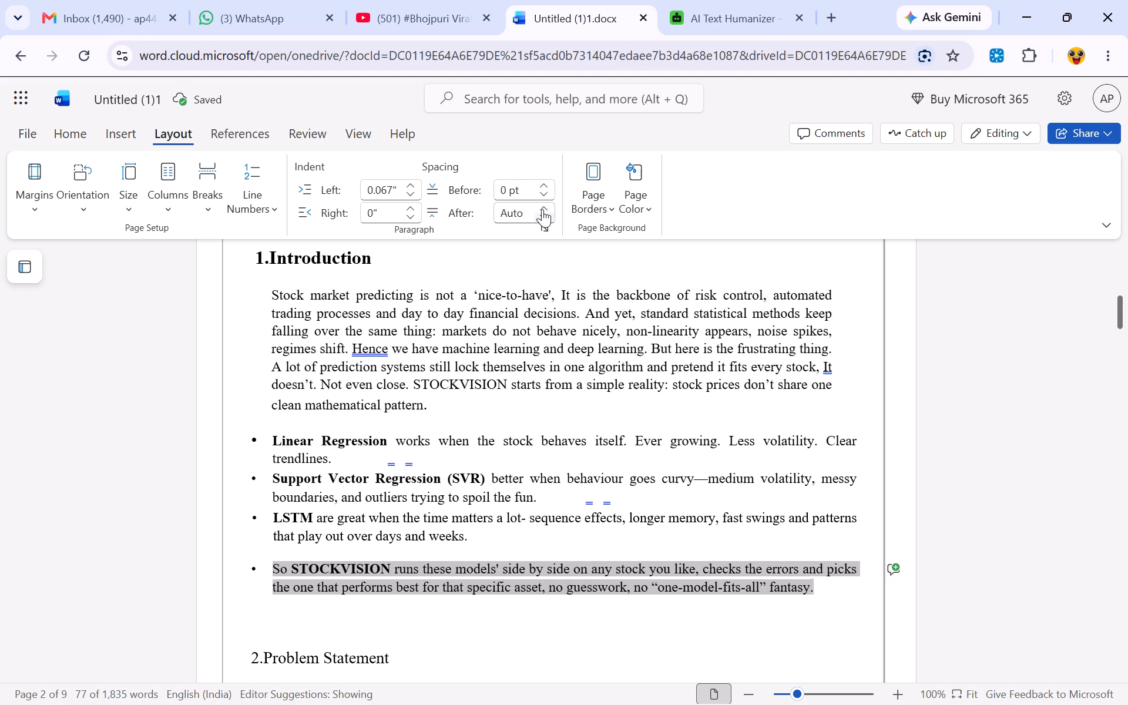
click(542, 206)
click(542, 214)
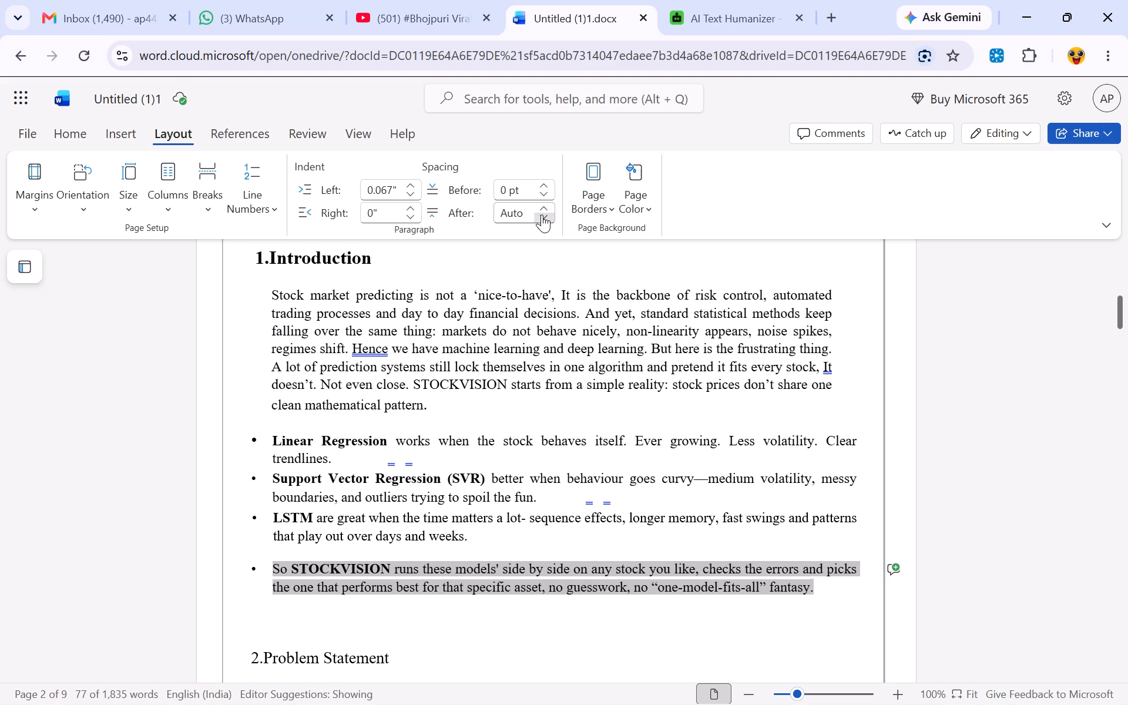
click(543, 189)
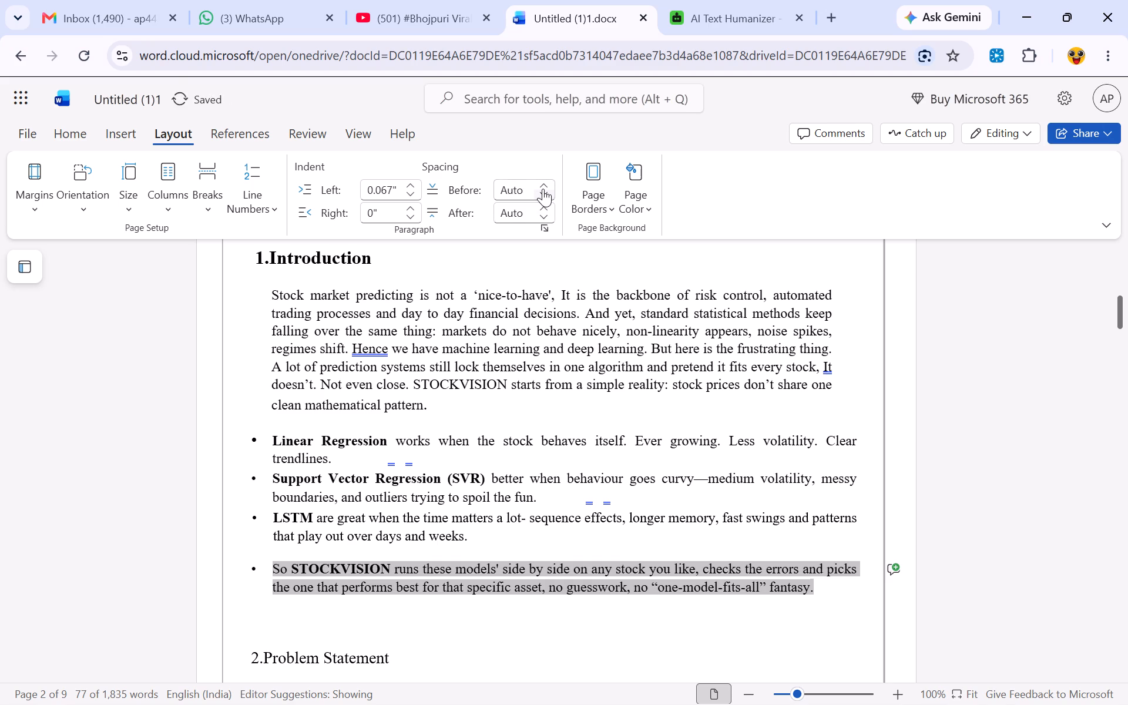
click(518, 373)
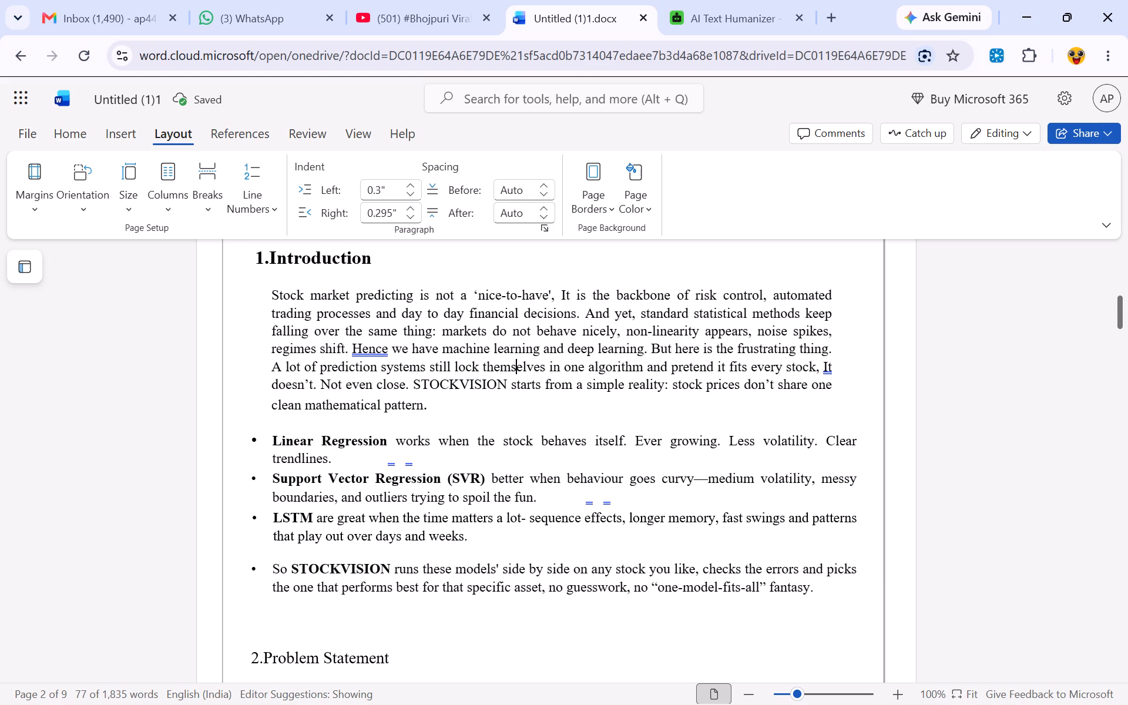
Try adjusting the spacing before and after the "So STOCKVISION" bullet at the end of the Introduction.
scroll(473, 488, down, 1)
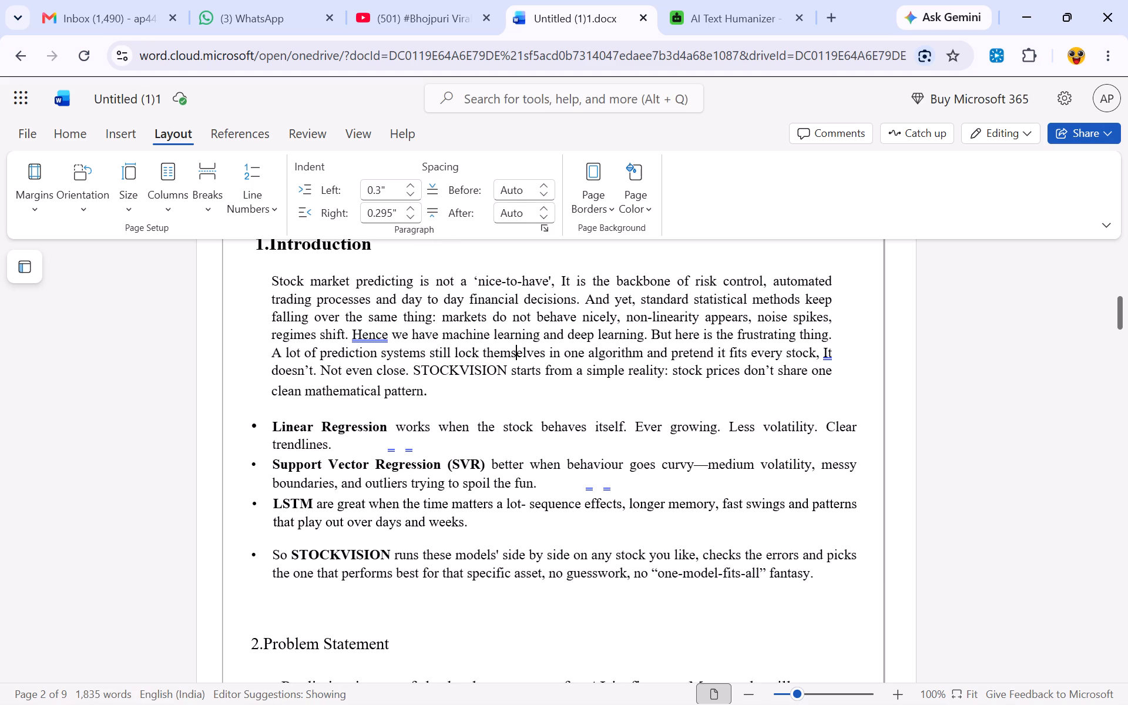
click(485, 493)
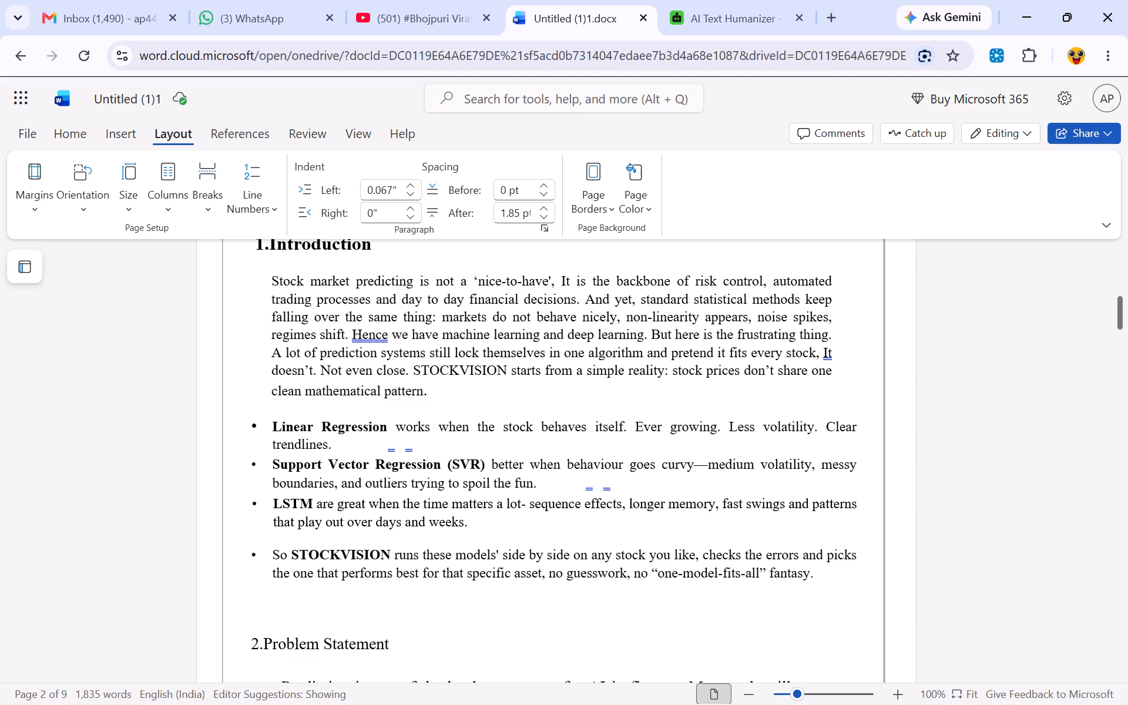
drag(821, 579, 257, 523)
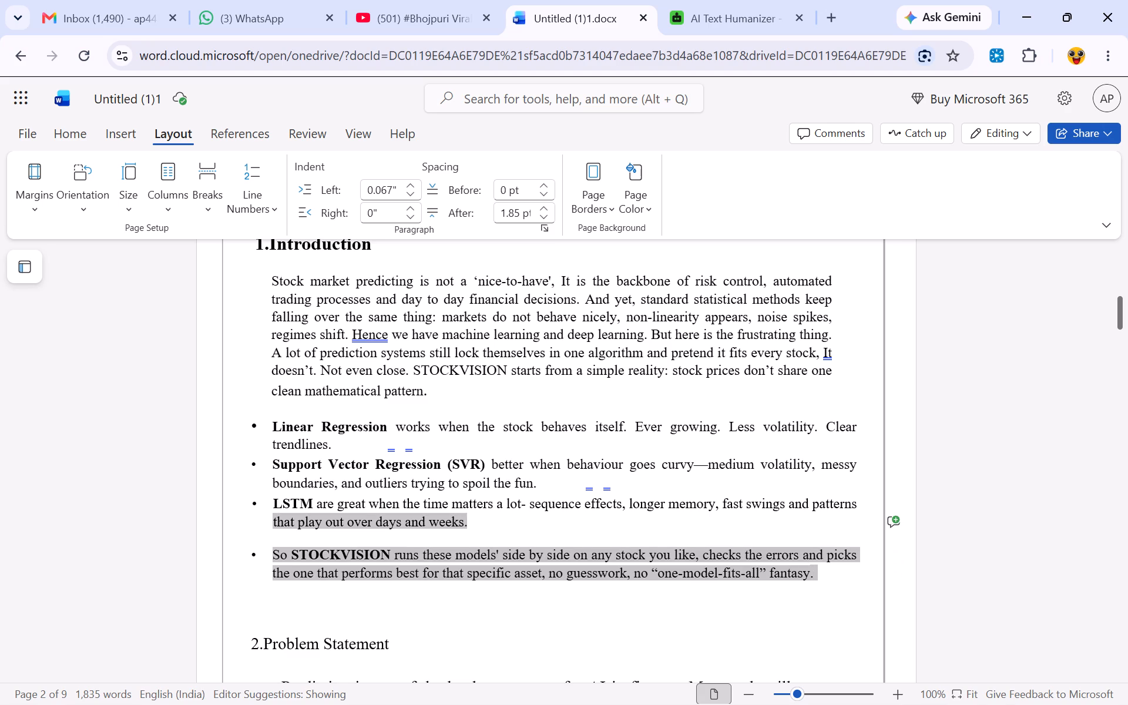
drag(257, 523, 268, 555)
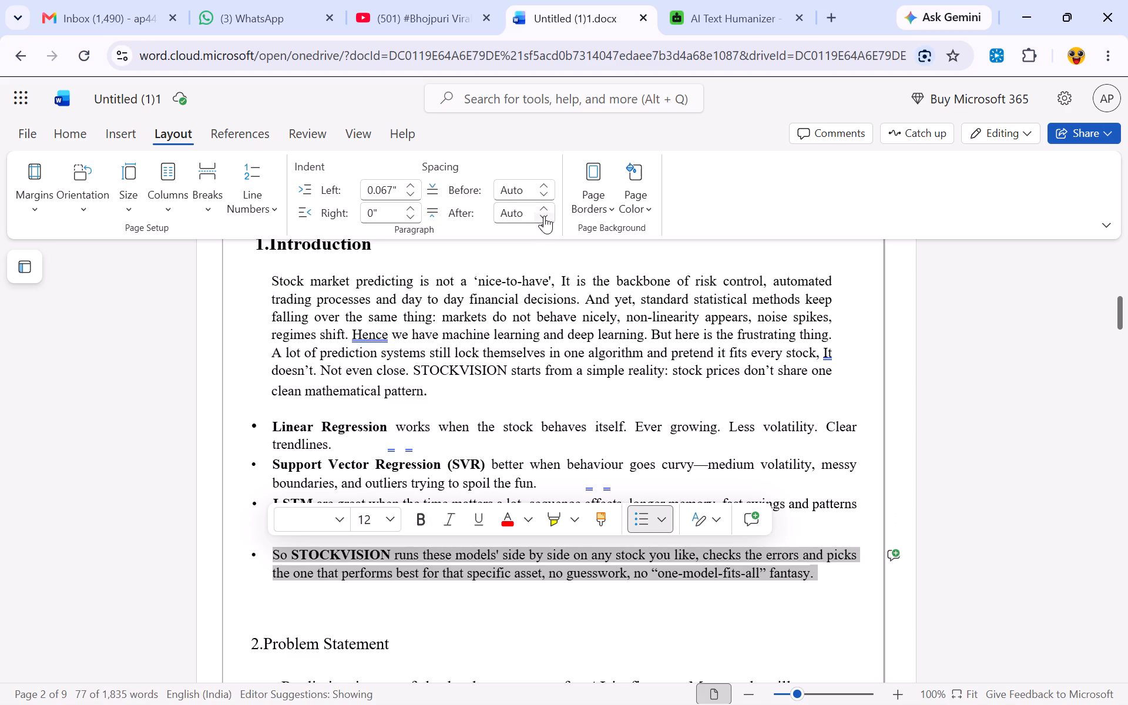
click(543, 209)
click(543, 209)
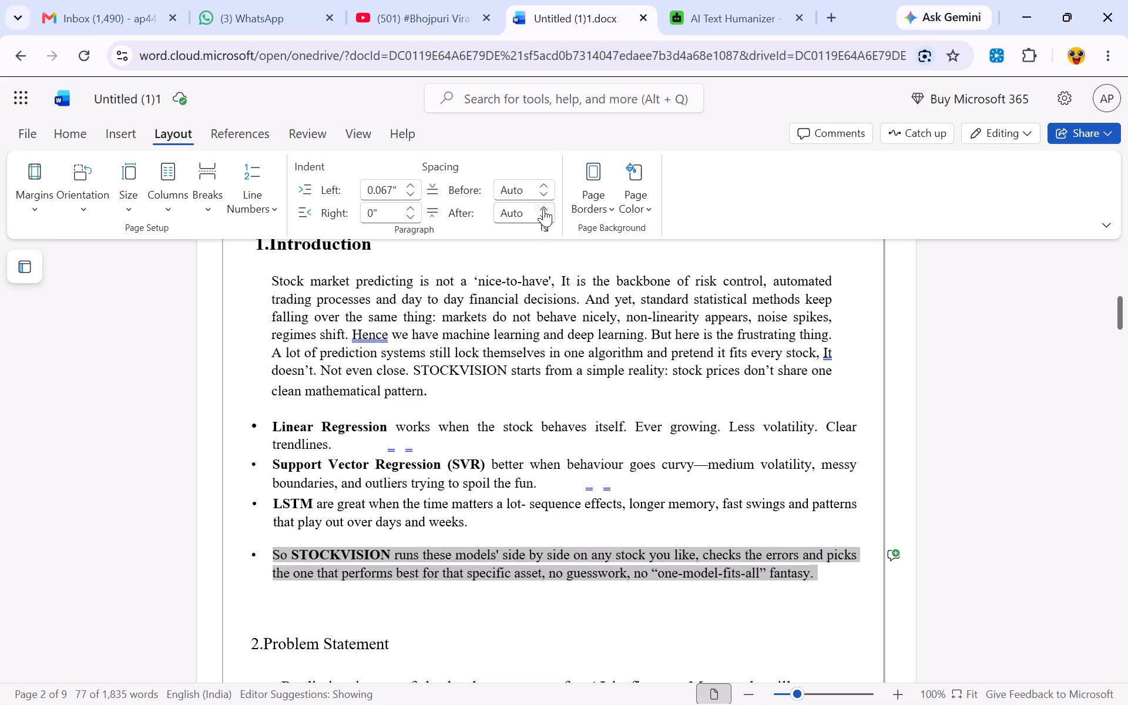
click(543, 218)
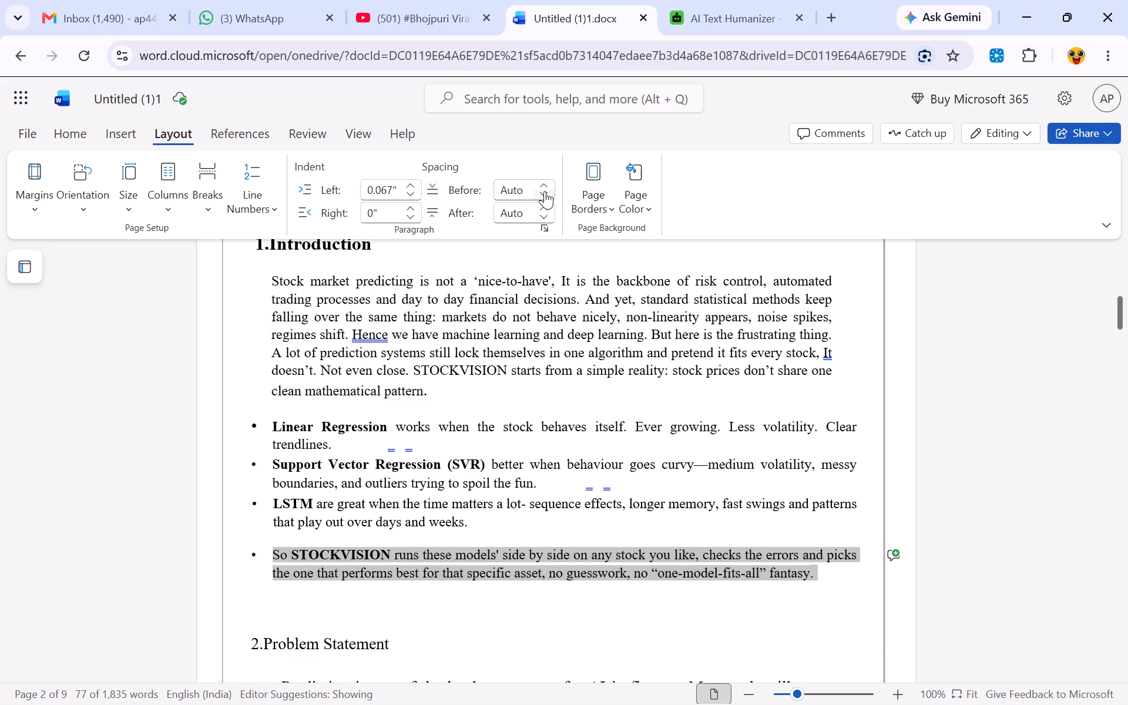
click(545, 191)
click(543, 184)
Make the words "Problem Statement" in the section 2 heading bold.
scroll(469, 422, down, 1)
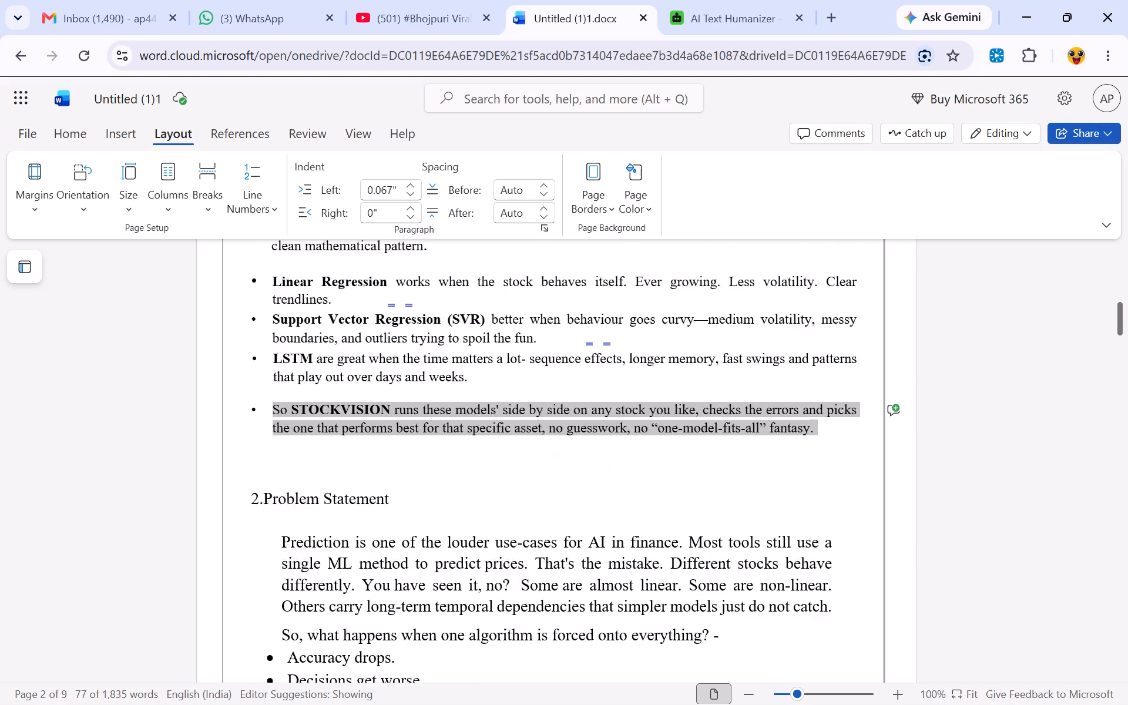
scroll(469, 422, down, 2)
drag(469, 422, 392, 430)
drag(392, 430, 330, 423)
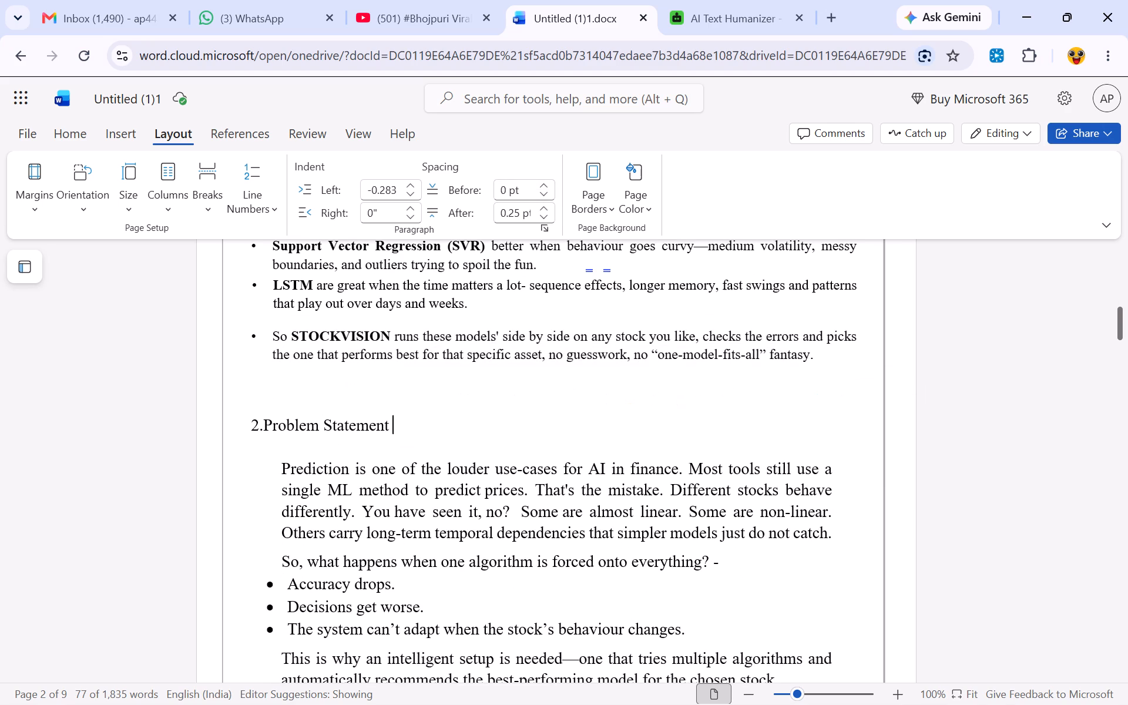
drag(330, 423, 266, 421)
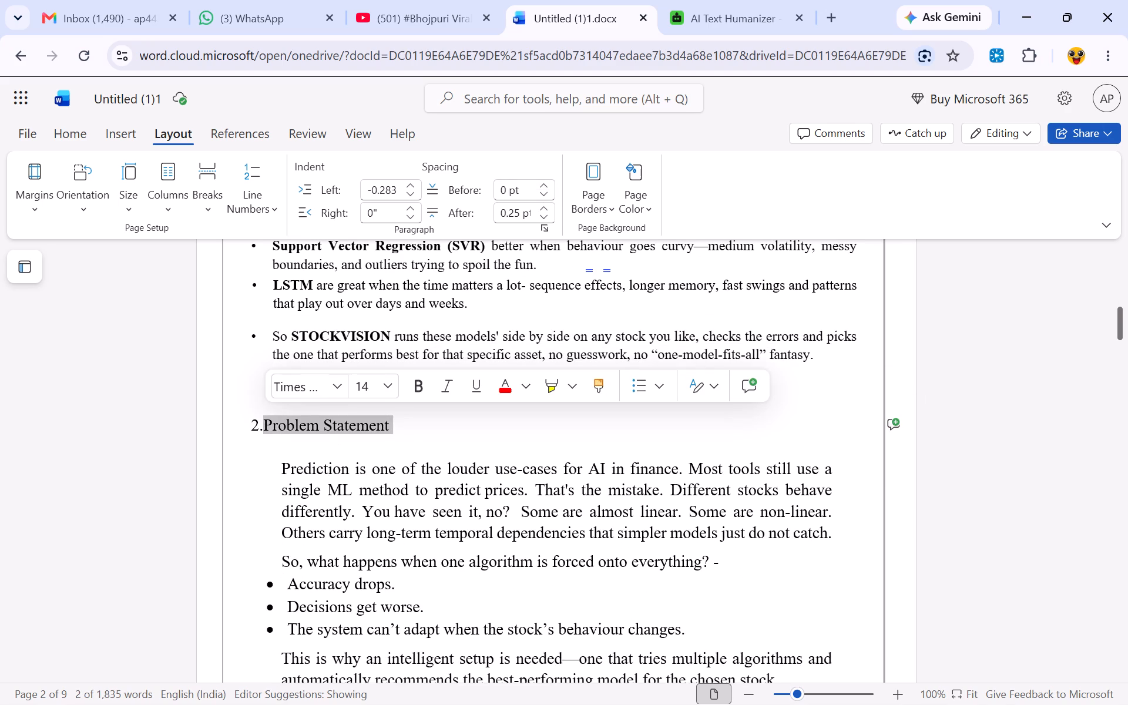
click(411, 376)
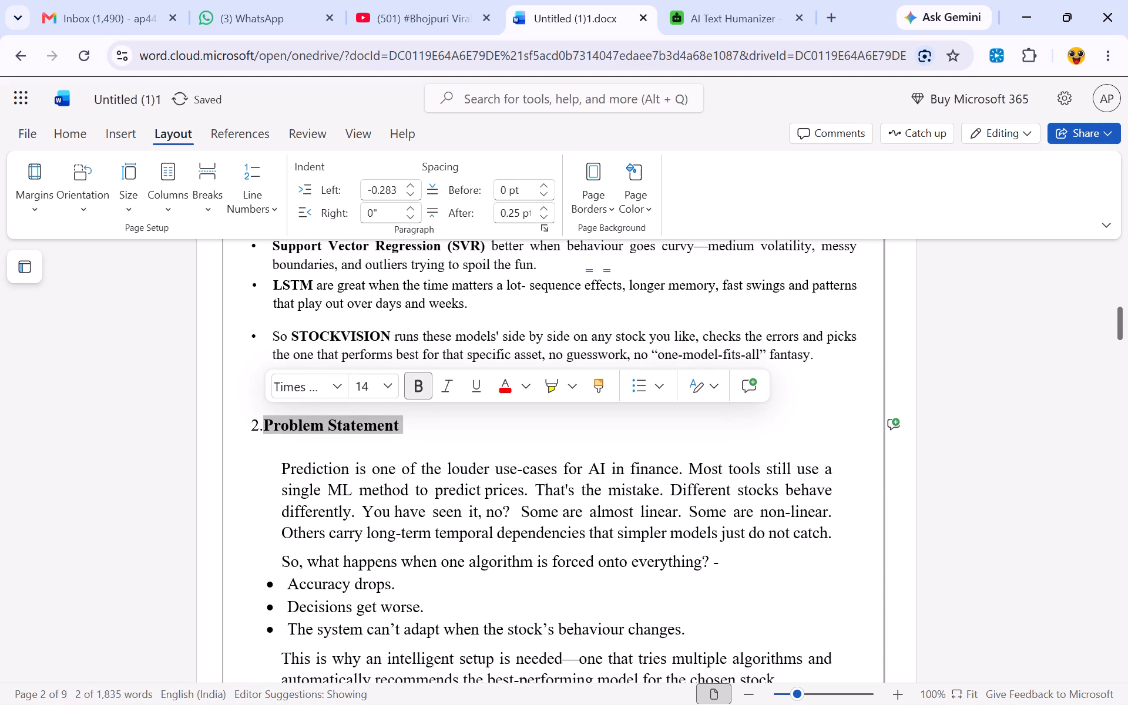
click(455, 444)
Extend the bold formatting to the whole "2.Problem Statement" heading, including its number.
scroll(402, 407, up, 5)
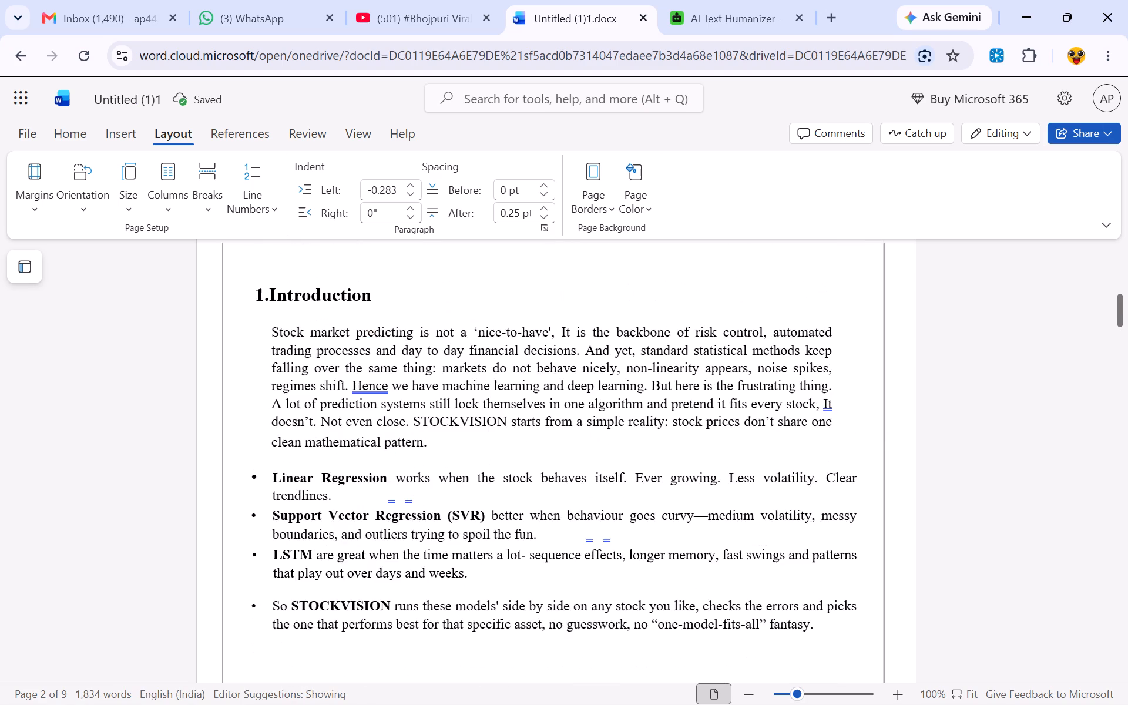
scroll(402, 407, down, 1)
scroll(399, 415, up, 3)
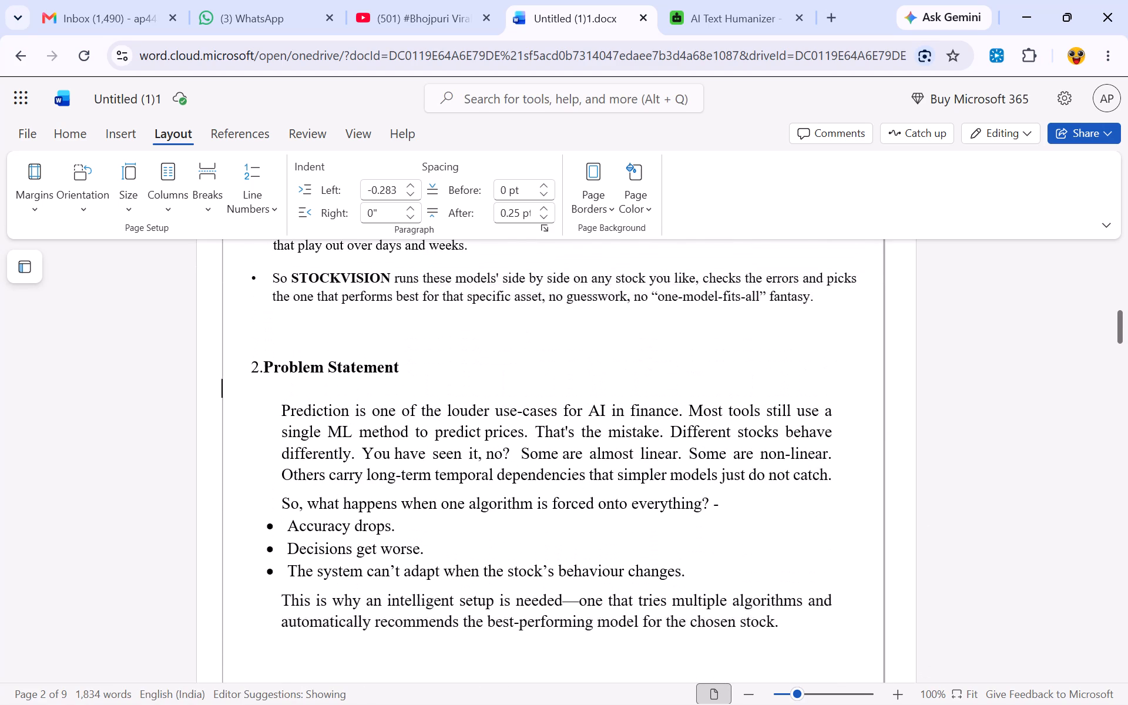
scroll(399, 415, up, 1)
drag(408, 385, 278, 367)
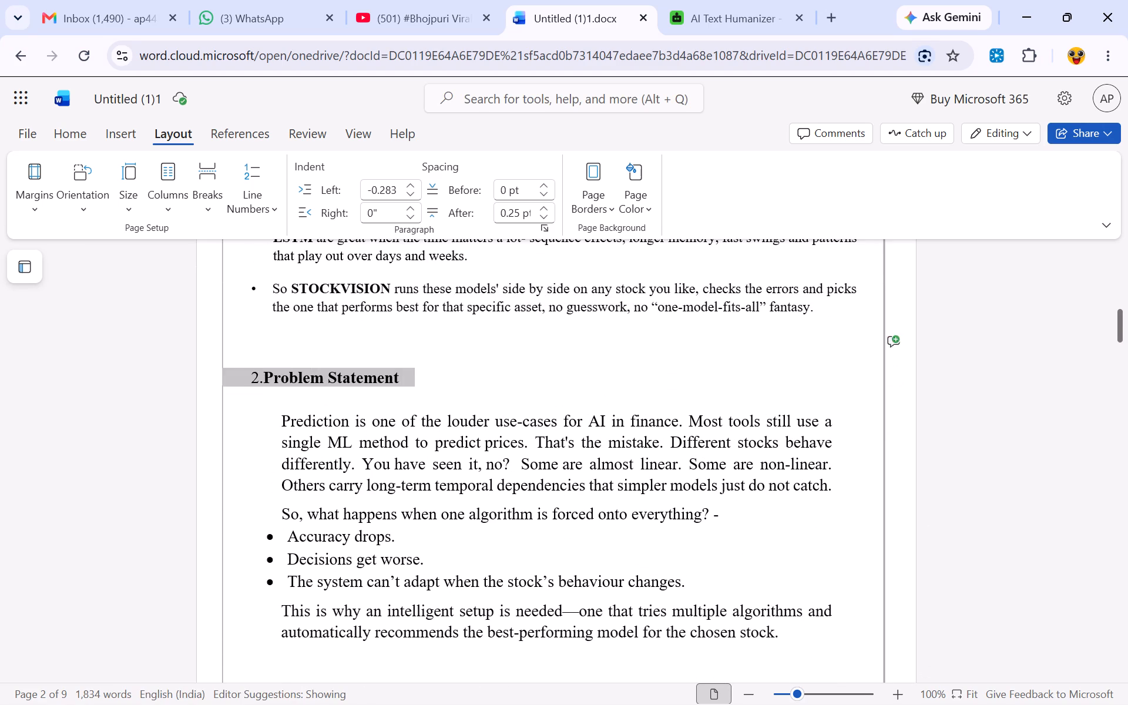
drag(278, 367, 240, 375)
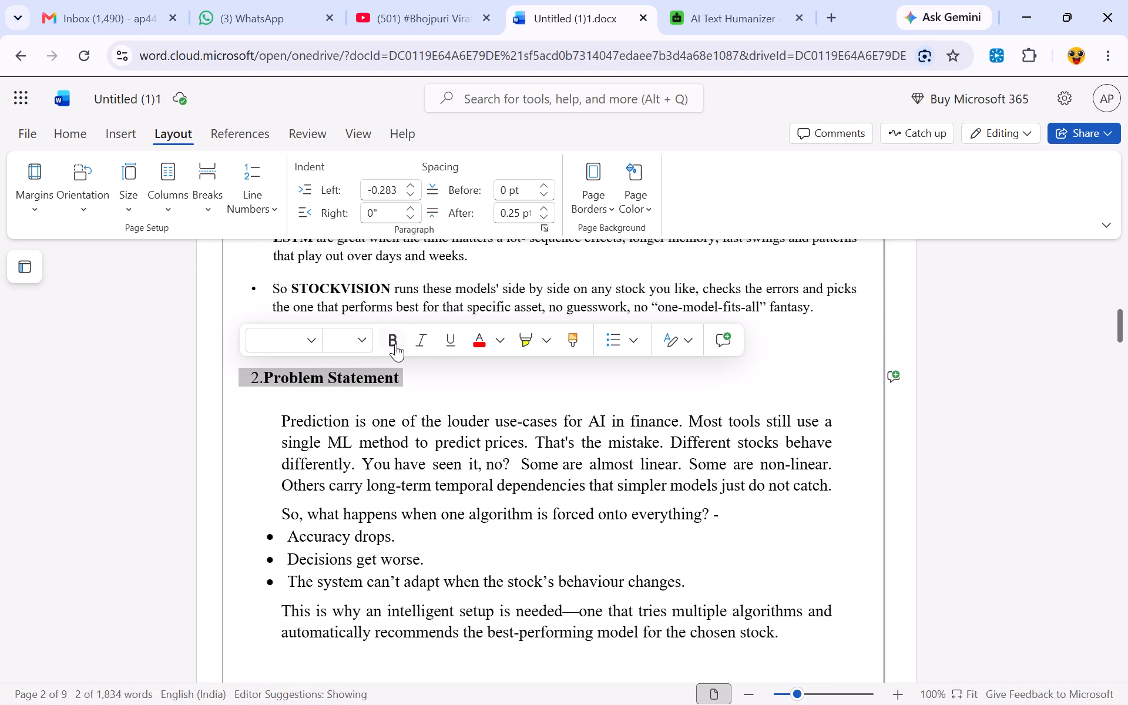
click(395, 344)
click(435, 373)
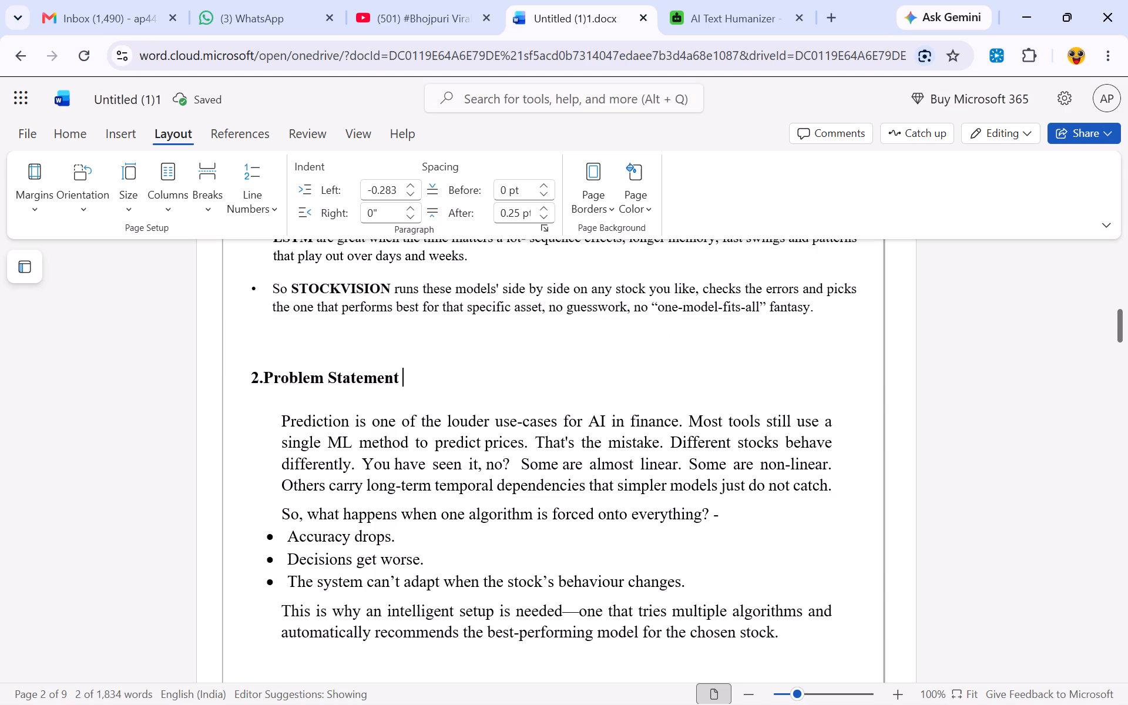
Set the font size to 12 for the Problem Statement text from "Prediction is one" through "So, what happens when one algorithm is forced onto everything?".
scroll(435, 373, up, 1)
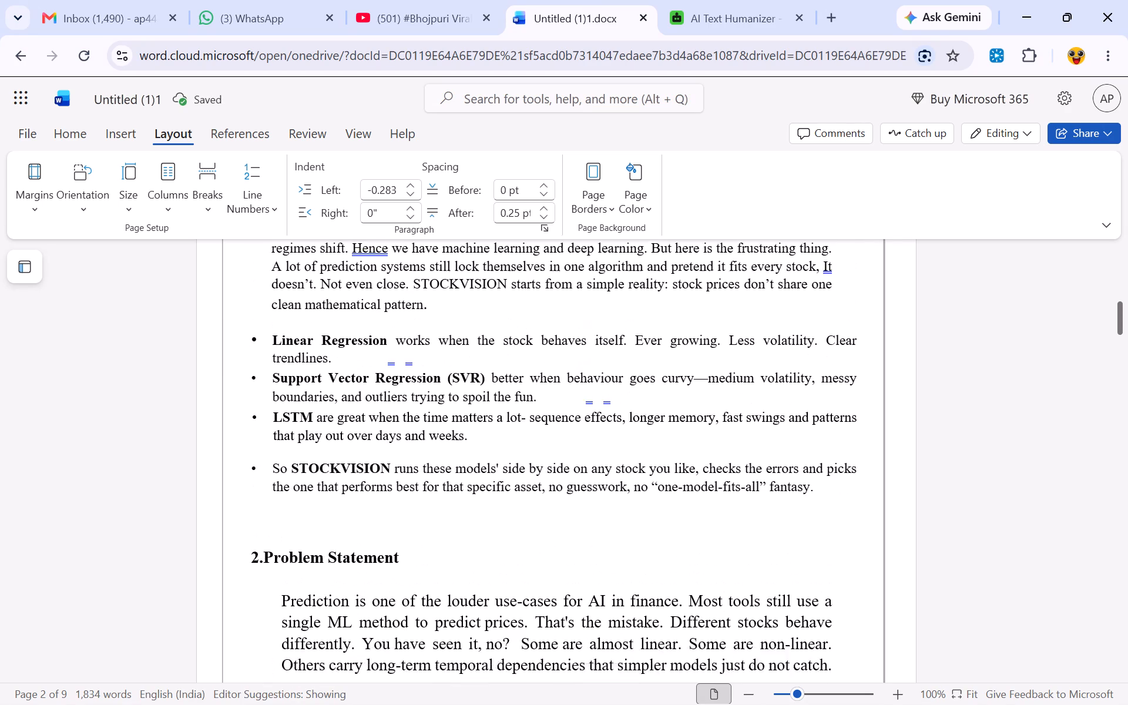
scroll(435, 373, up, 1)
scroll(435, 373, down, 2)
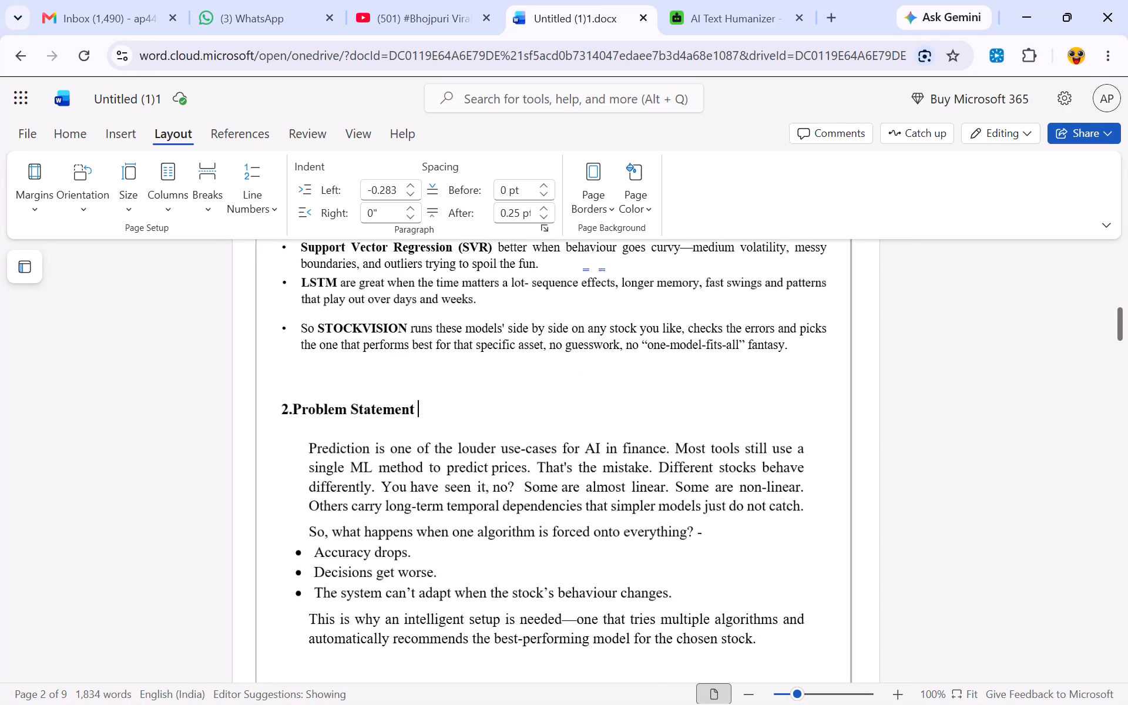
scroll(435, 373, up, 1)
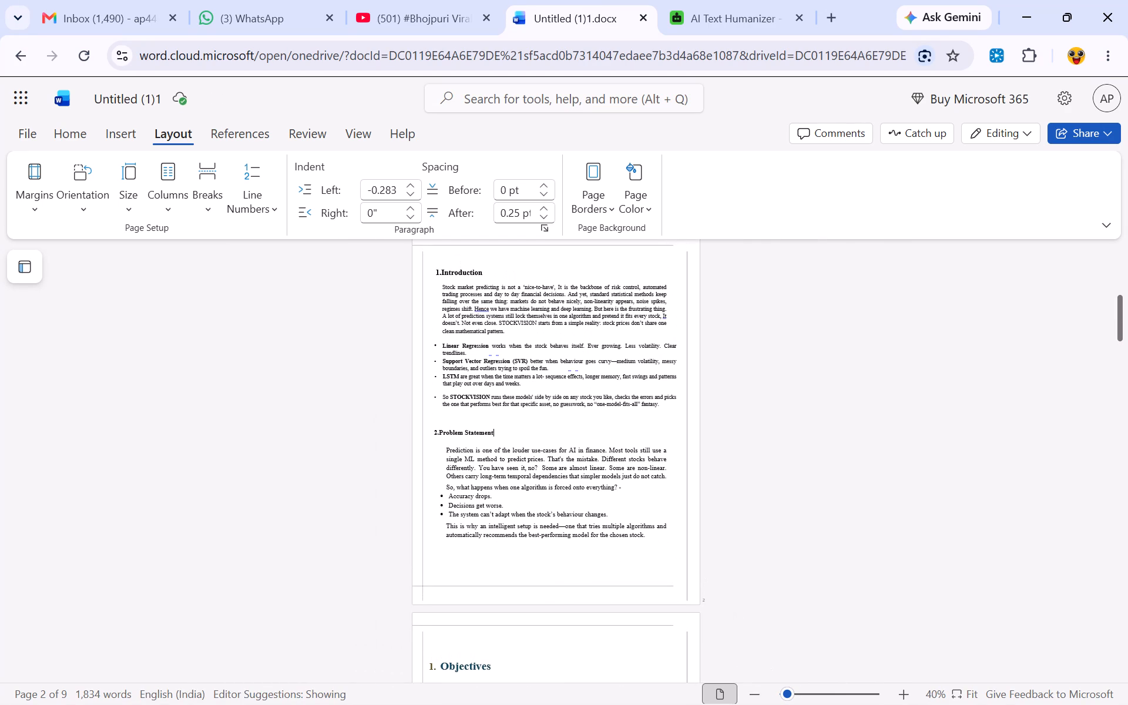
scroll(520, 473, left, 2)
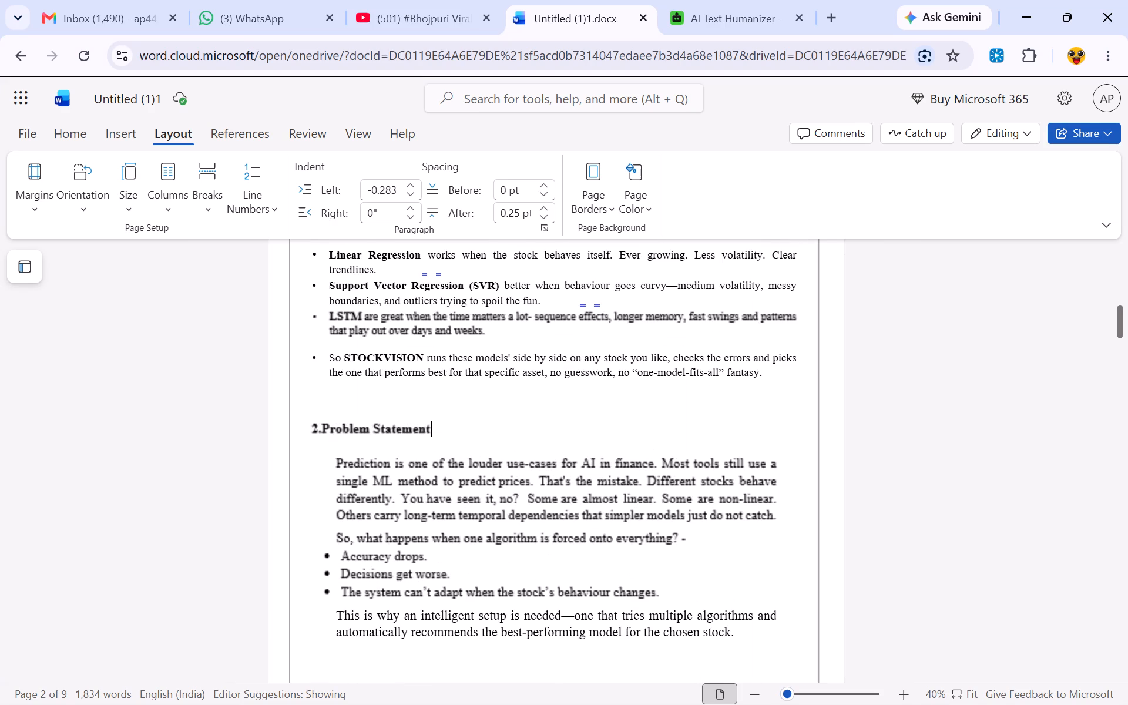
drag(687, 536, 321, 459)
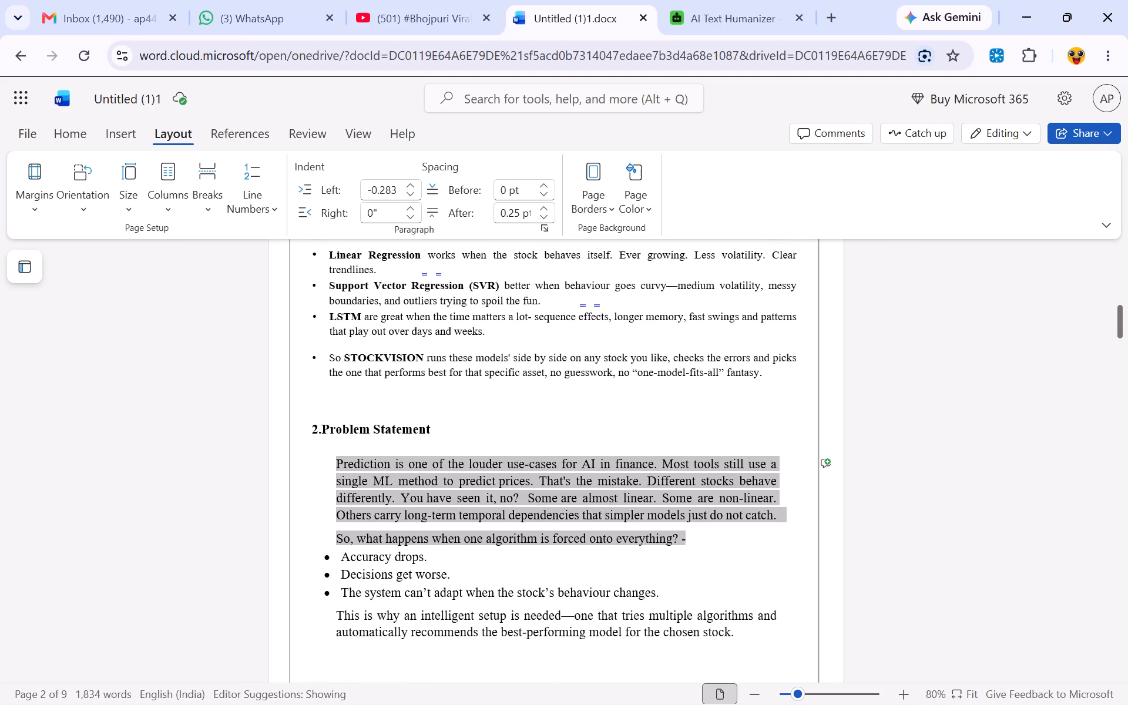
drag(321, 459, 324, 461)
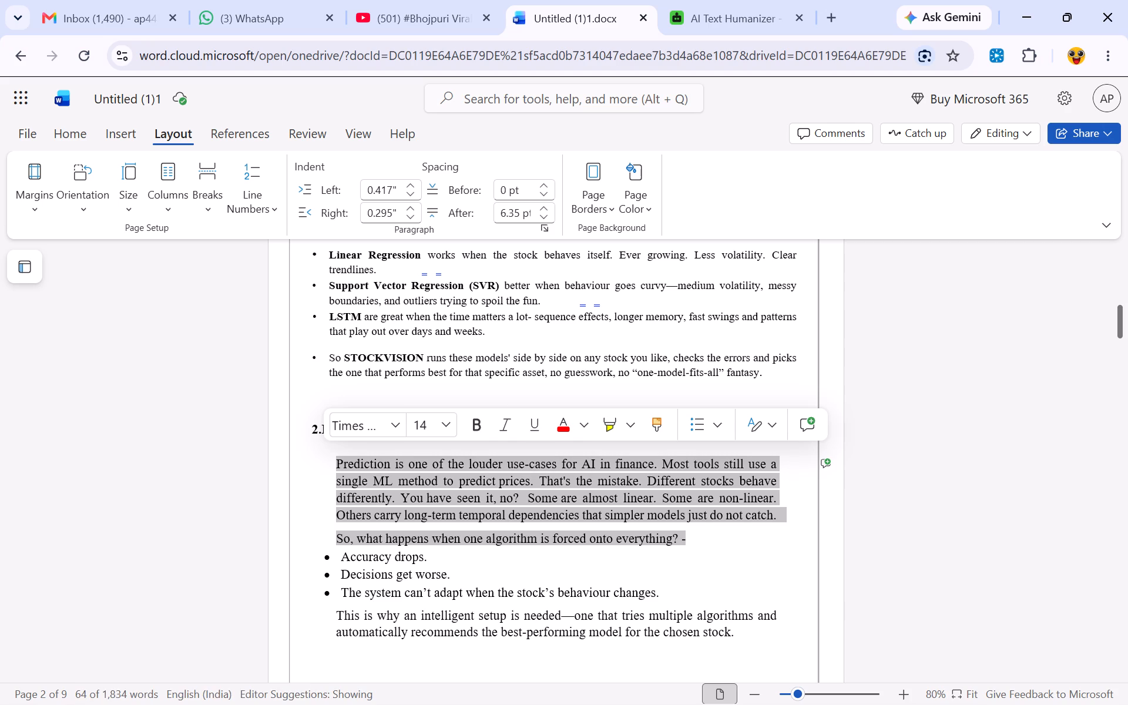
click(440, 422)
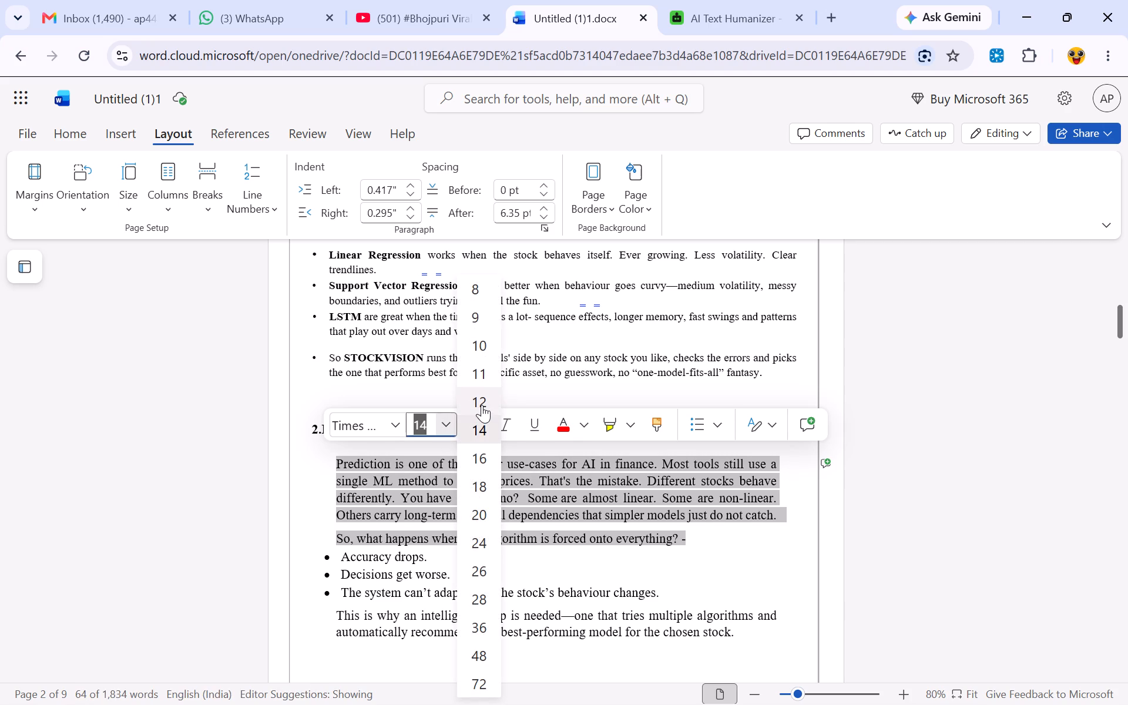
click(482, 405)
click(536, 506)
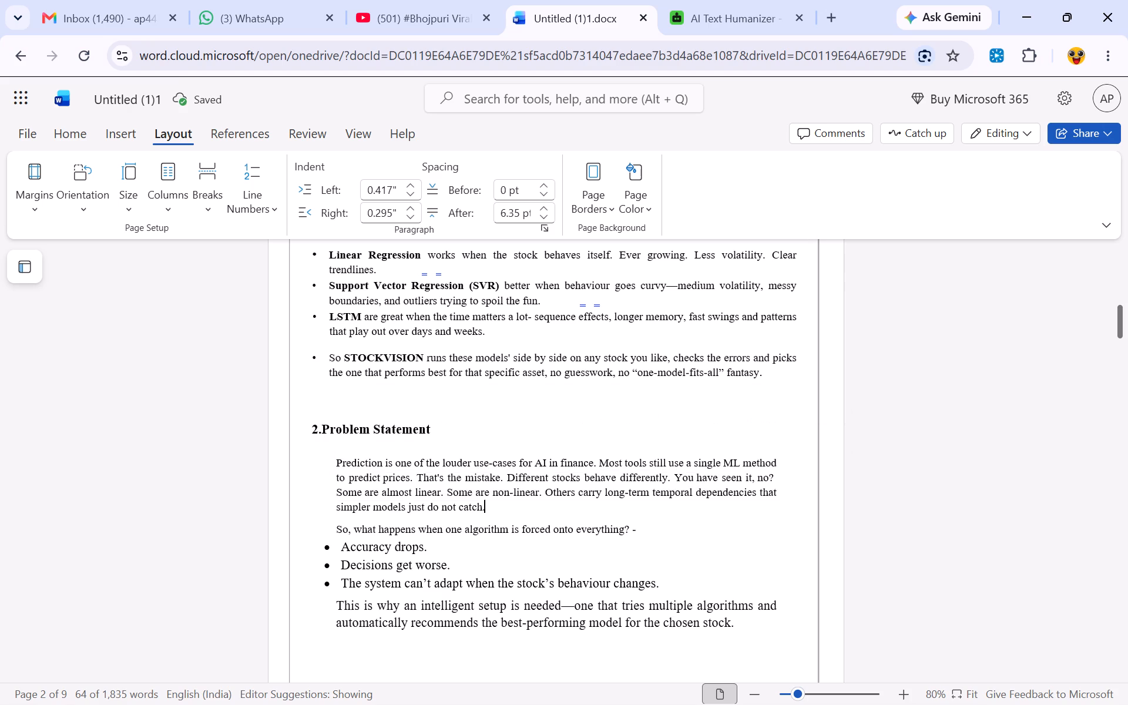
Set the font size to 12 for the three Problem Statement bullets and the closing paragraph beginning "This is why an intelligent setup".
scroll(536, 506, up, 1)
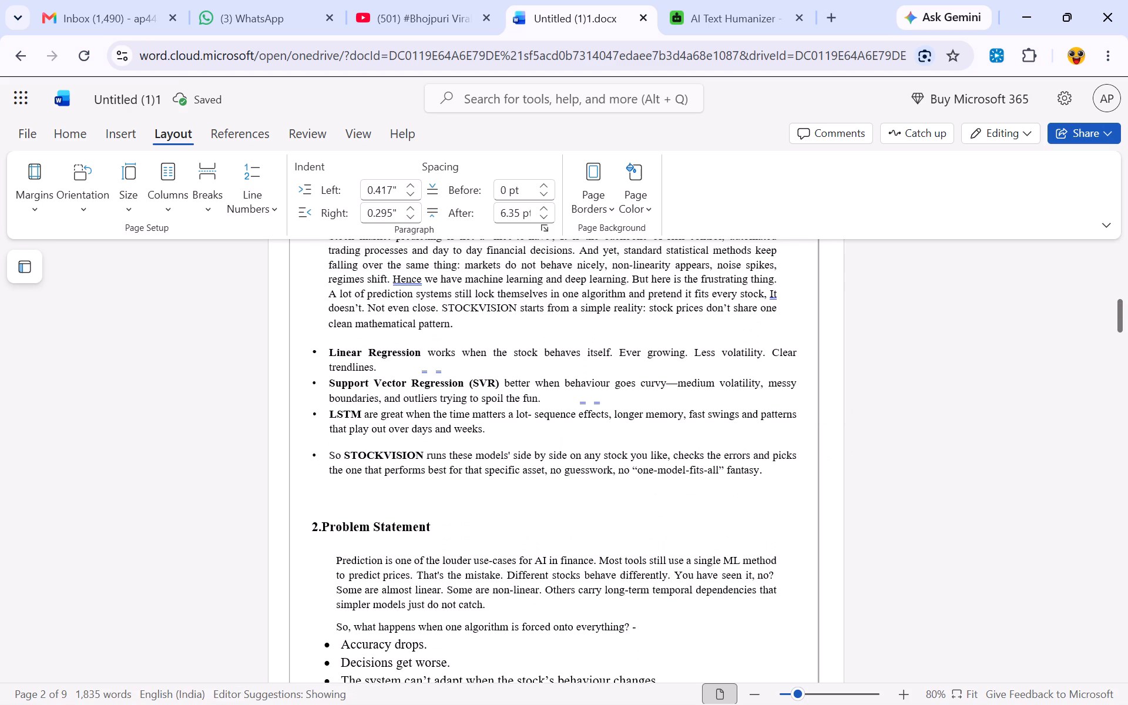
scroll(536, 506, down, 1)
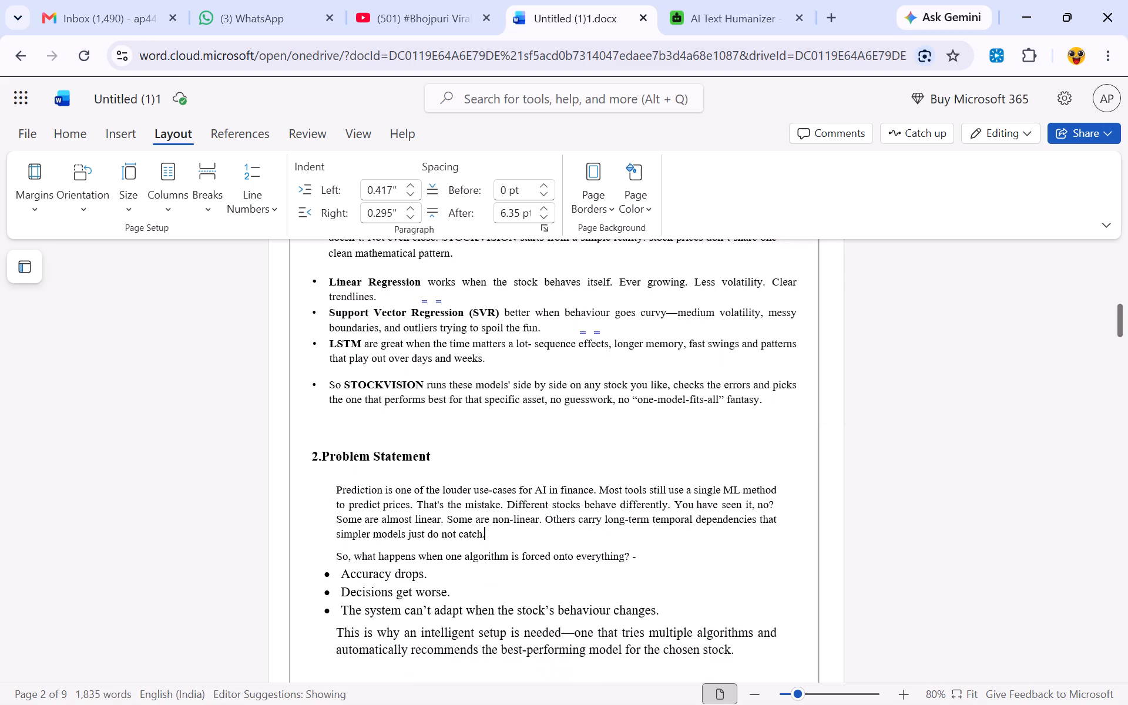
scroll(536, 506, down, 1)
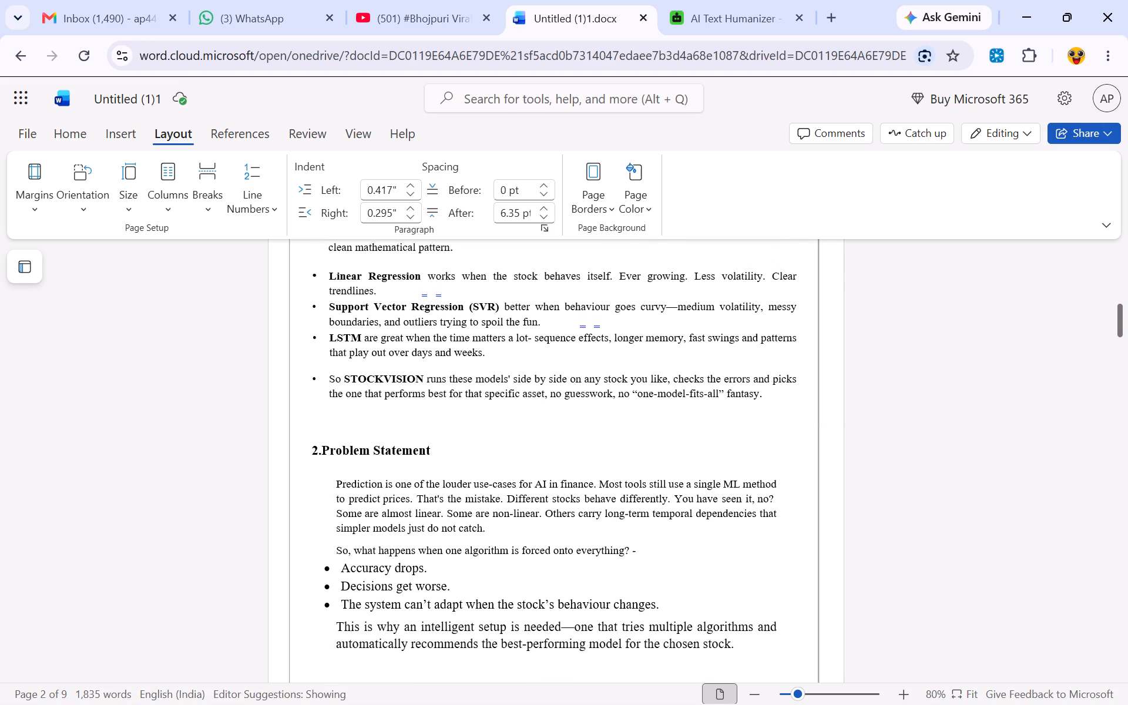
scroll(536, 506, down, 1)
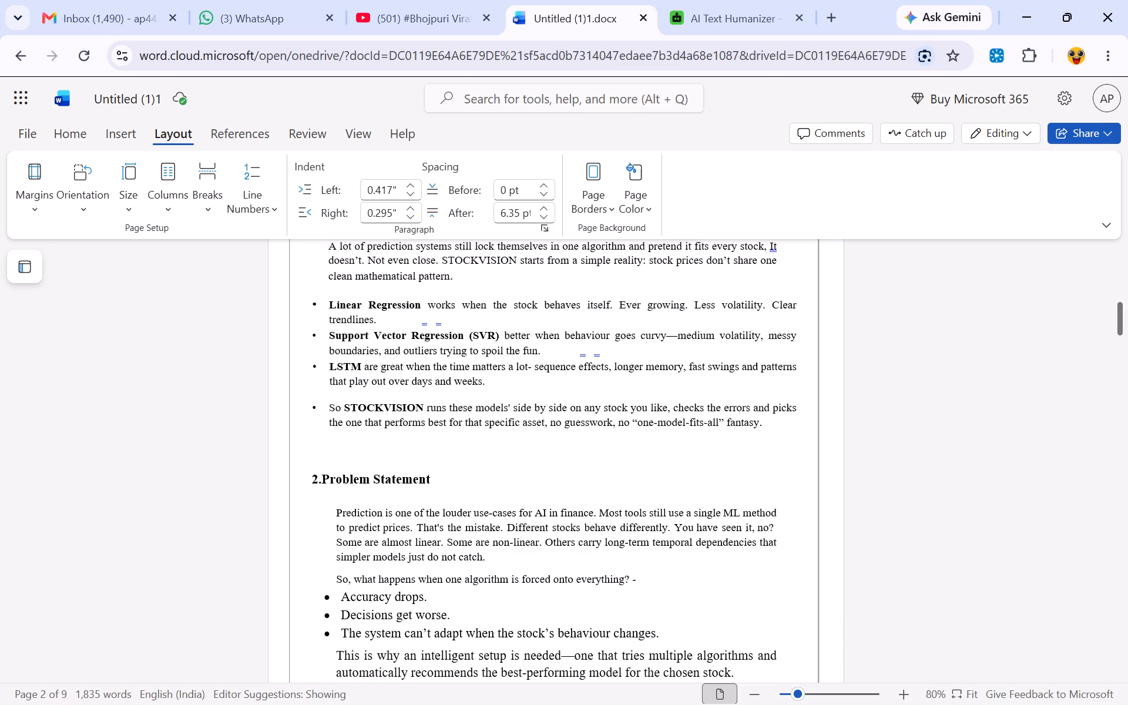
scroll(366, 535, right, 1)
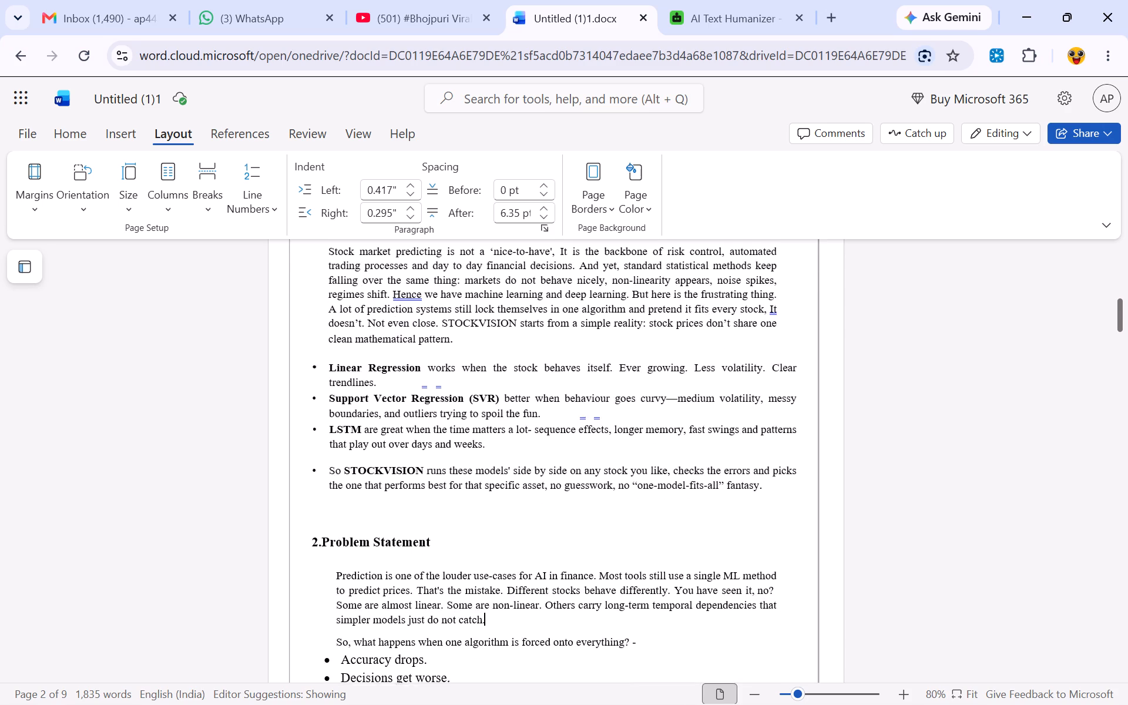
scroll(366, 535, right, 1)
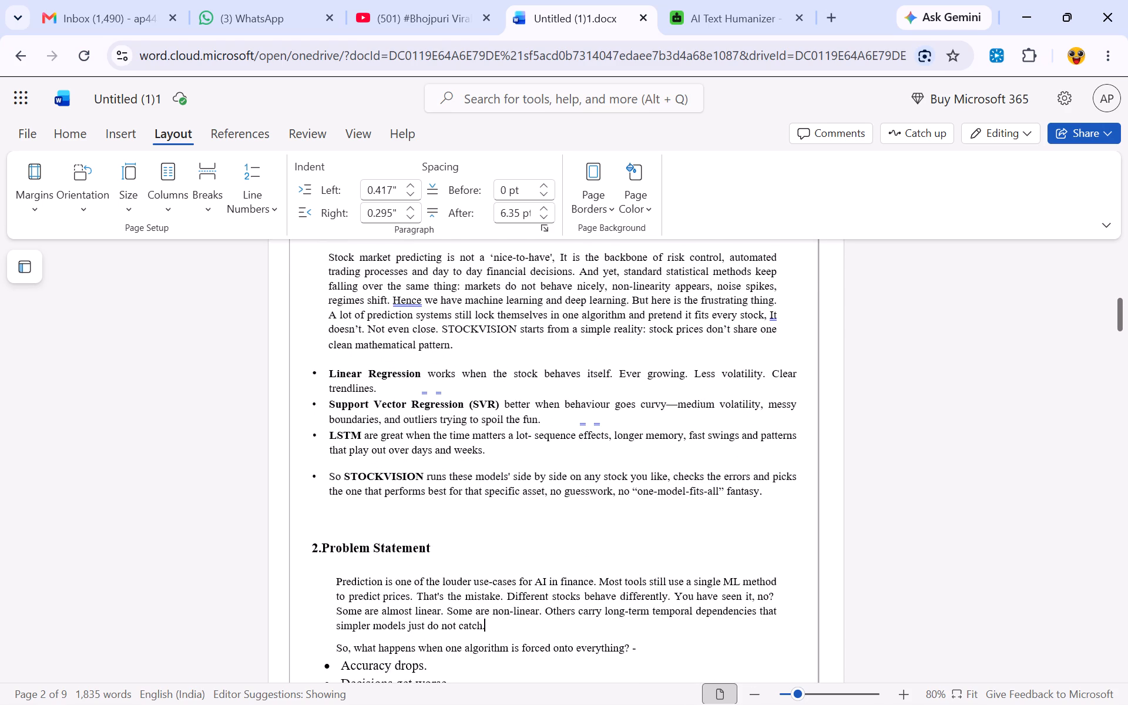
scroll(434, 625, down, 2)
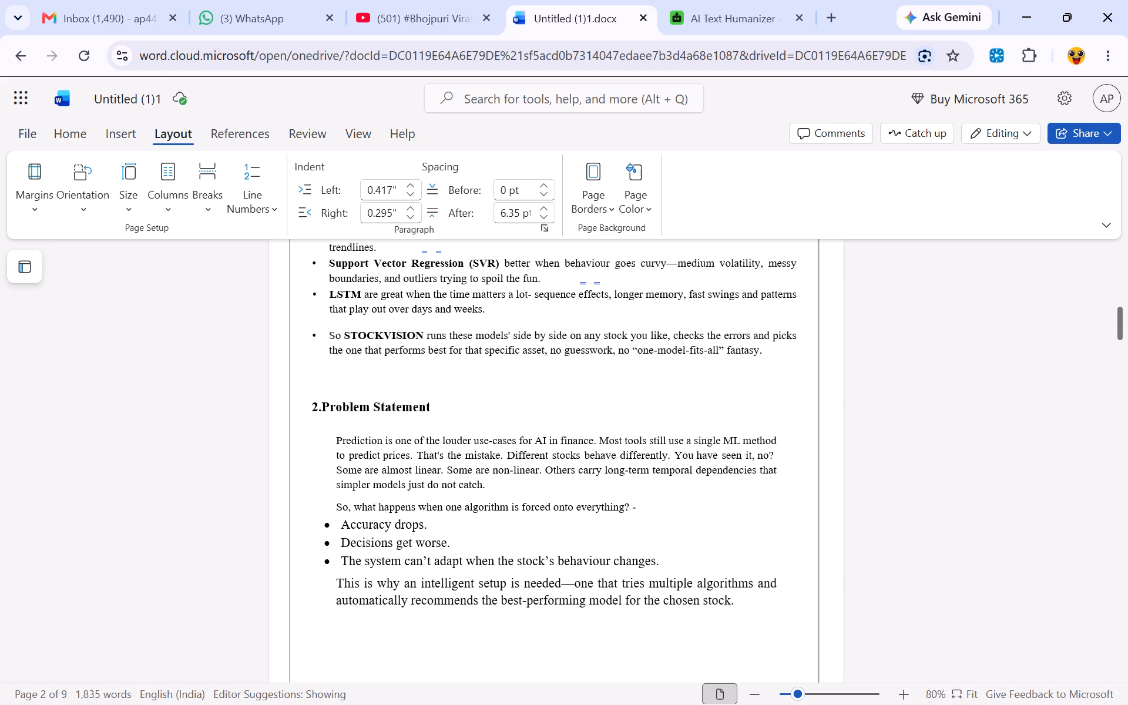
drag(745, 612, 330, 523)
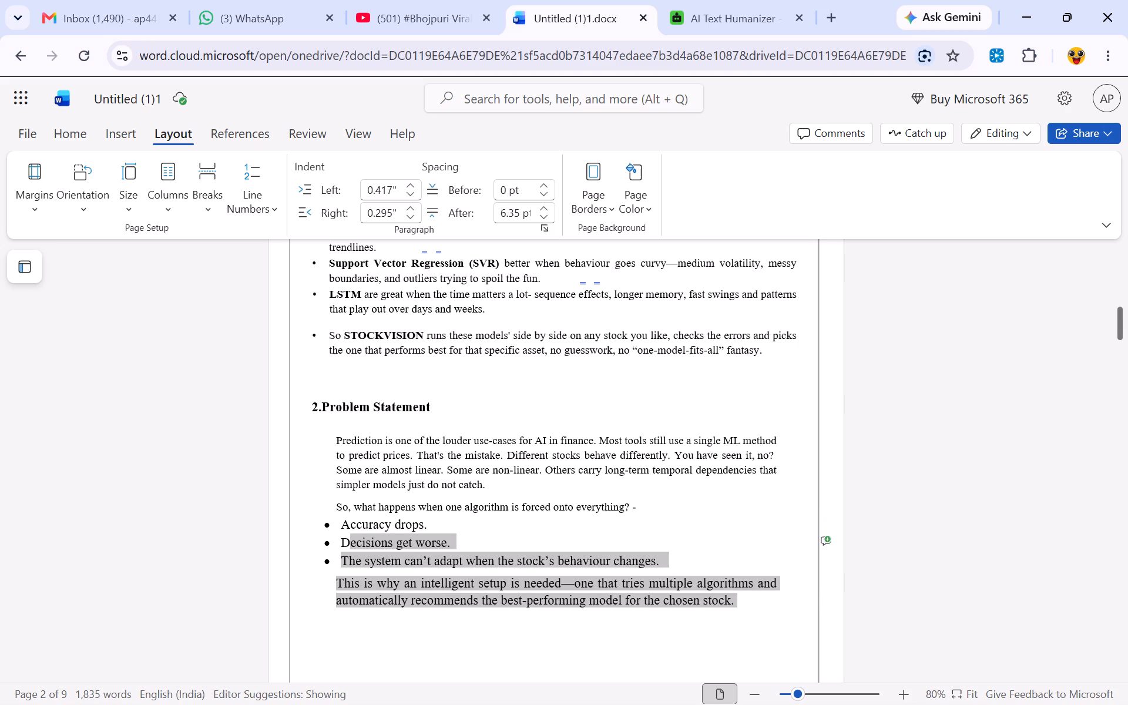
drag(330, 523, 323, 523)
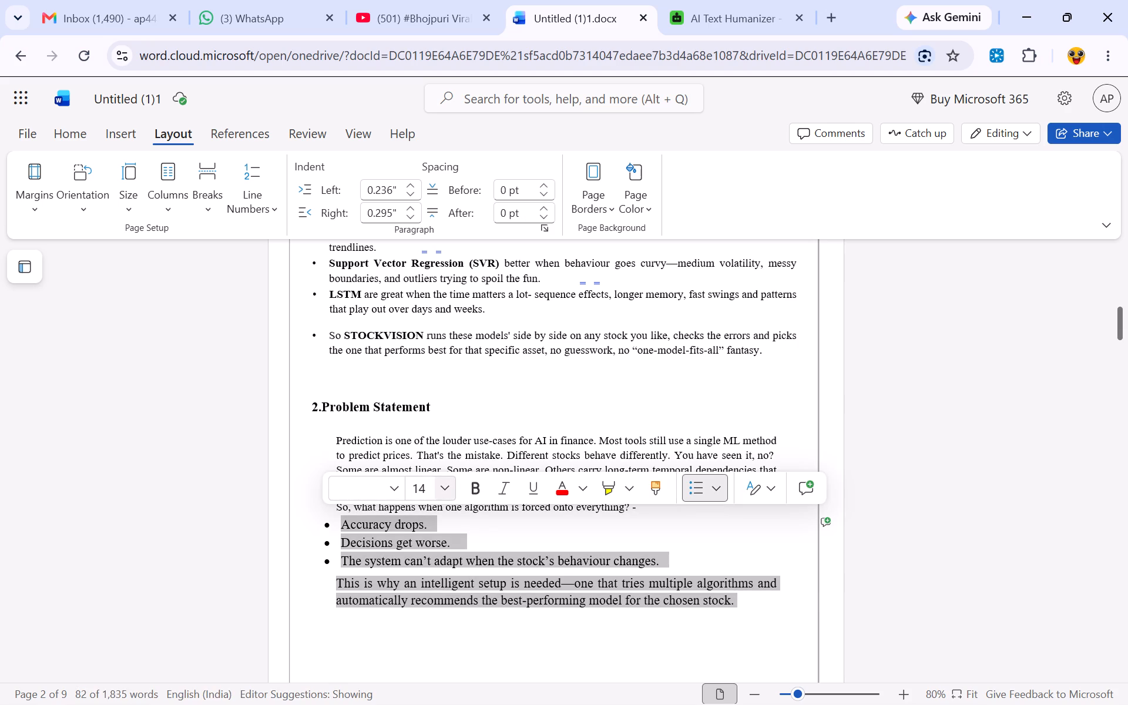
click(424, 491)
click(449, 491)
click(485, 401)
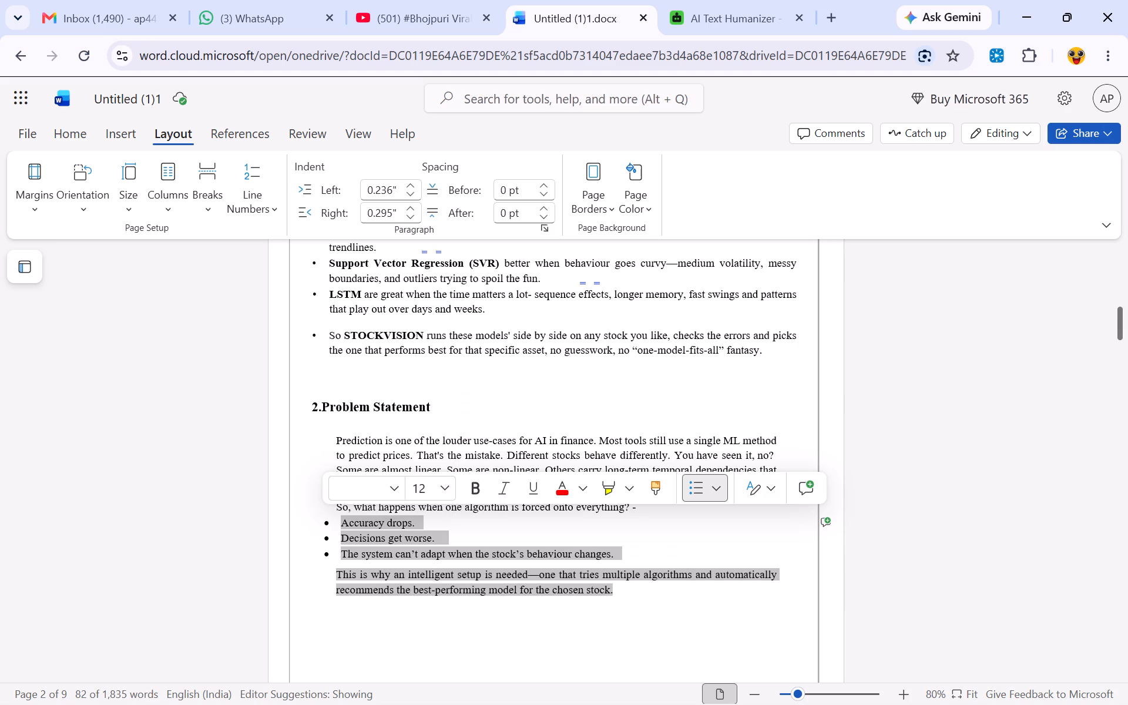
Review the formatting and page layout of the Introduction and Problem Statement sections up to the start of Objectives.
click(516, 407)
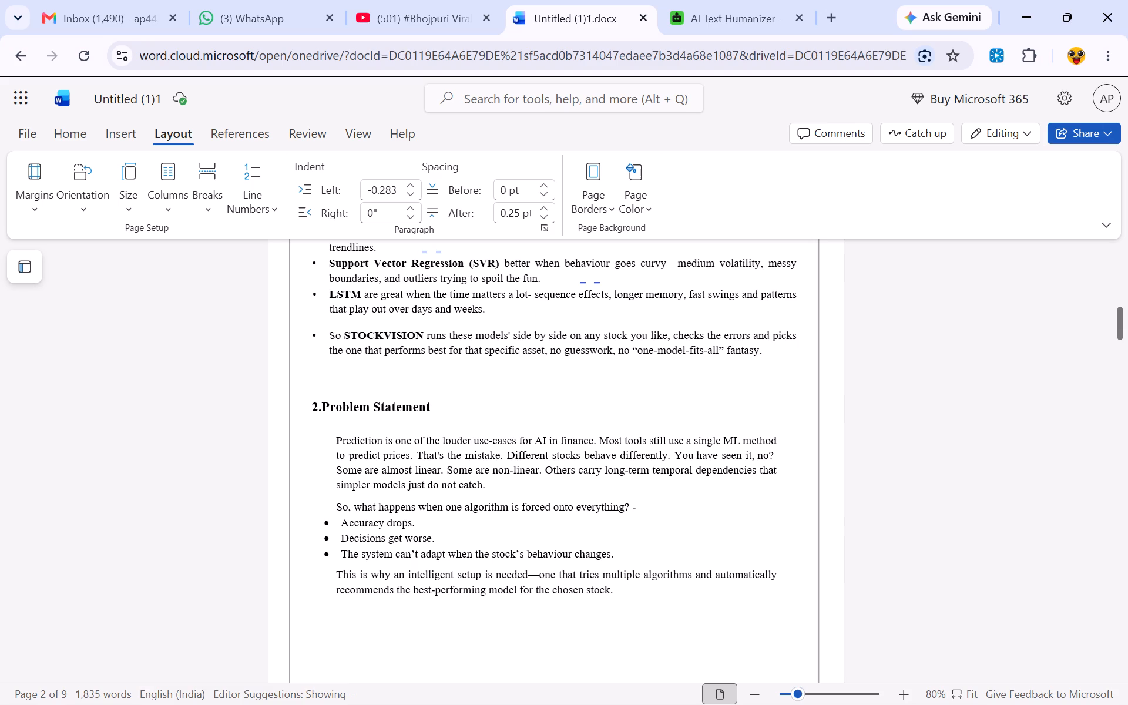
scroll(533, 572, up, 3)
scroll(533, 572, down, 1)
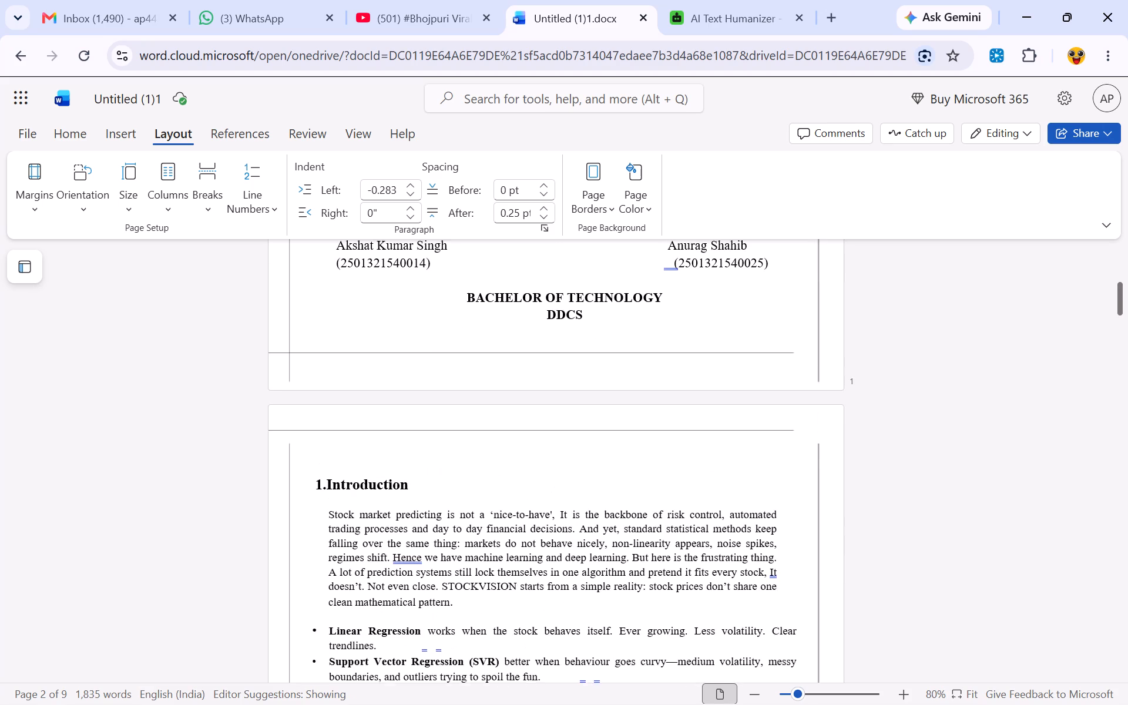
scroll(533, 572, down, 2)
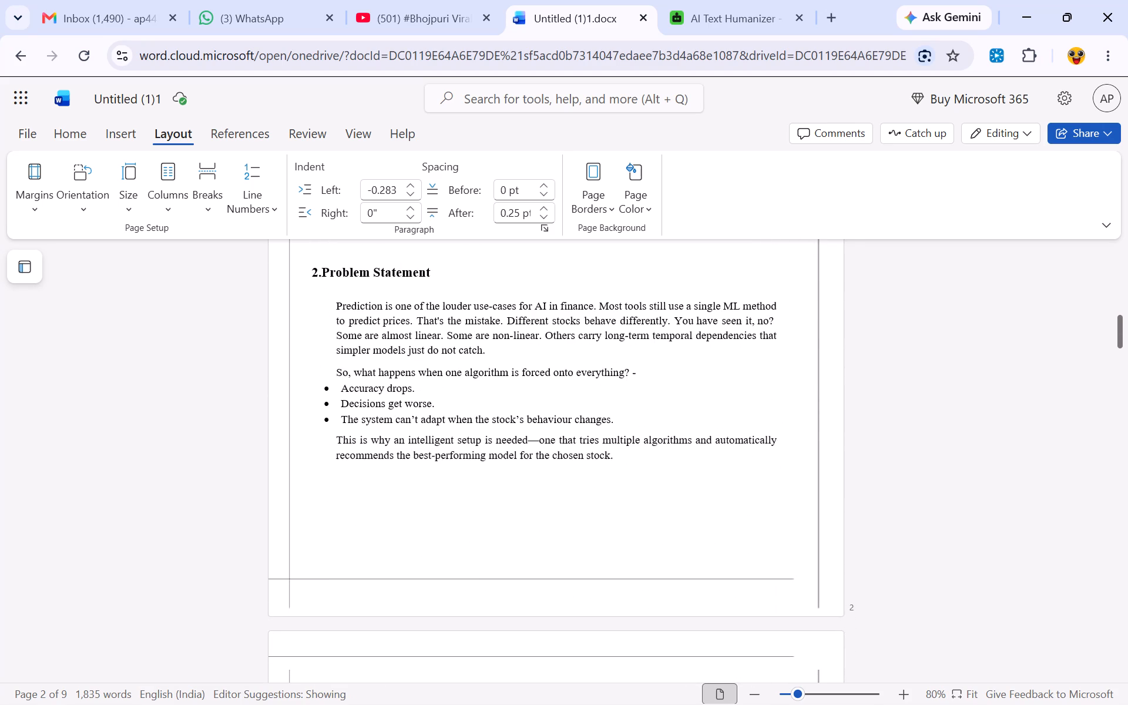
scroll(533, 572, down, 1)
scroll(533, 572, up, 2)
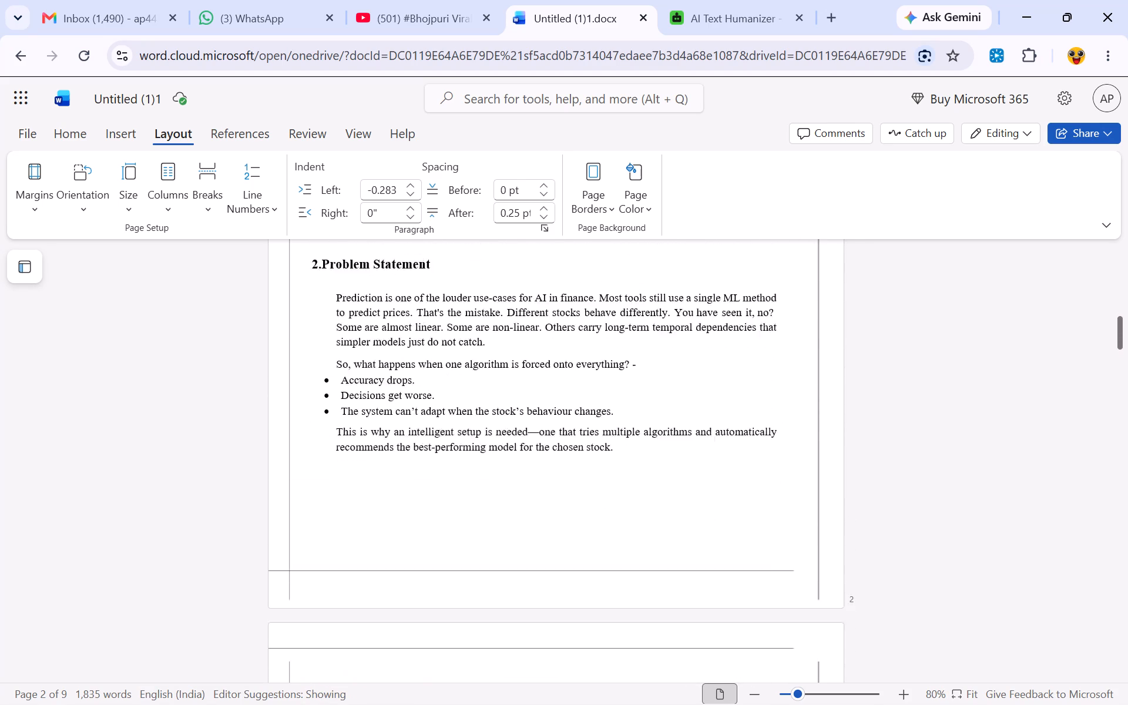
scroll(533, 572, up, 1)
scroll(533, 572, down, 1)
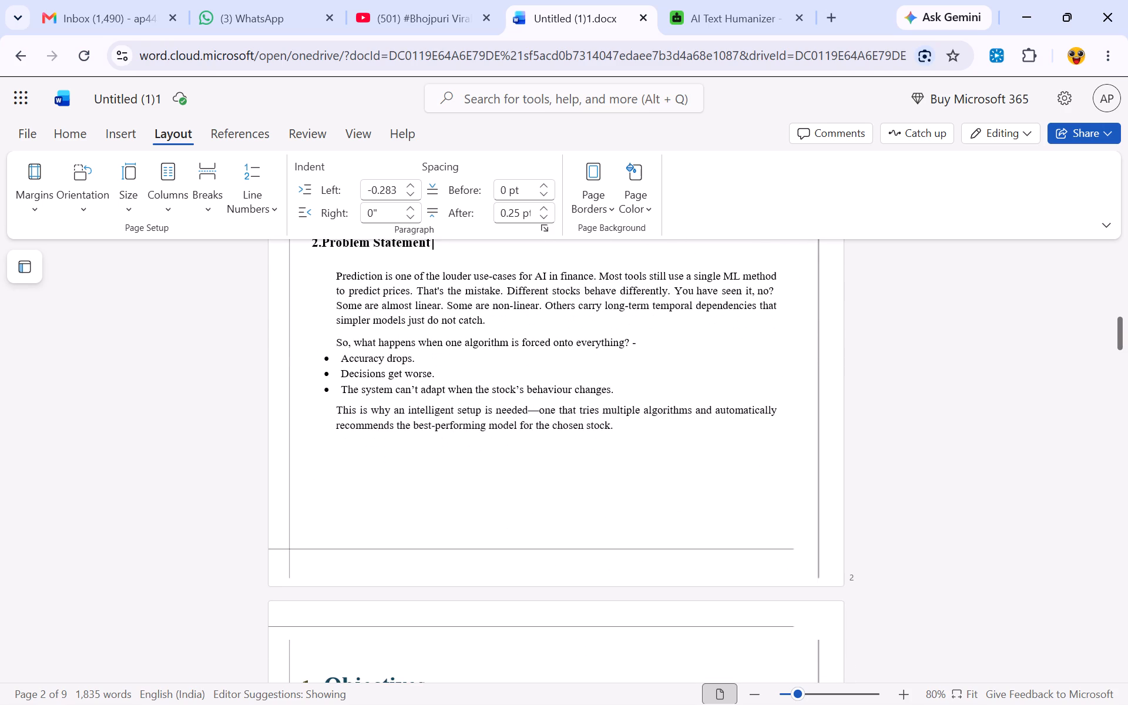
scroll(533, 572, down, 1)
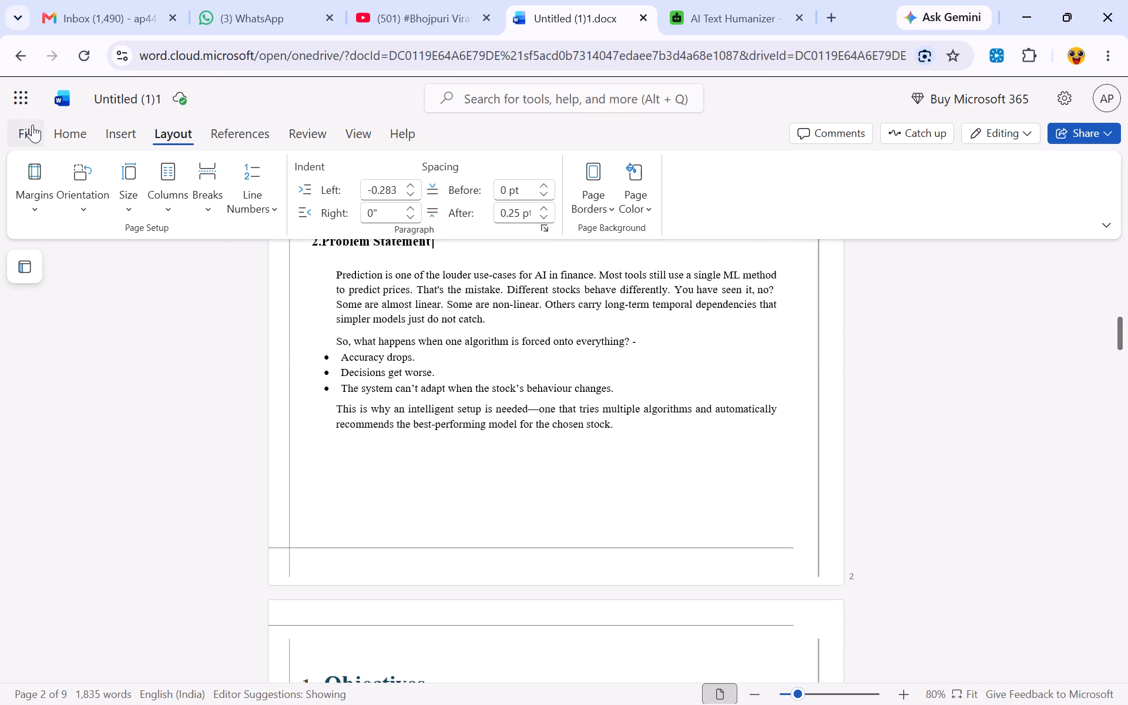
Bring up the file-level commands for the document, such as exporting and printing.
click(33, 125)
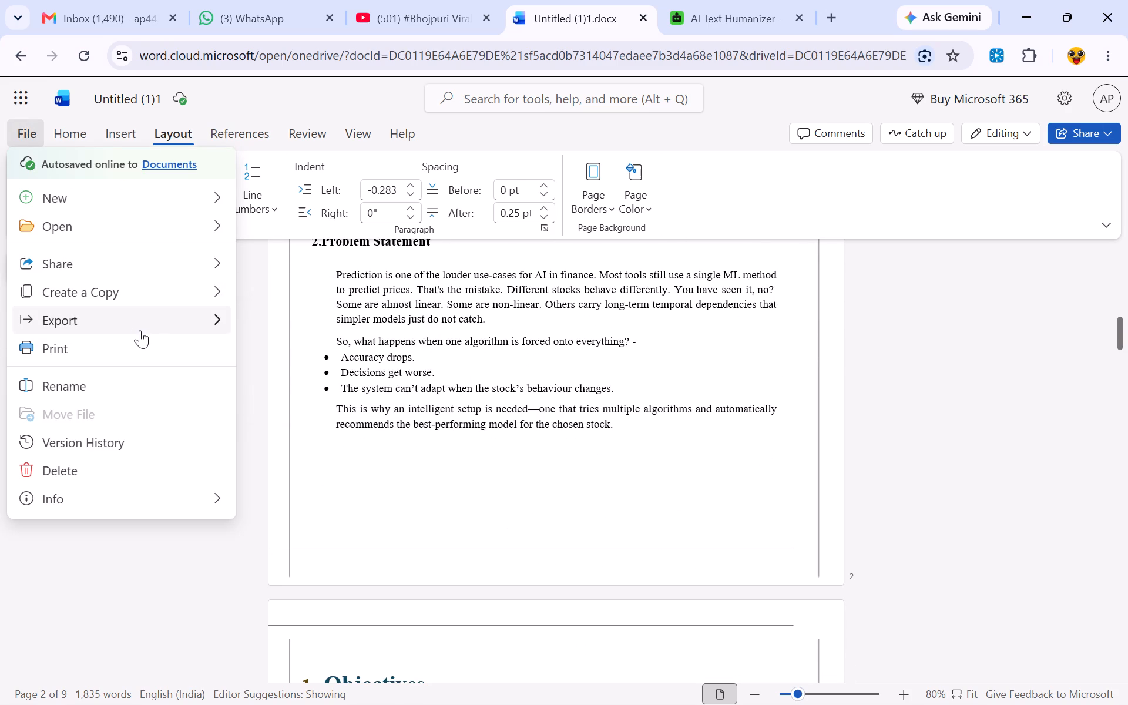
Export the Untitled (1)1 report document as a PDF and download the converted file.
click(285, 323)
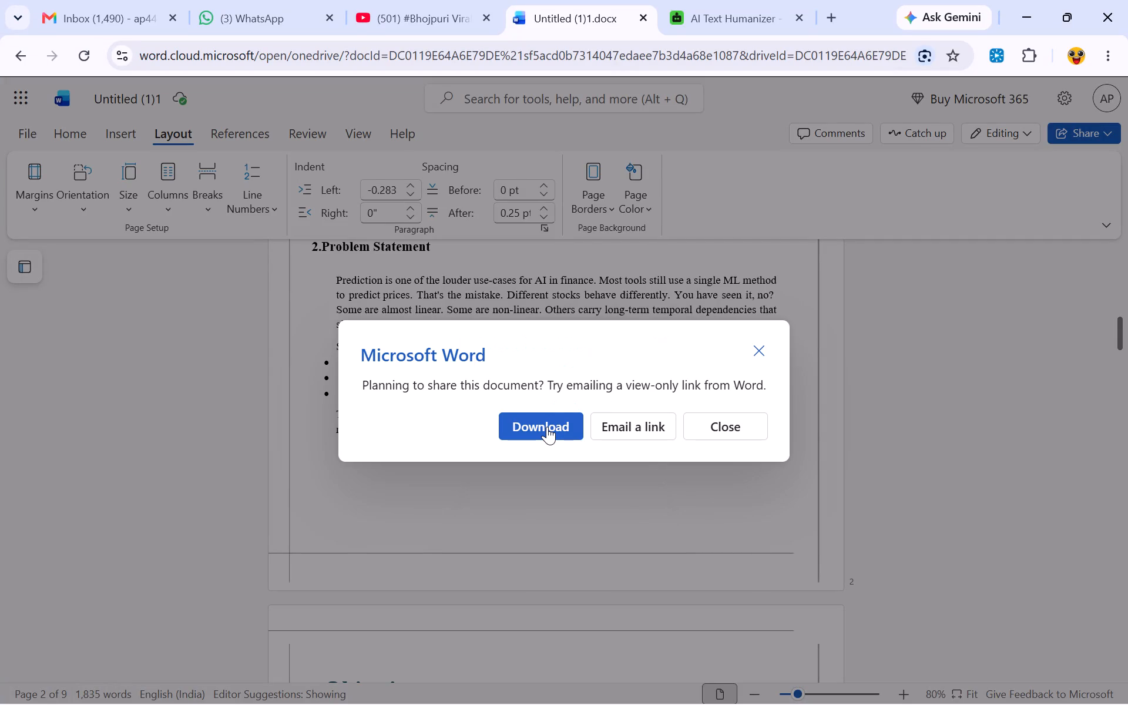
click(547, 427)
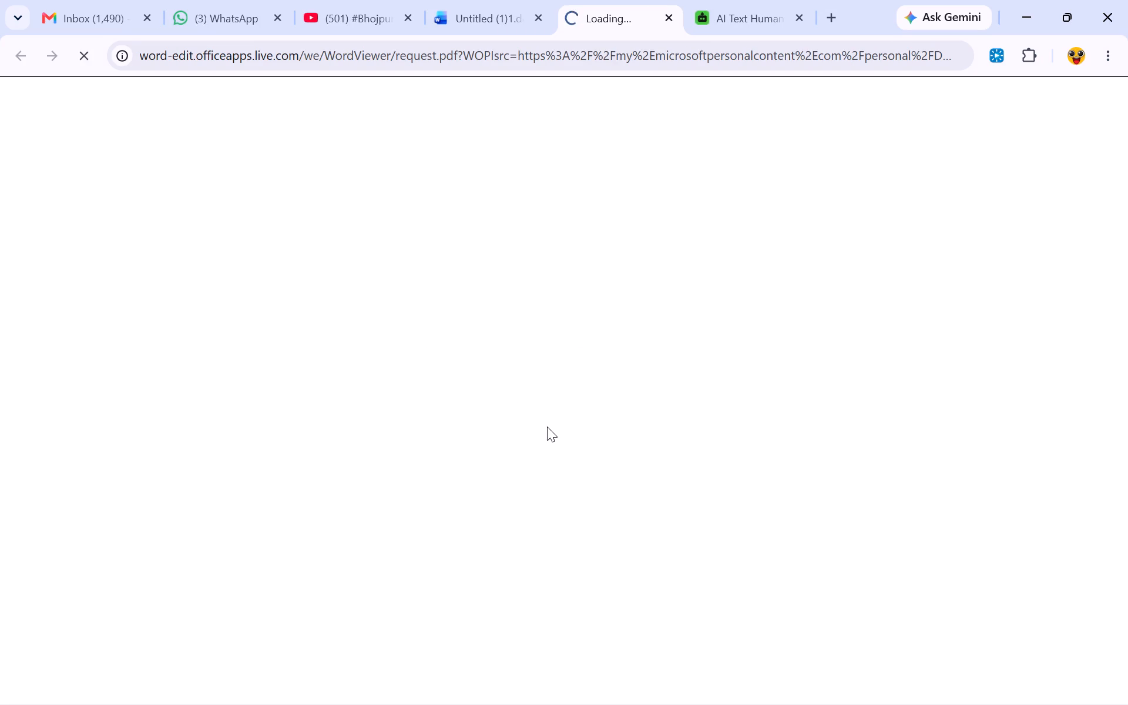